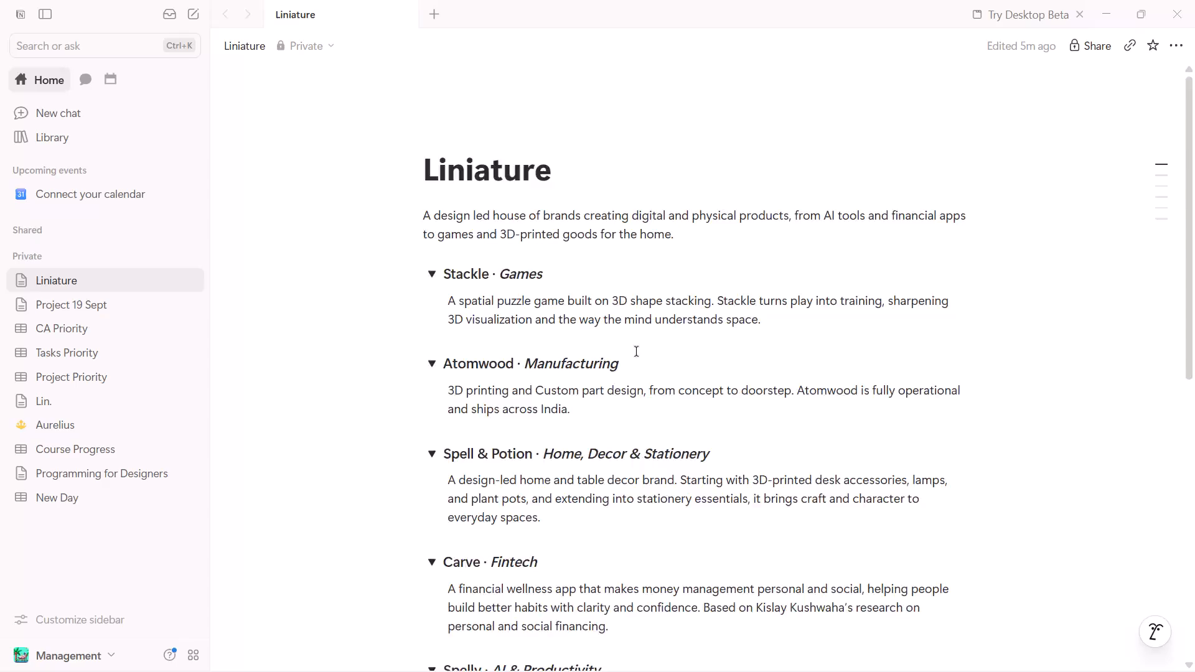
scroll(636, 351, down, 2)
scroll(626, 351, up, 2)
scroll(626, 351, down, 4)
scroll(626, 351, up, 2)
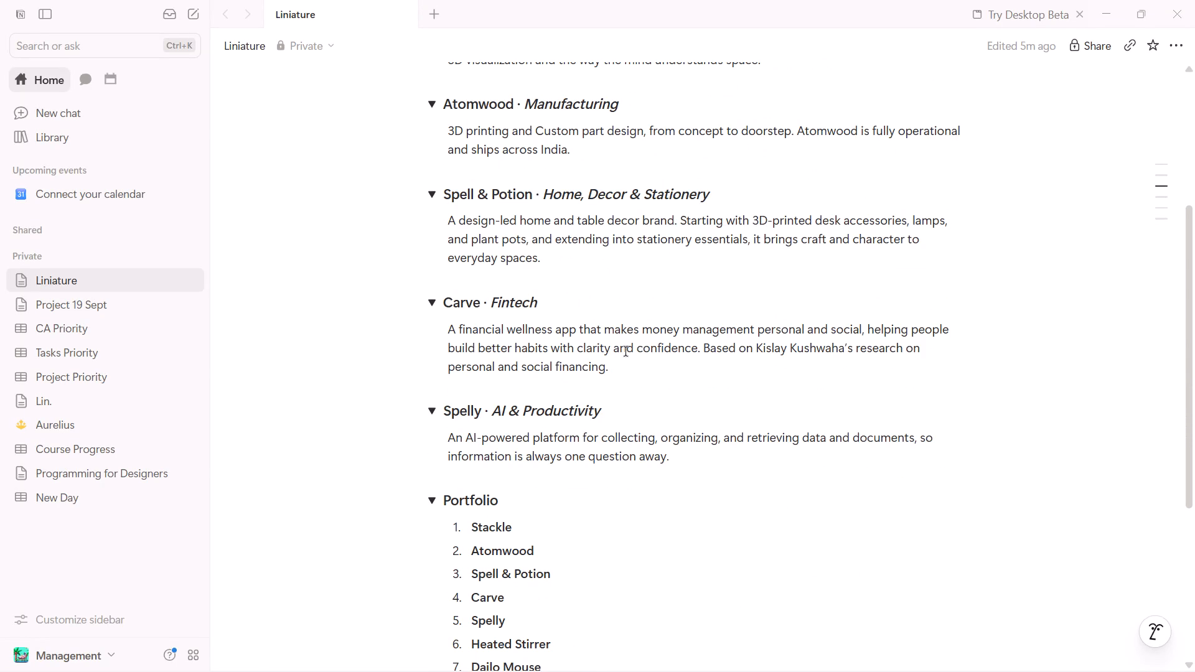
Launch Figma and open the PlushH Studio Projects file from the drafts.
click(0, 671)
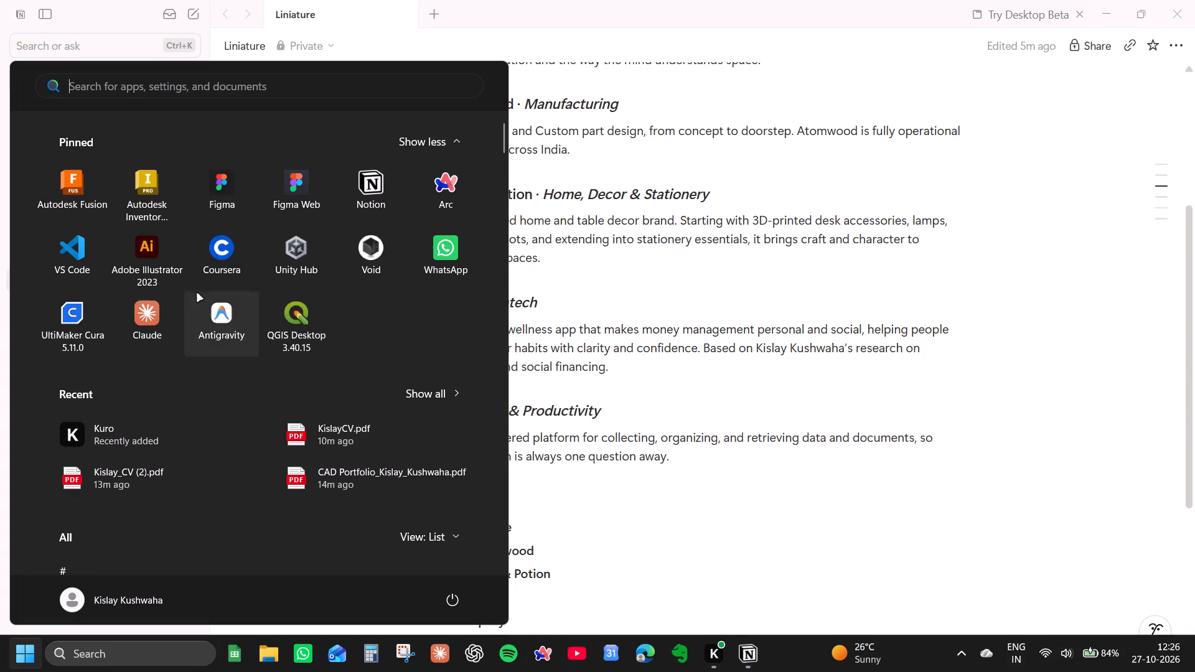
click(220, 185)
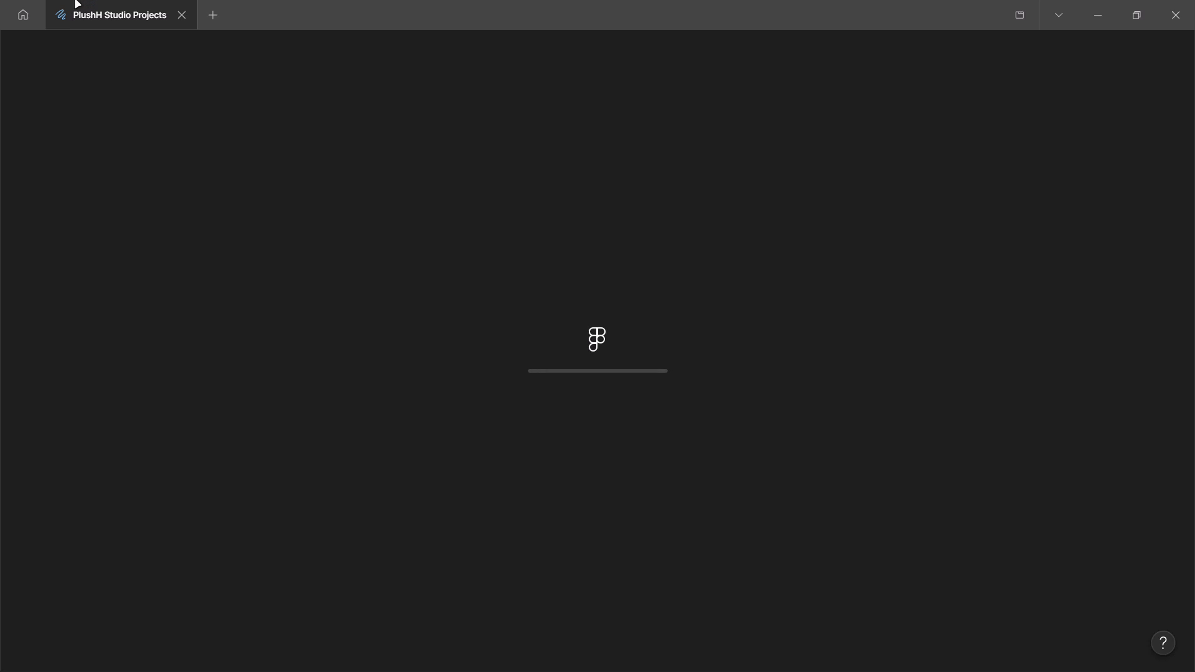
click(21, 18)
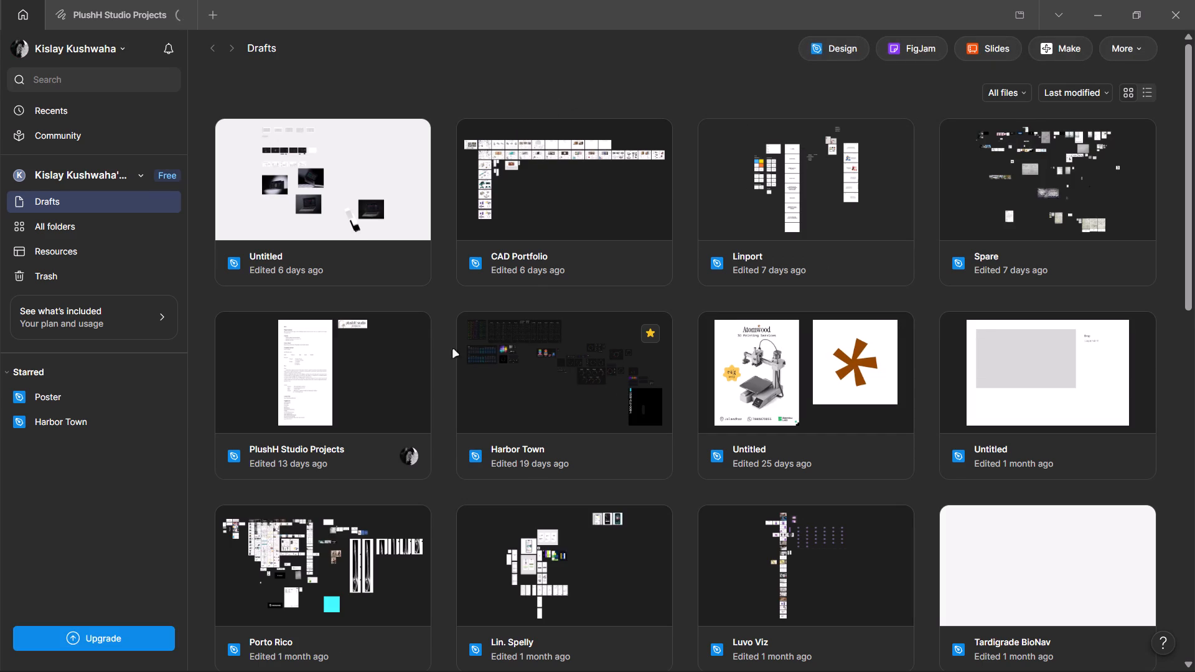
double_click(337, 367)
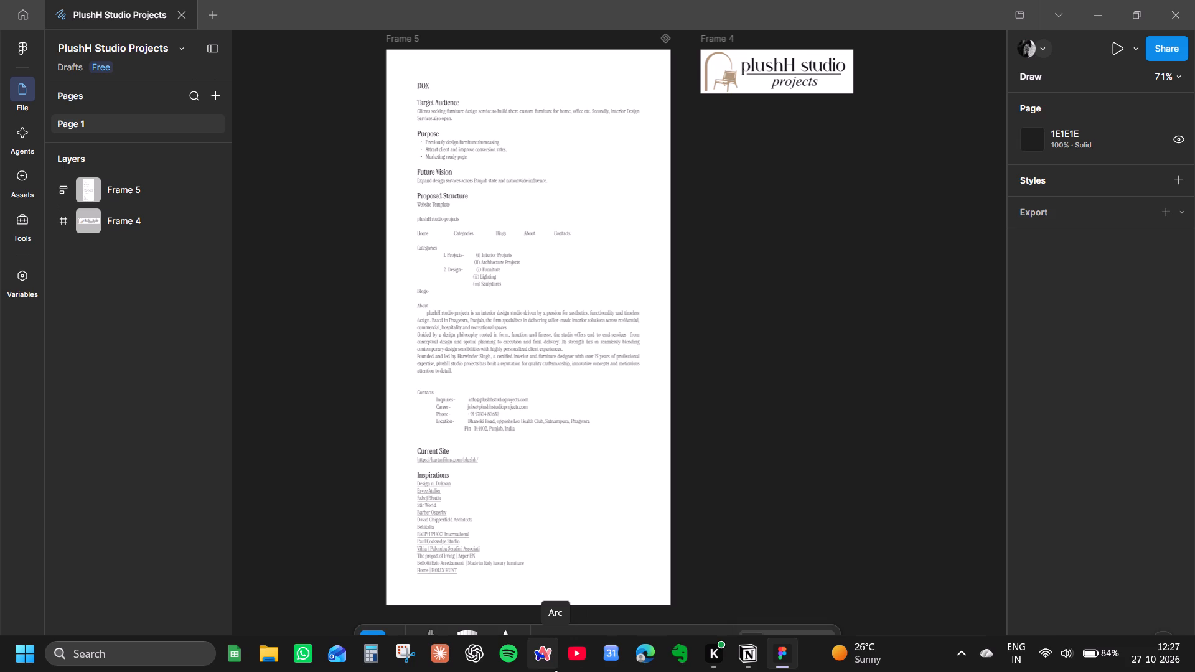
Read through the website brief in Frame 5, including structure, about, contacts and inspirations, and look at the logo in Frame 4.
ctrl+scroll(485, 140, up, 5)
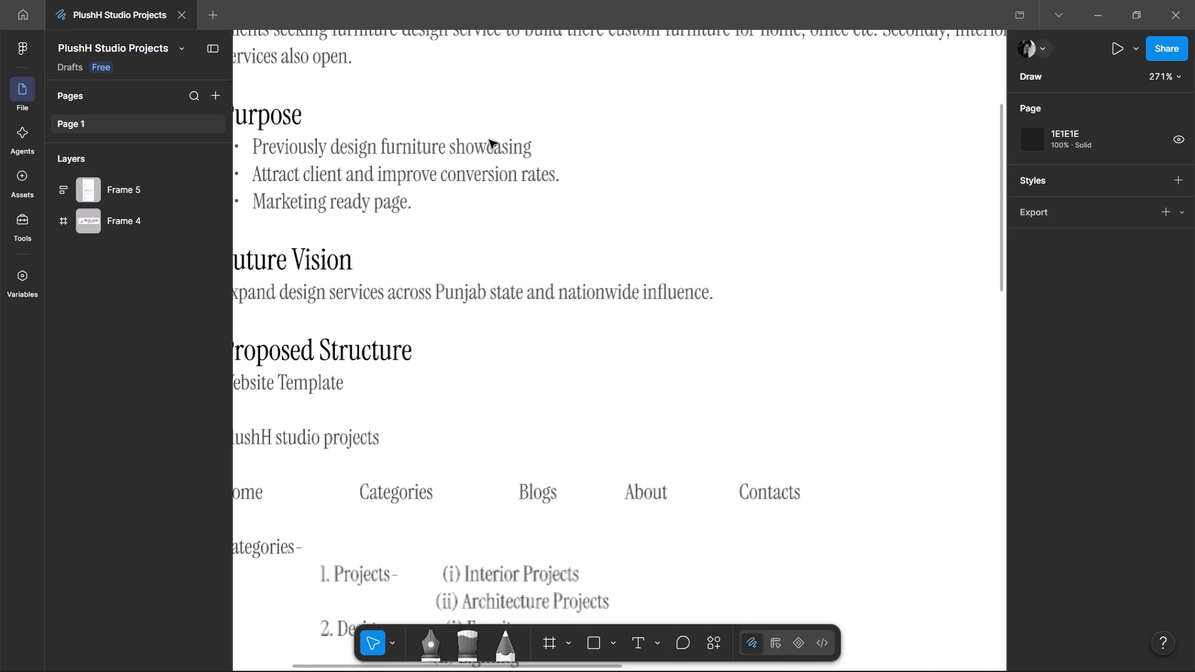
scroll(607, 236, up, 2)
scroll(607, 236, down, 2)
ctrl+scroll(607, 236, down, 1)
scroll(416, 335, down, 4)
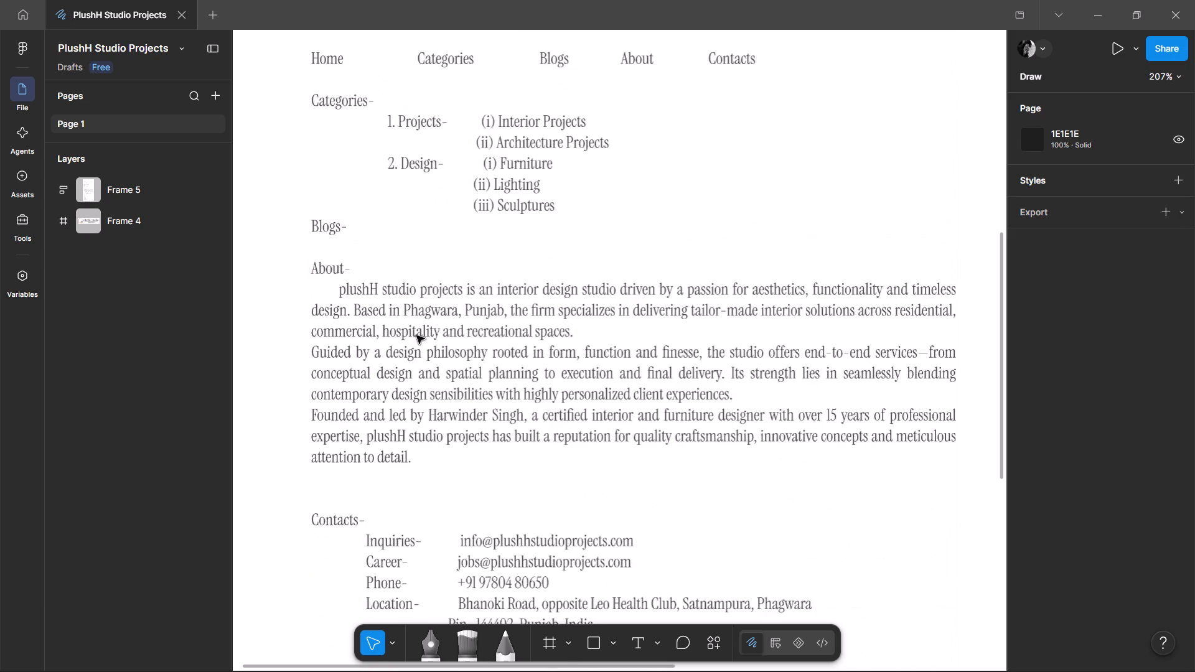
scroll(416, 335, down, 2)
ctrl+scroll(416, 335, up, 2)
ctrl+scroll(403, 335, down, 3)
scroll(603, 282, down, 1)
middle_drag(639, 282, 614, 456)
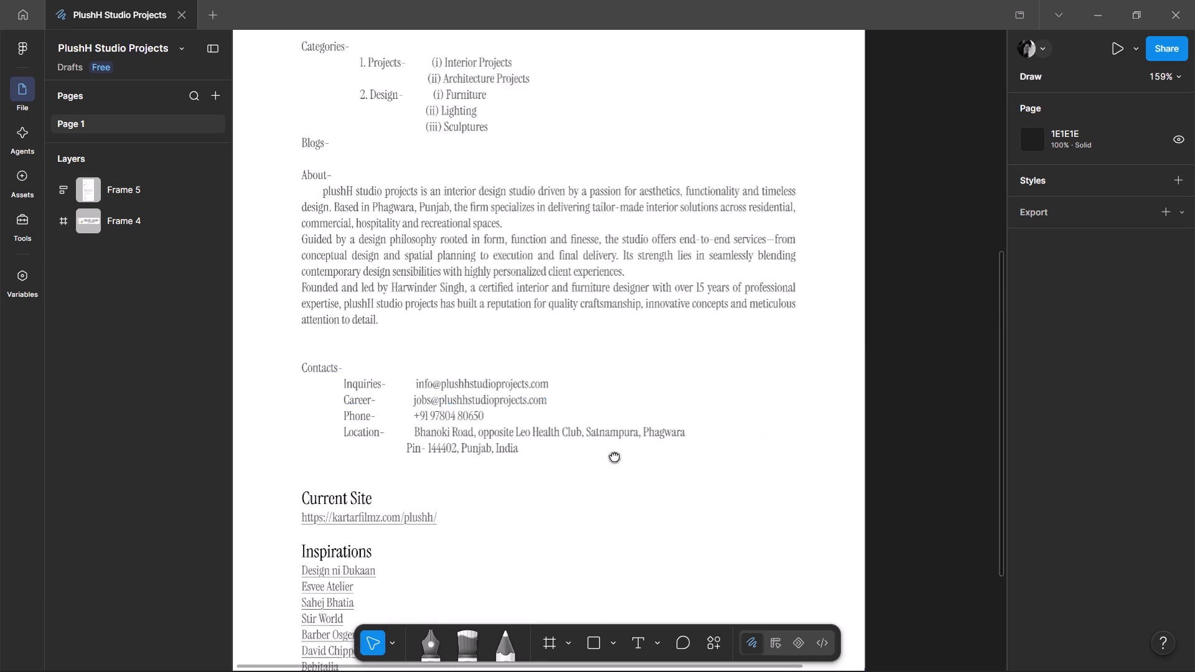
middle_drag(614, 456, 599, 571)
scroll(935, 207, up, 1)
middle_drag(935, 207, 489, 627)
middle_click(489, 628)
middle_drag(510, 518, 516, 492)
scroll(513, 510, up, 1)
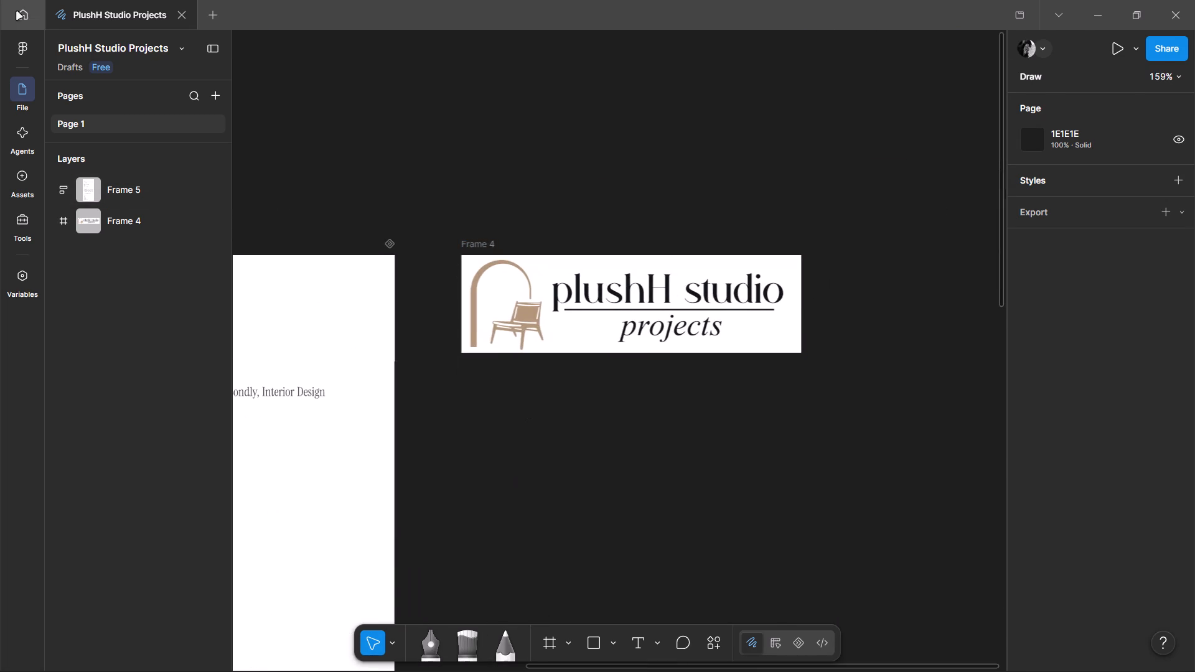
Open the Linport design file from the drafts alongside the PlushH Studio Projects file.
click(17, 12)
double_click(757, 194)
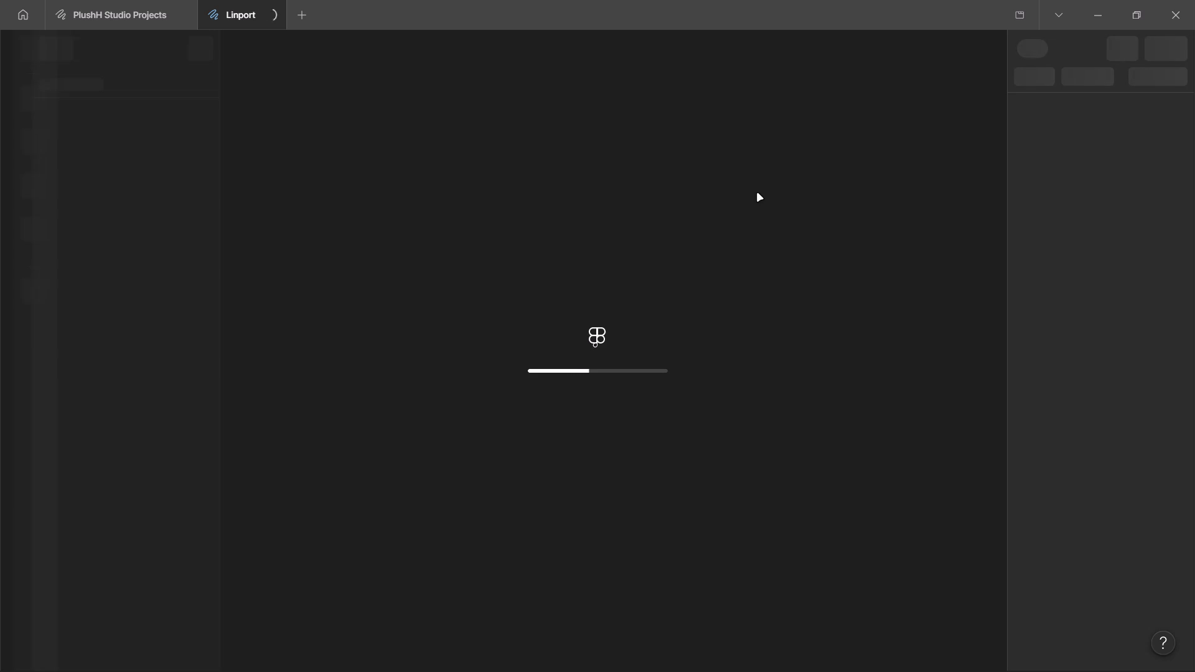
Return to the PlushH Studio Projects file and view the canvas area around the logo frame.
click(112, 0)
middle_drag(734, 555, 850, 337)
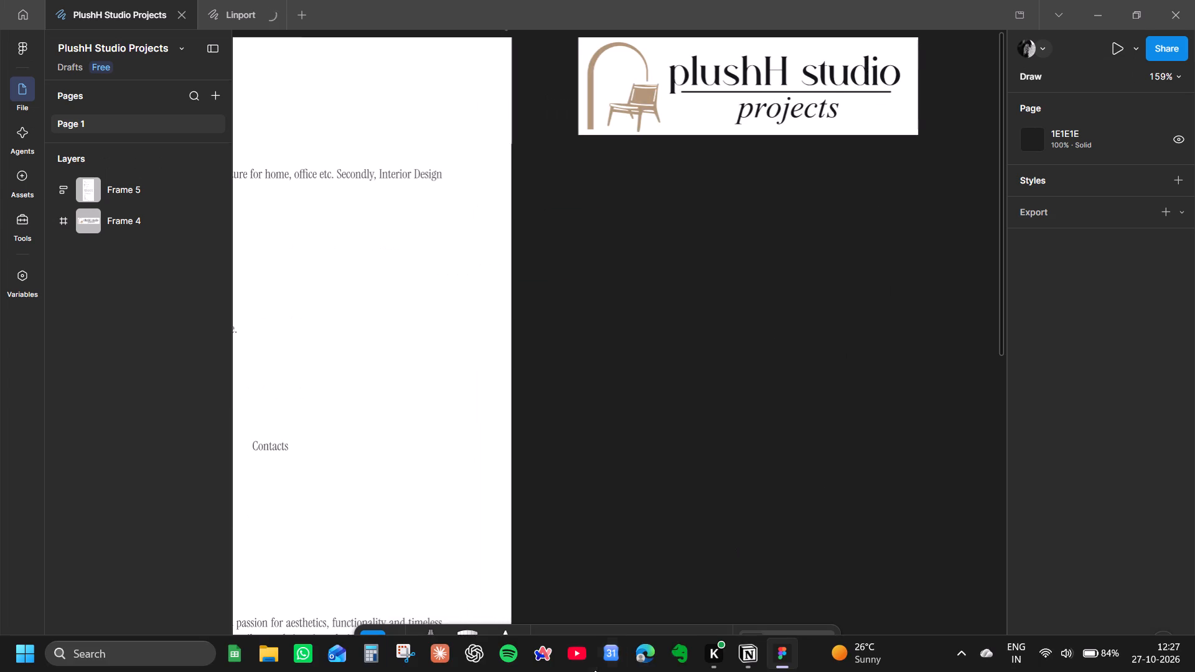
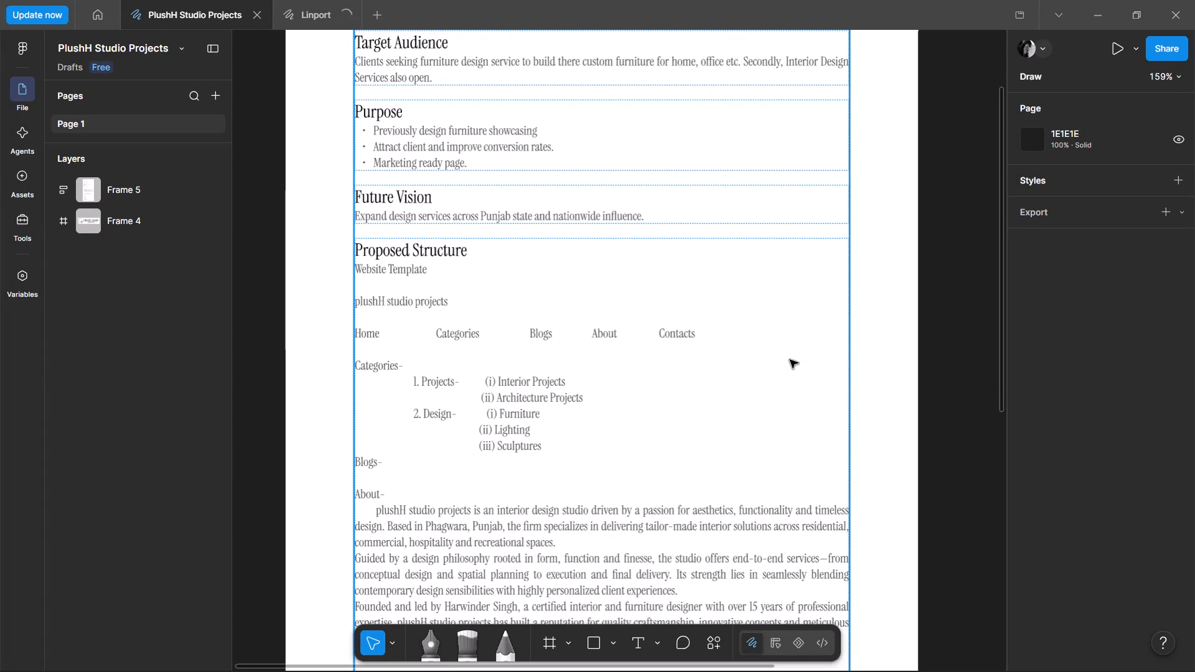
Check on the Linport file's loading, and return to the PlushH Studio Projects file.
middle_drag(957, 239, 515, 446)
scroll(622, 426, down, 1)
middle_drag(568, 398, 1174, 452)
ctrl+scroll(580, 254, up, 3)
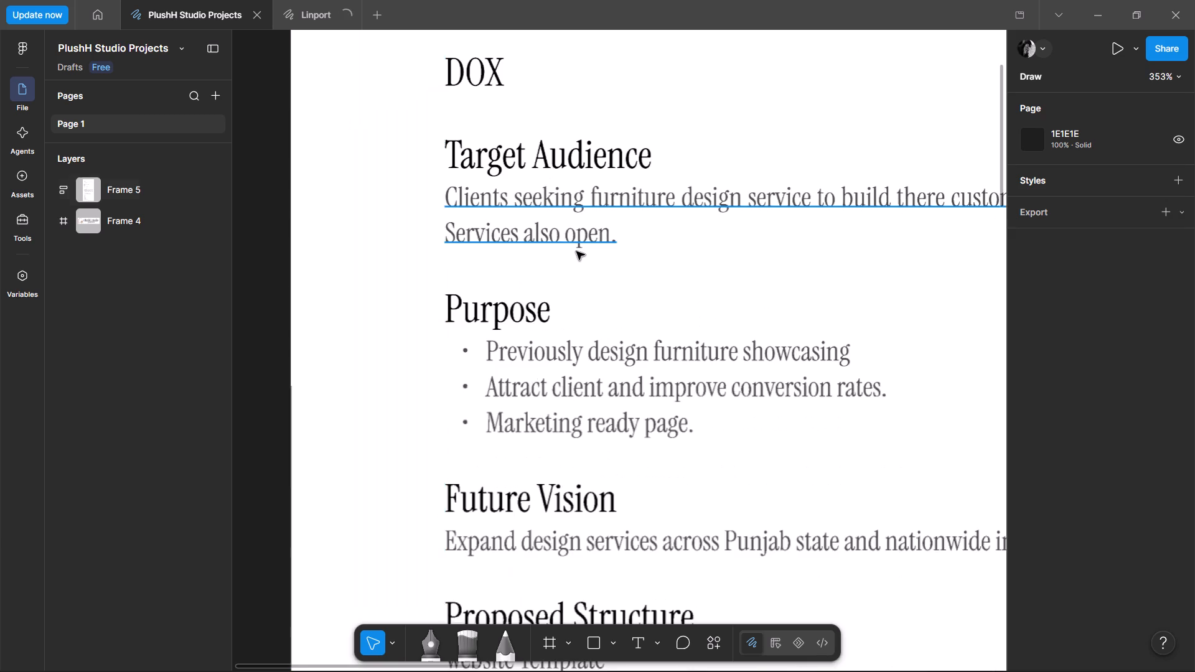
ctrl+scroll(373, 192, down, 1)
click(286, 2)
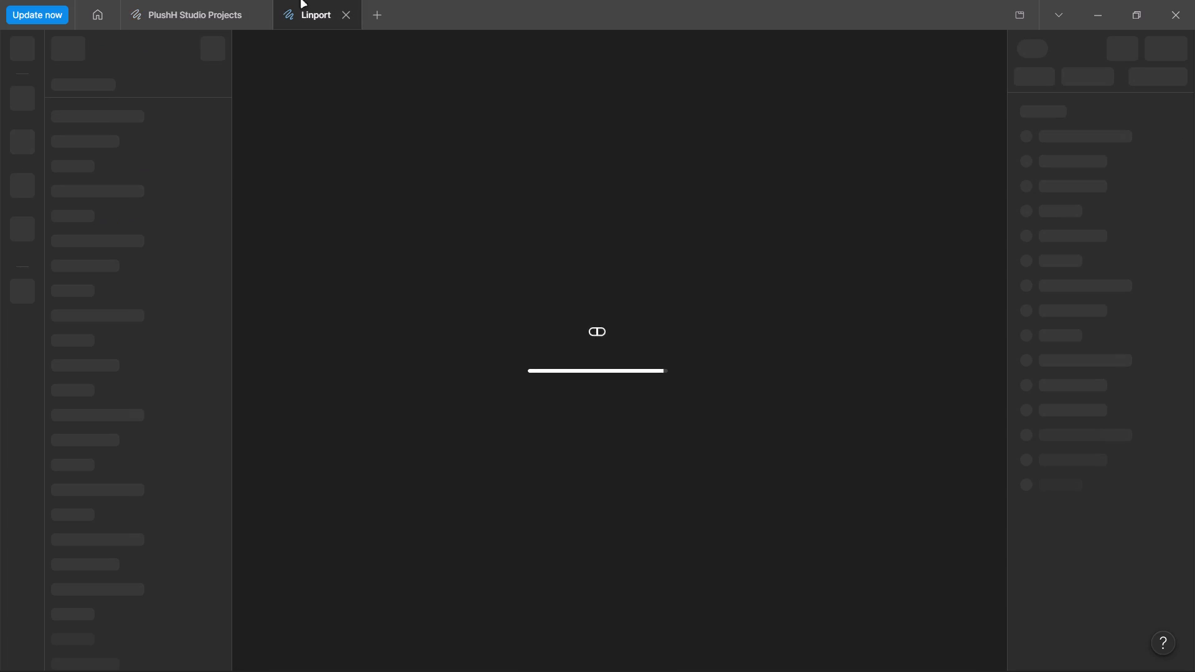
click(200, 5)
click(315, 0)
click(166, 6)
Activate the Frame tool and look through the Tablet and Phone frame size presets.
ctrl+scroll(434, 367, down, 11)
middle_drag(649, 375, 679, 253)
ctrl+scroll(576, 265, up, 3)
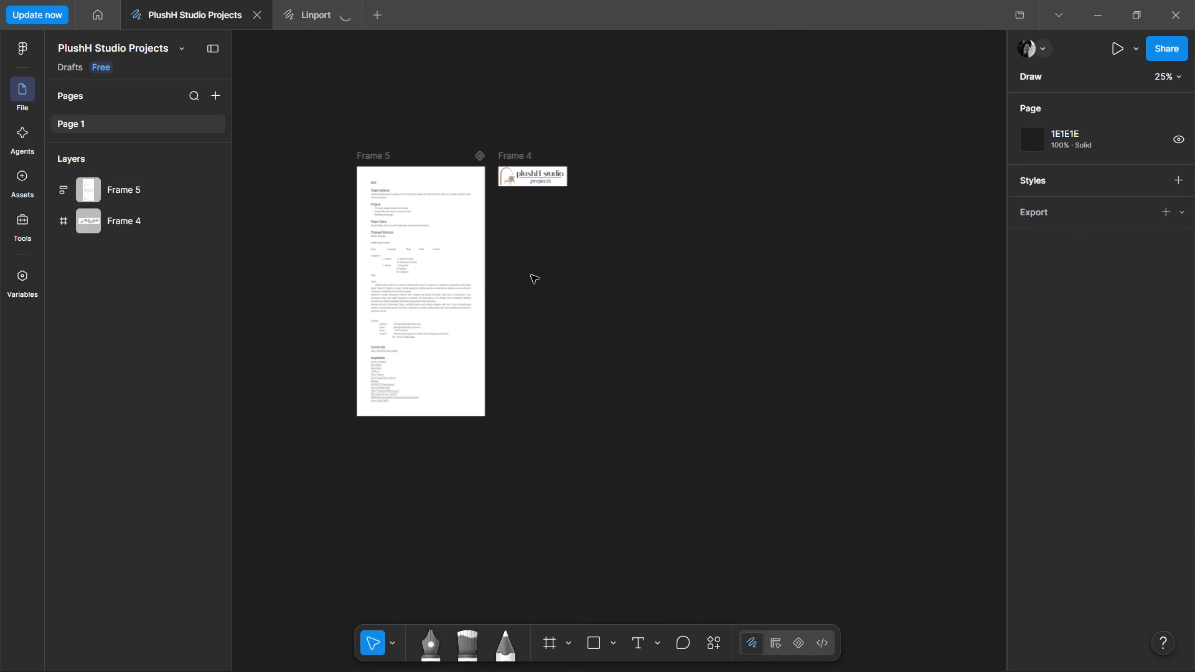
click(563, 641)
click(558, 641)
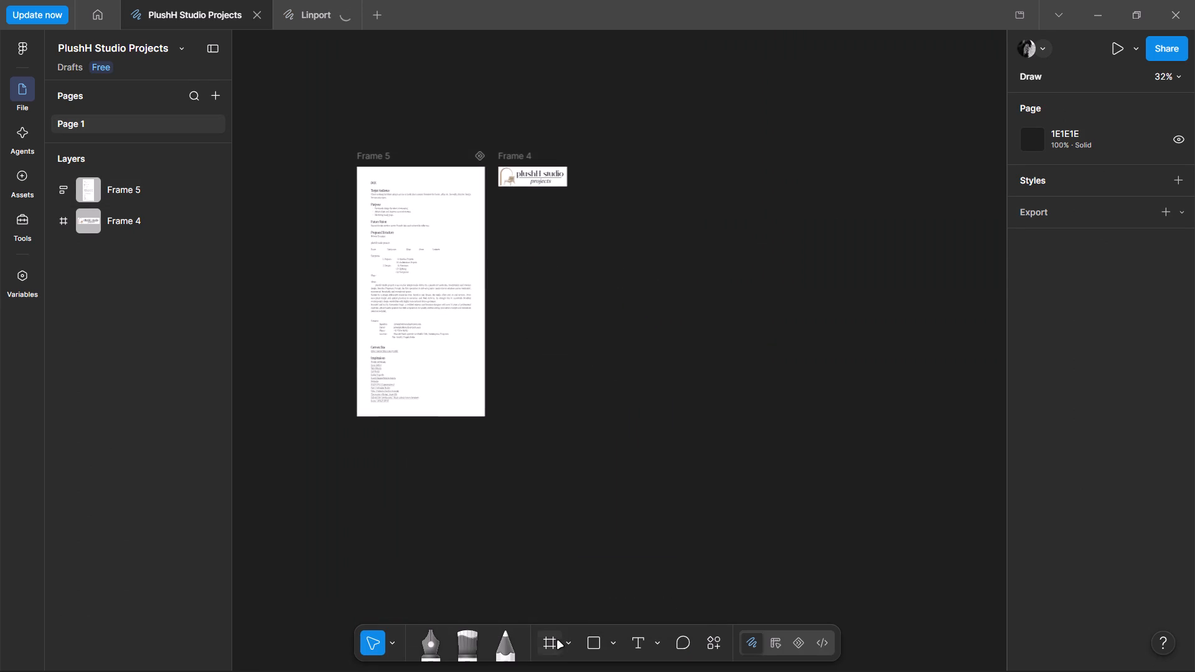
click(545, 646)
ctrl+scroll(459, 304, up, 3)
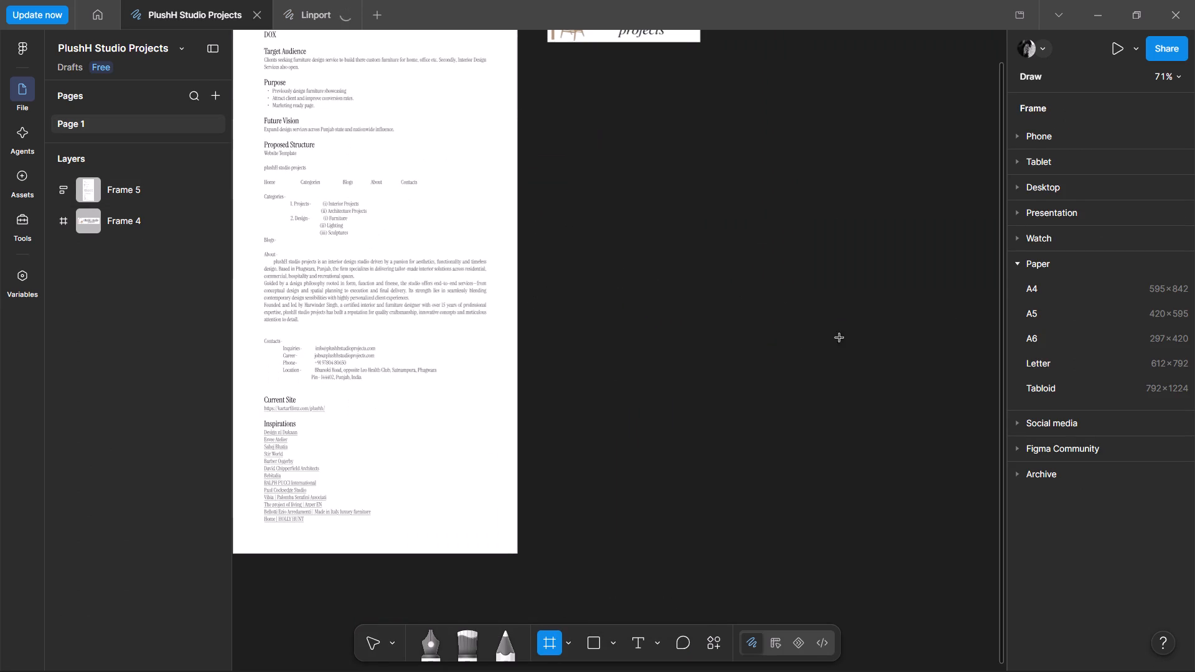
scroll(840, 338, up, 3)
middle_drag(794, 343, 983, 240)
scroll(1085, 332, down, 2)
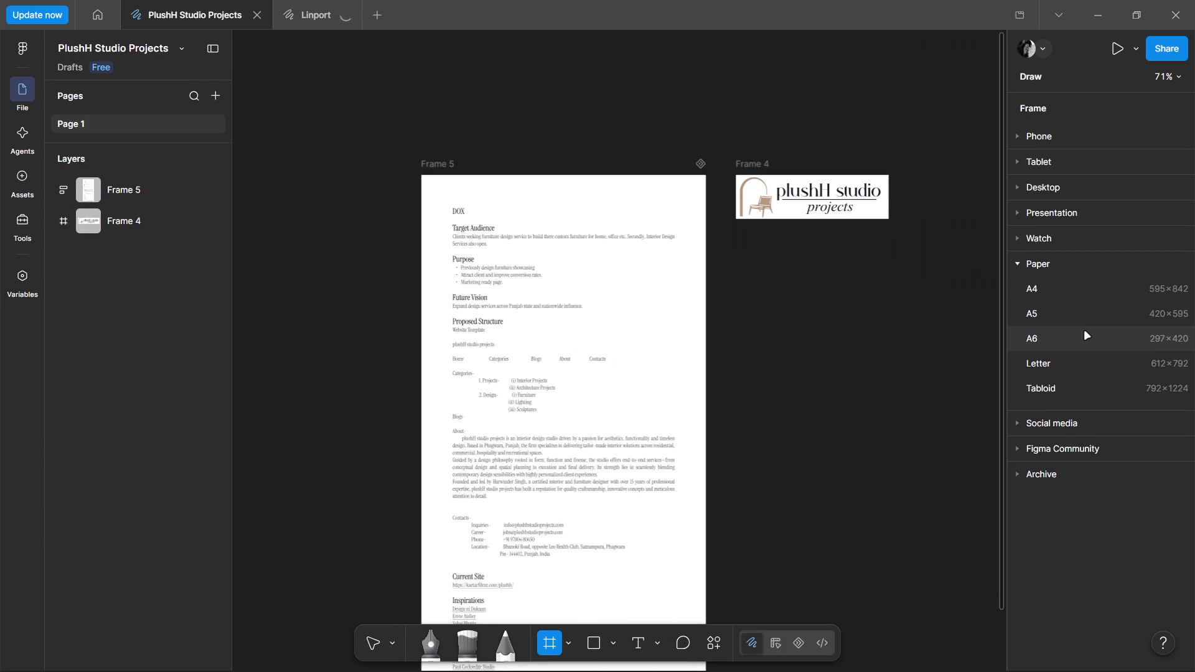
scroll(1085, 332, down, 2)
ctrl+scroll(799, 358, up, 4)
ctrl+scroll(899, 296, down, 1)
click(1028, 172)
click(1038, 142)
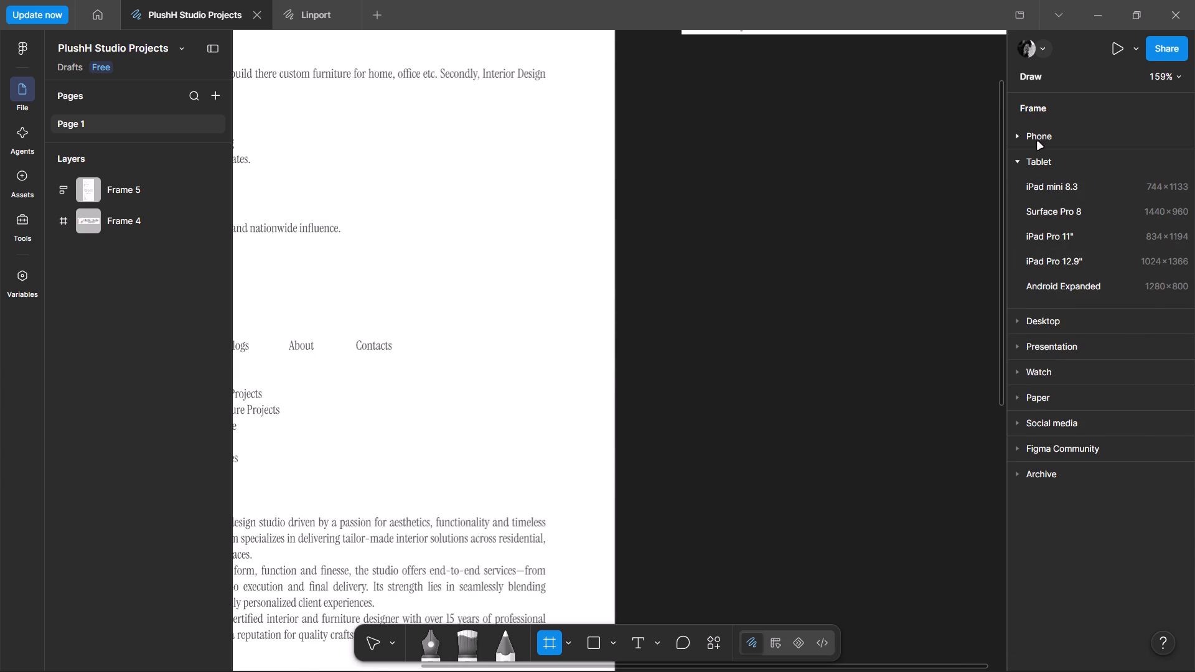
click(1039, 141)
click(1034, 157)
click(1034, 157)
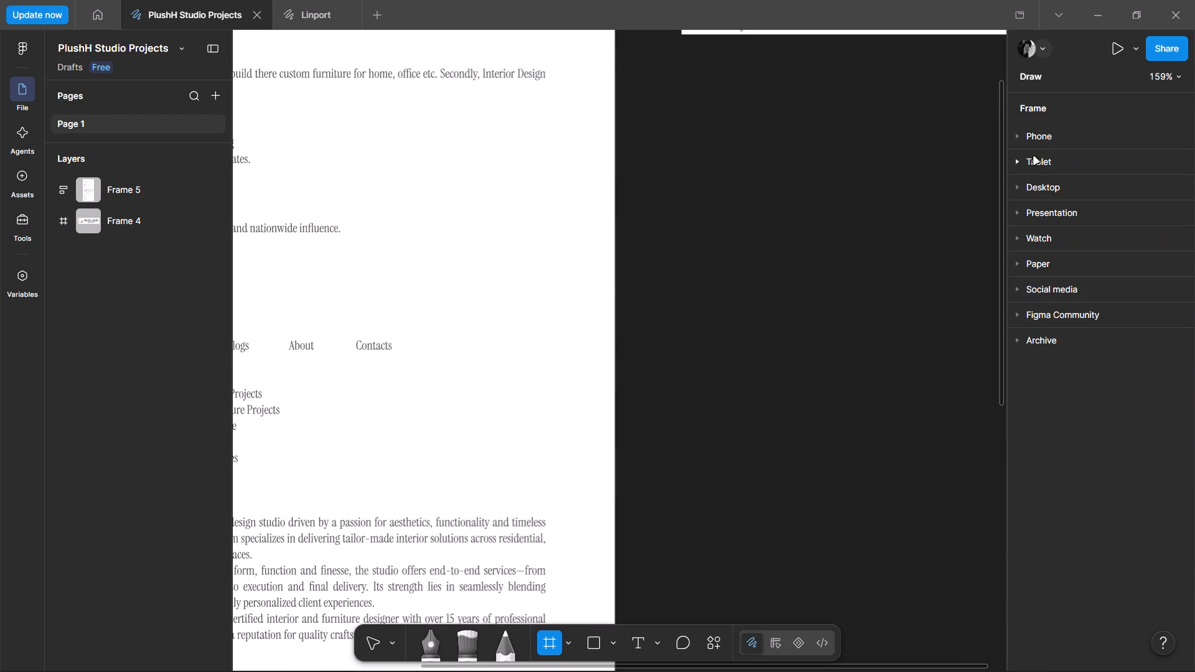
Look through the Desktop, Presentation, Watch and Paper frame size presets against the brief's Proposed Structure section.
middle_drag(347, 348, 364, 348)
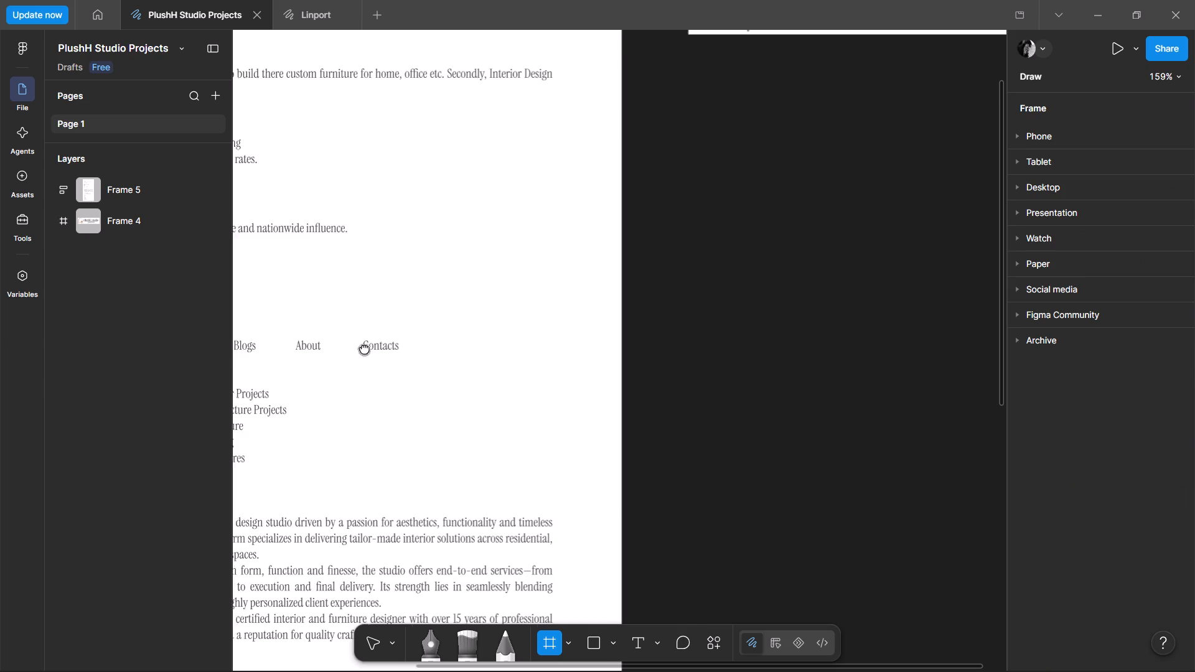
middle_drag(364, 348, 647, 306)
ctrl+scroll(489, 301, up, 2)
ctrl+scroll(489, 301, down, 1)
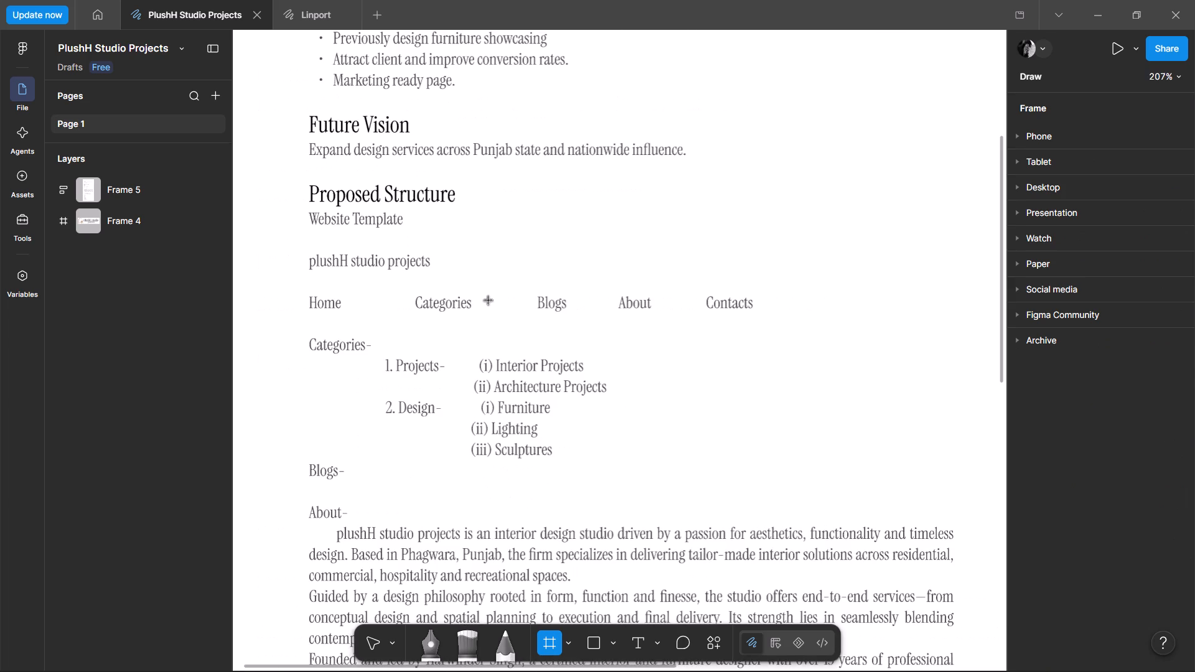
ctrl+scroll(489, 301, up, 1)
ctrl+scroll(489, 301, down, 2)
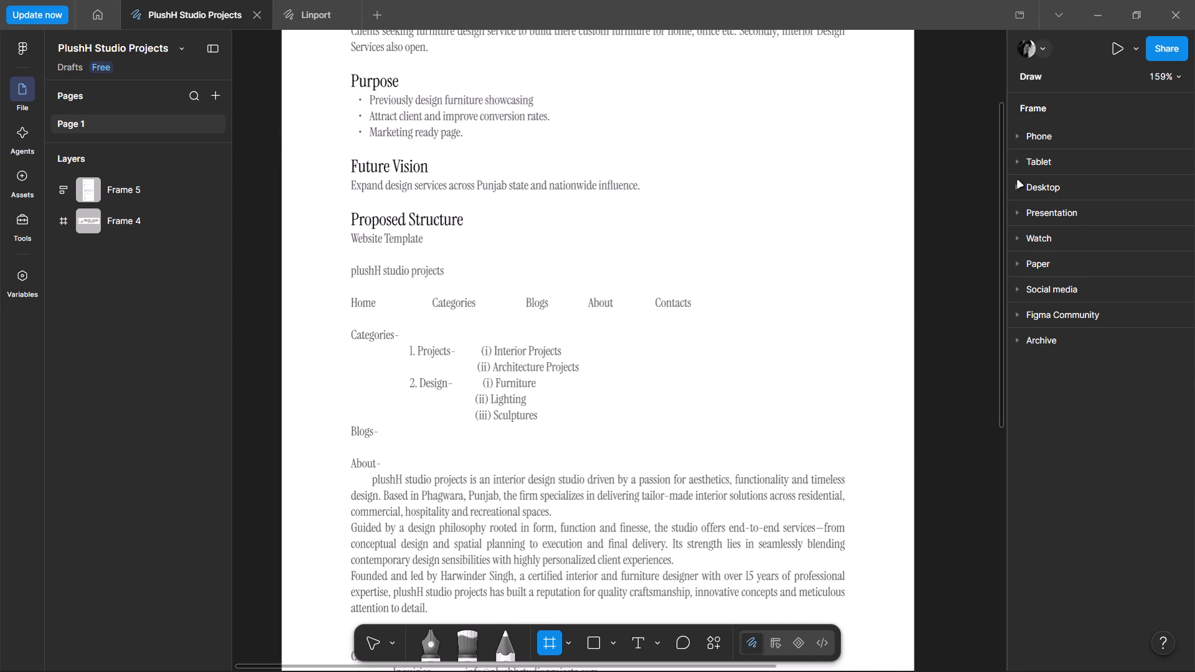
click(1016, 190)
click(1016, 192)
click(1017, 215)
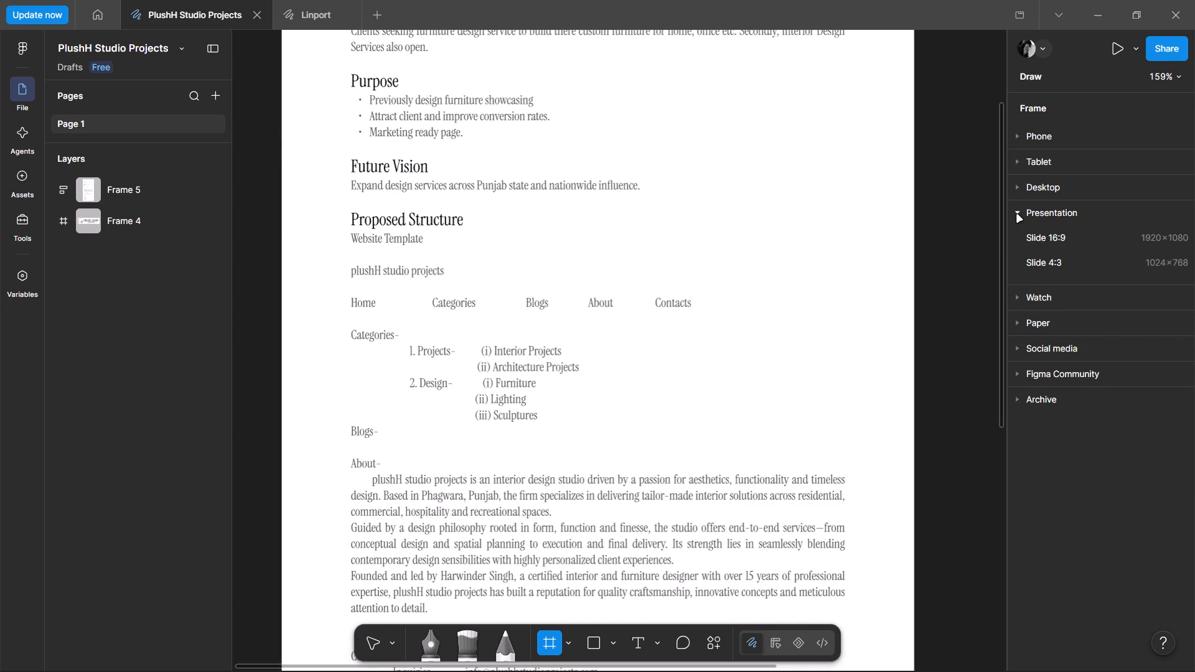
click(1017, 215)
double_click(1017, 239)
click(1021, 254)
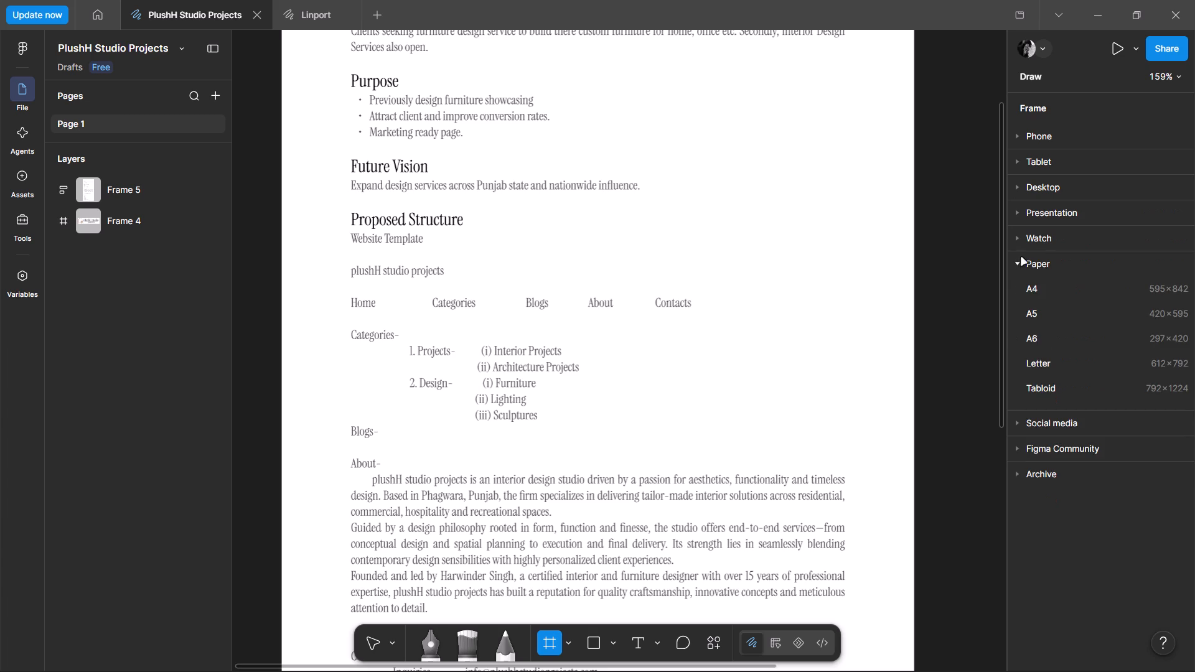
click(1021, 259)
click(1025, 266)
click(1049, 273)
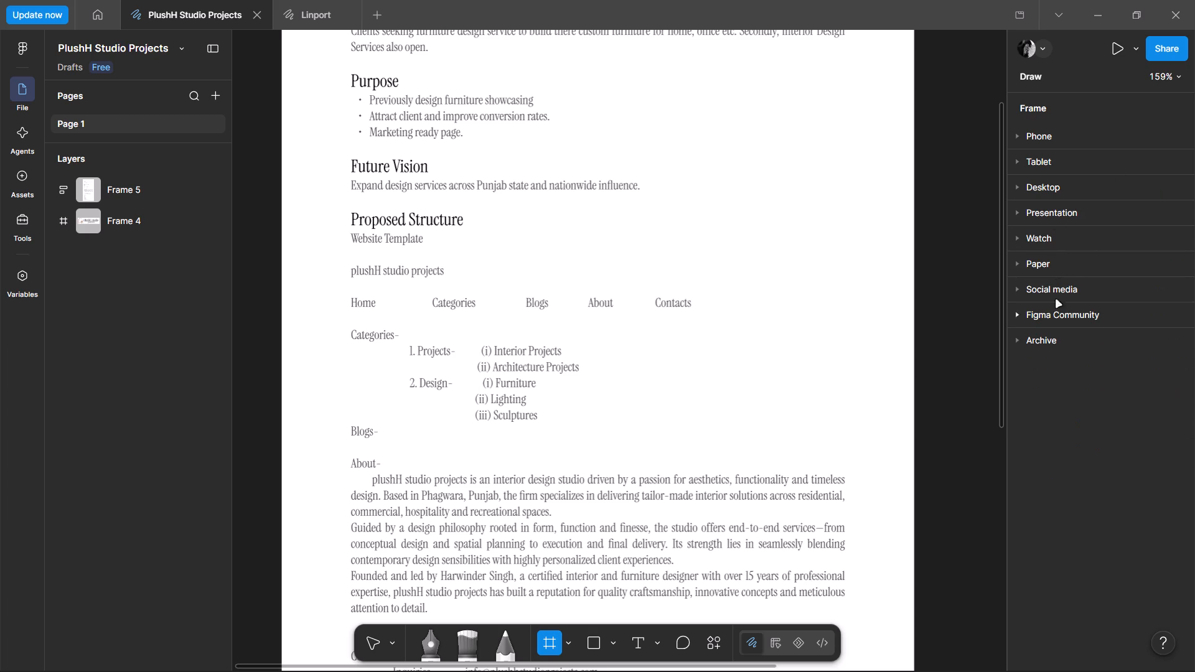
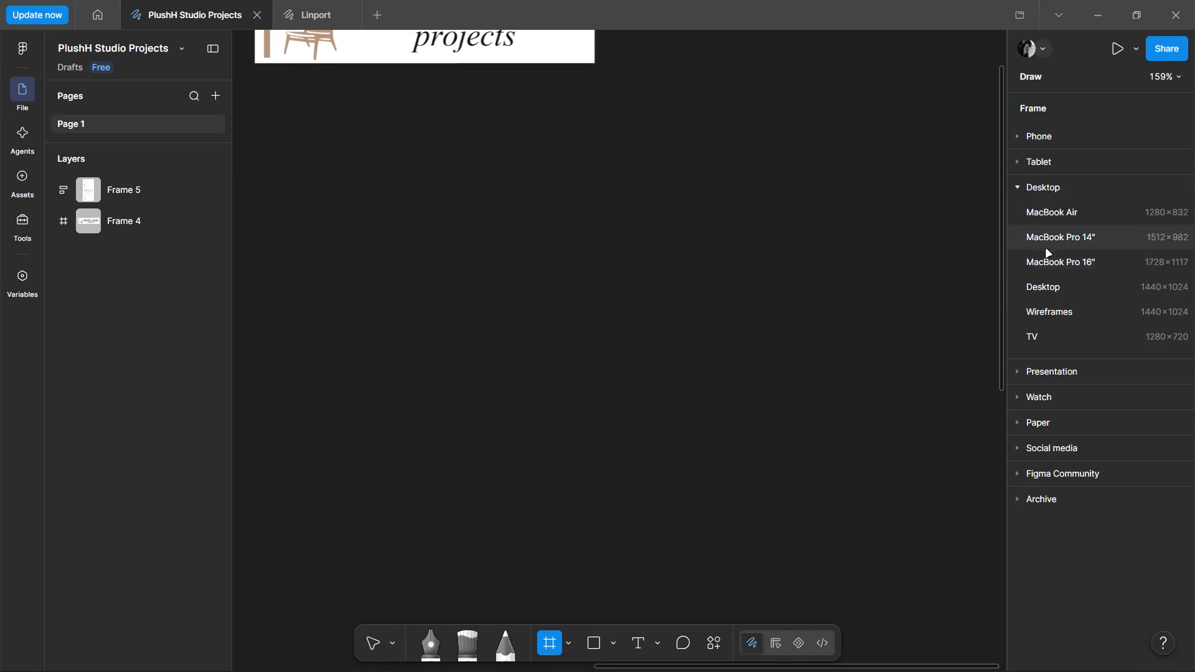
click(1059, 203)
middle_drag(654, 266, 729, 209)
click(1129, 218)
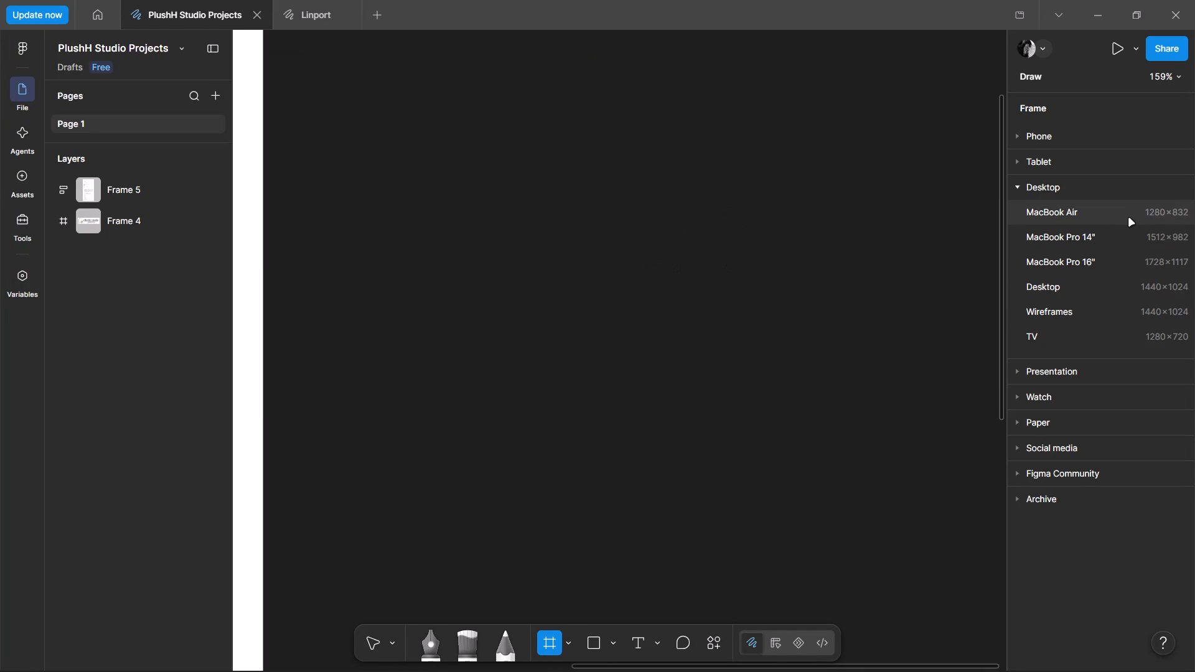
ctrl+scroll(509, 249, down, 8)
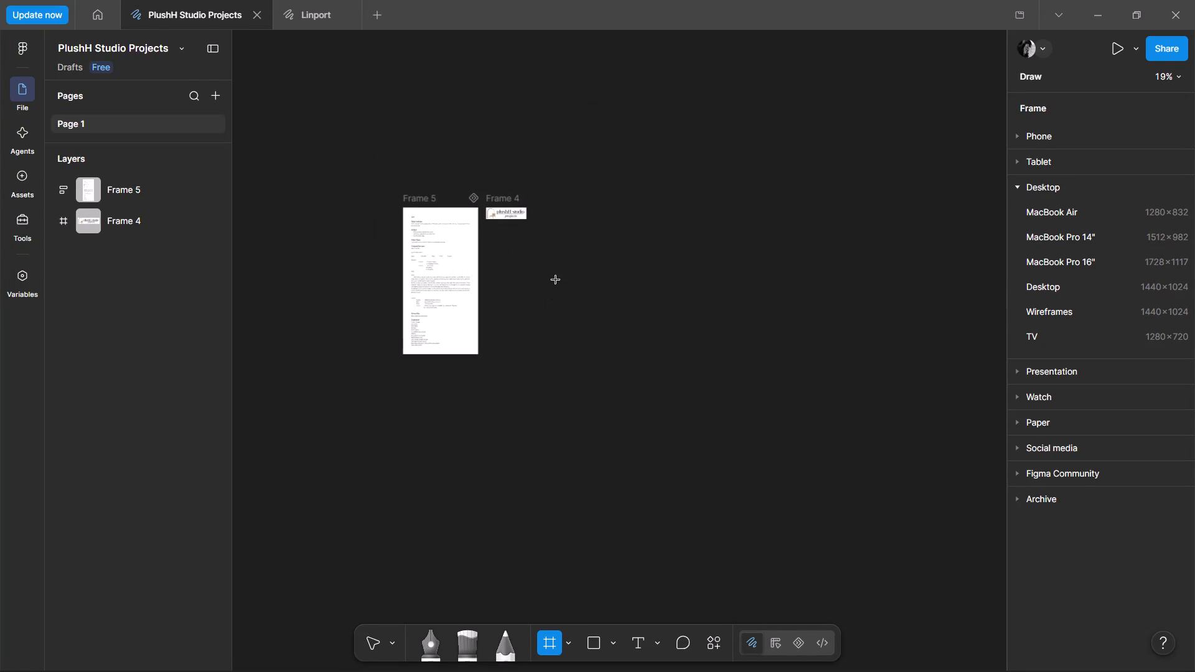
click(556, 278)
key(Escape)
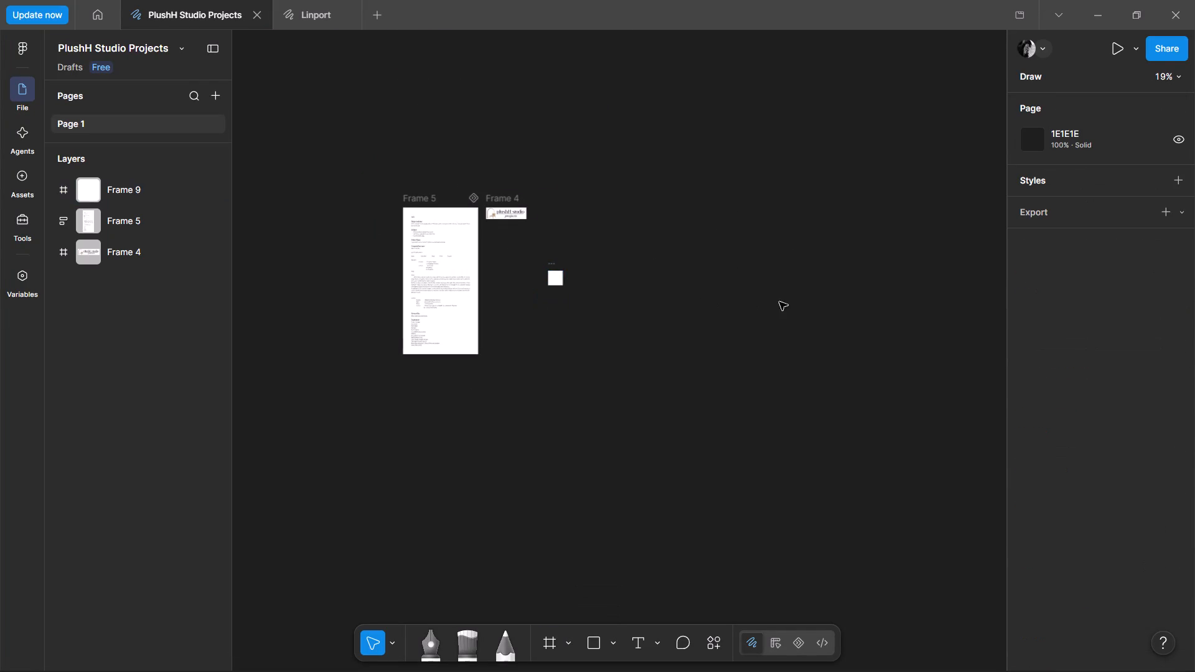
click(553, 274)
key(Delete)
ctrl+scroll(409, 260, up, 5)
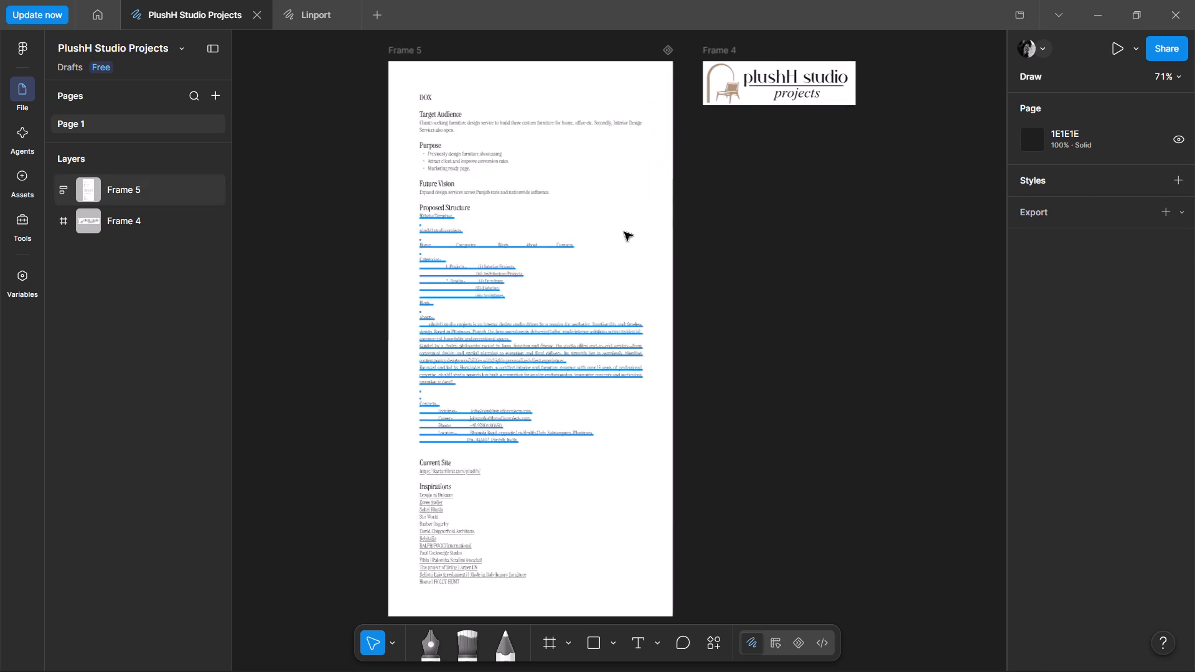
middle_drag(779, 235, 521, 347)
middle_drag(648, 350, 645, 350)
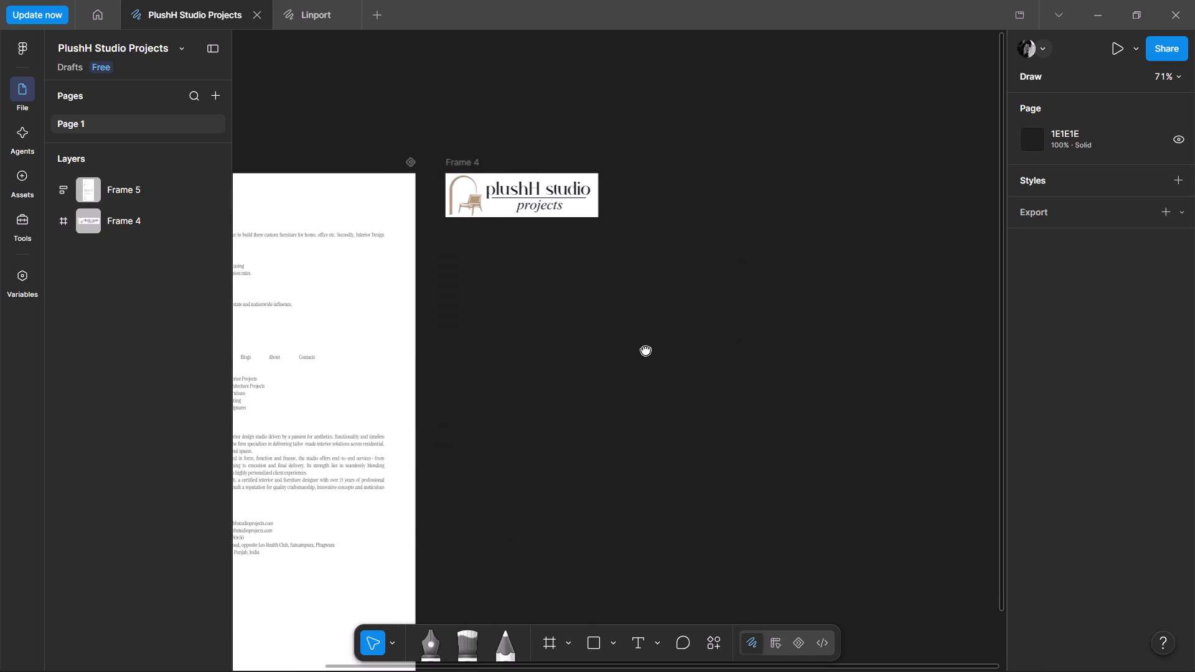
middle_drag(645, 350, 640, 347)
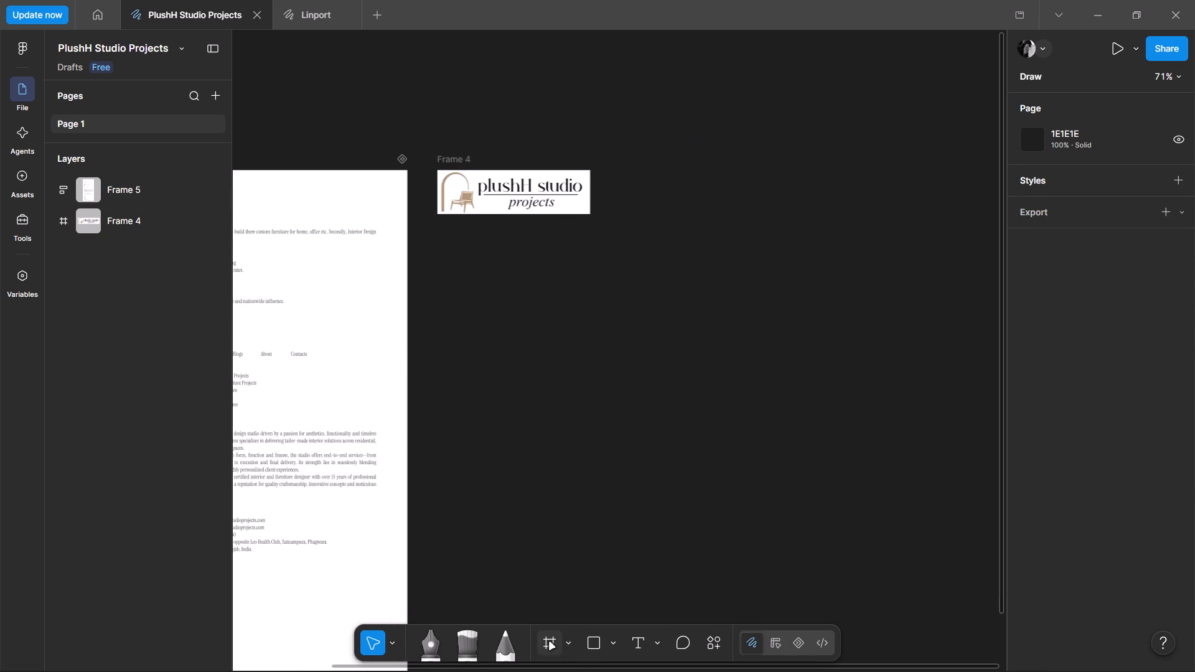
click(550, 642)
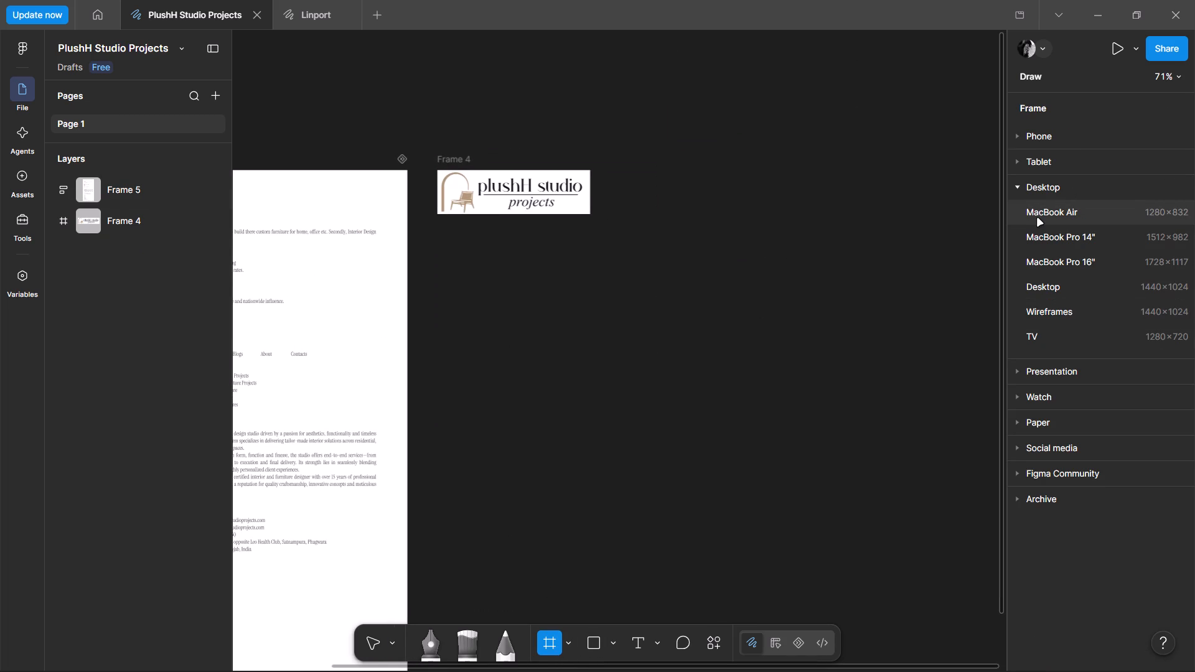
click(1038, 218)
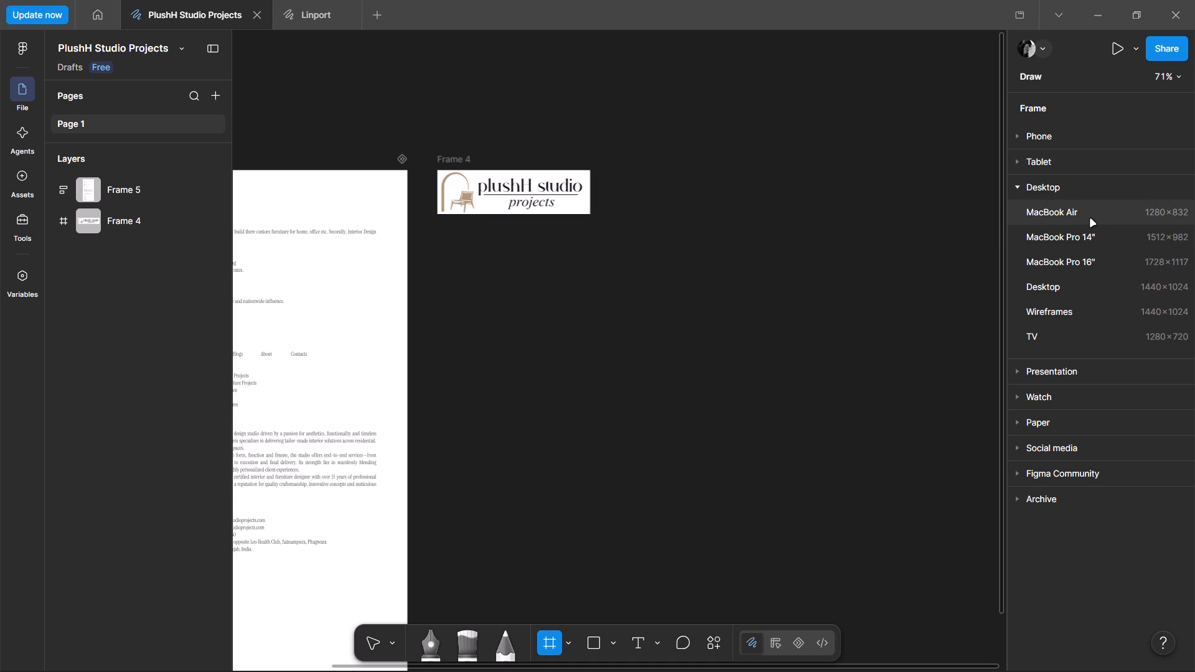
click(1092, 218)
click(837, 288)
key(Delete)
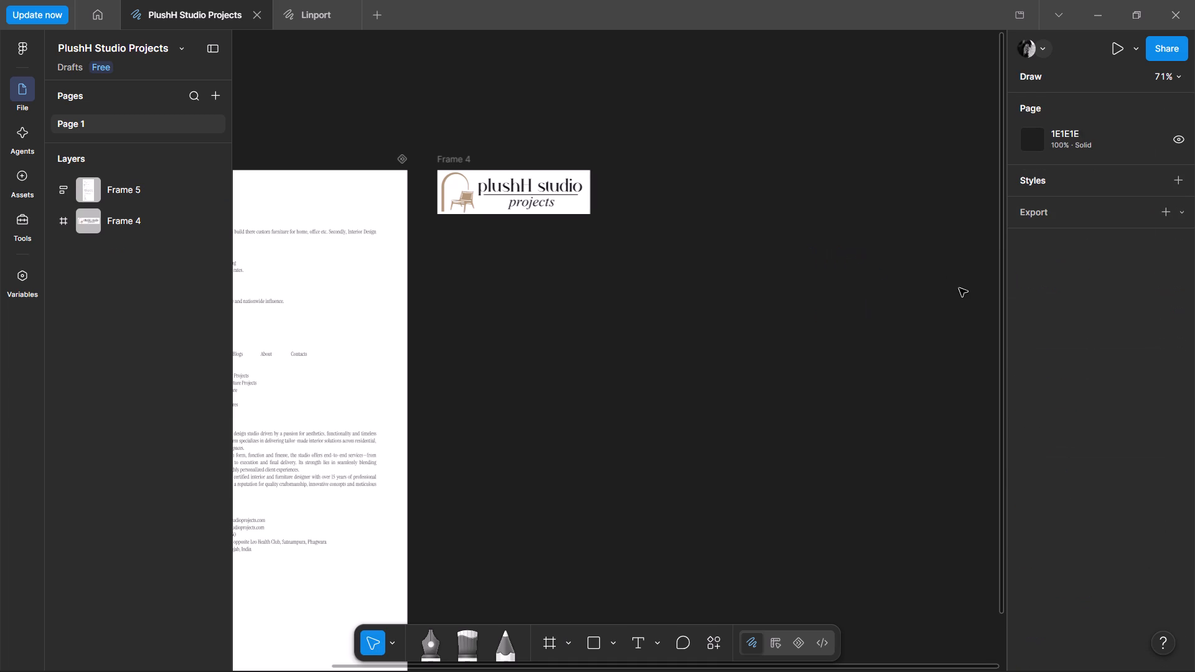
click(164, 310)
Add a MacBook Pro 14" frame (1512 × 982) and place it directly below the Frame 4 logo, aligned with its left edge.
click(551, 635)
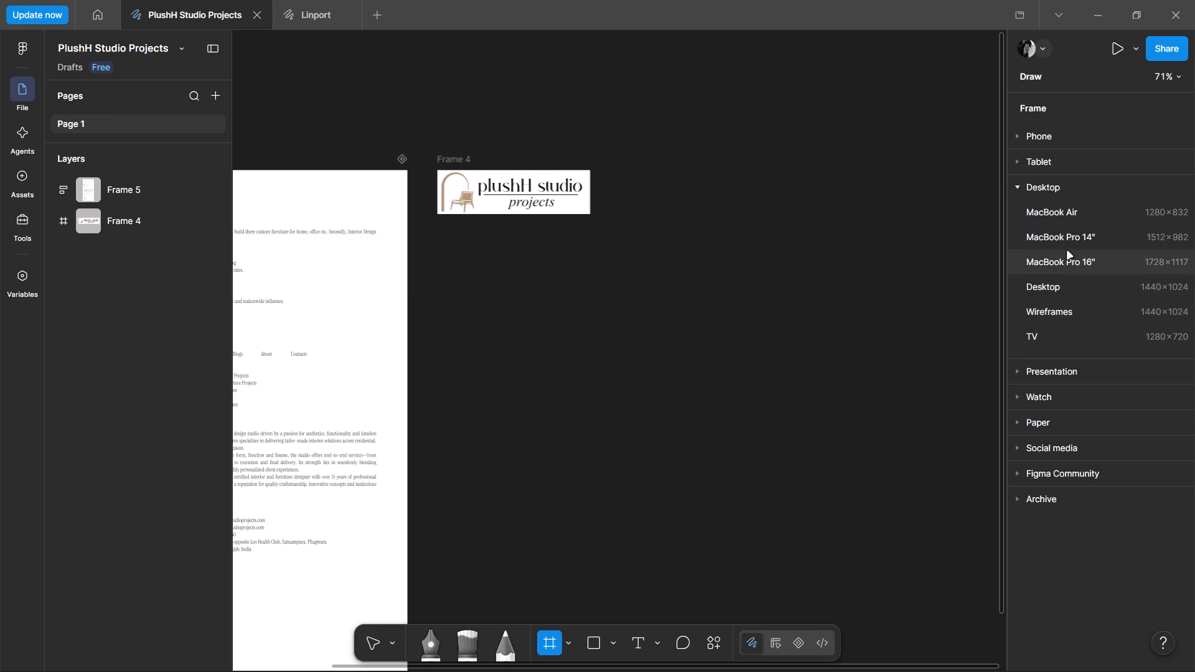
click(1087, 236)
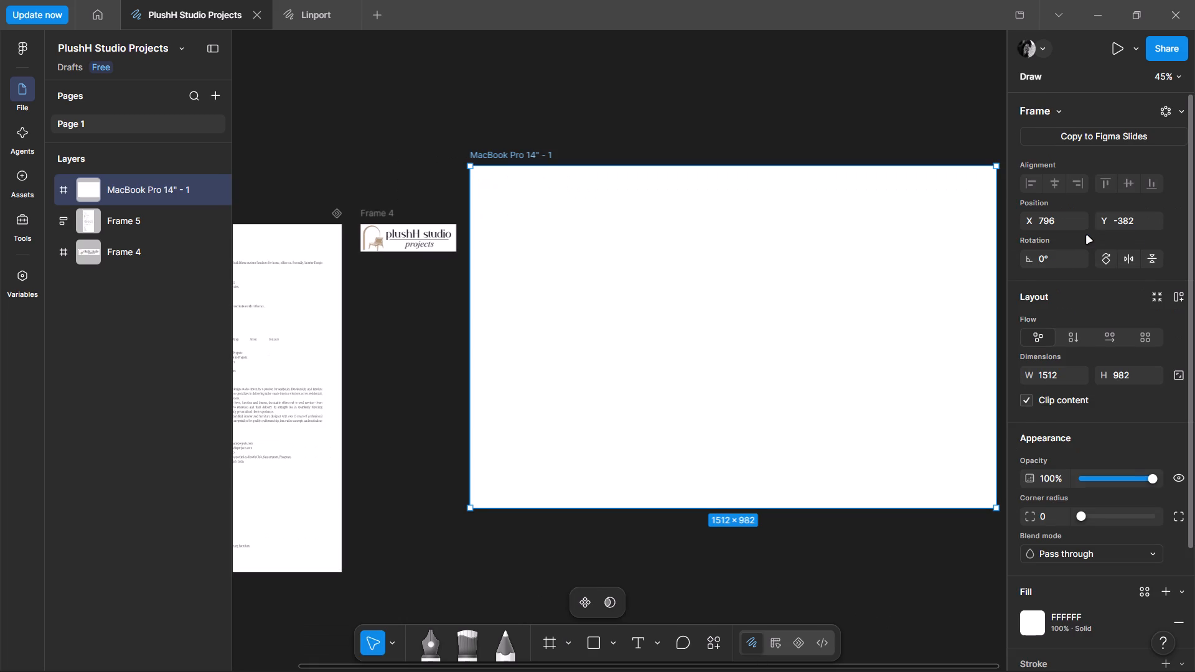
drag(518, 221, 404, 314)
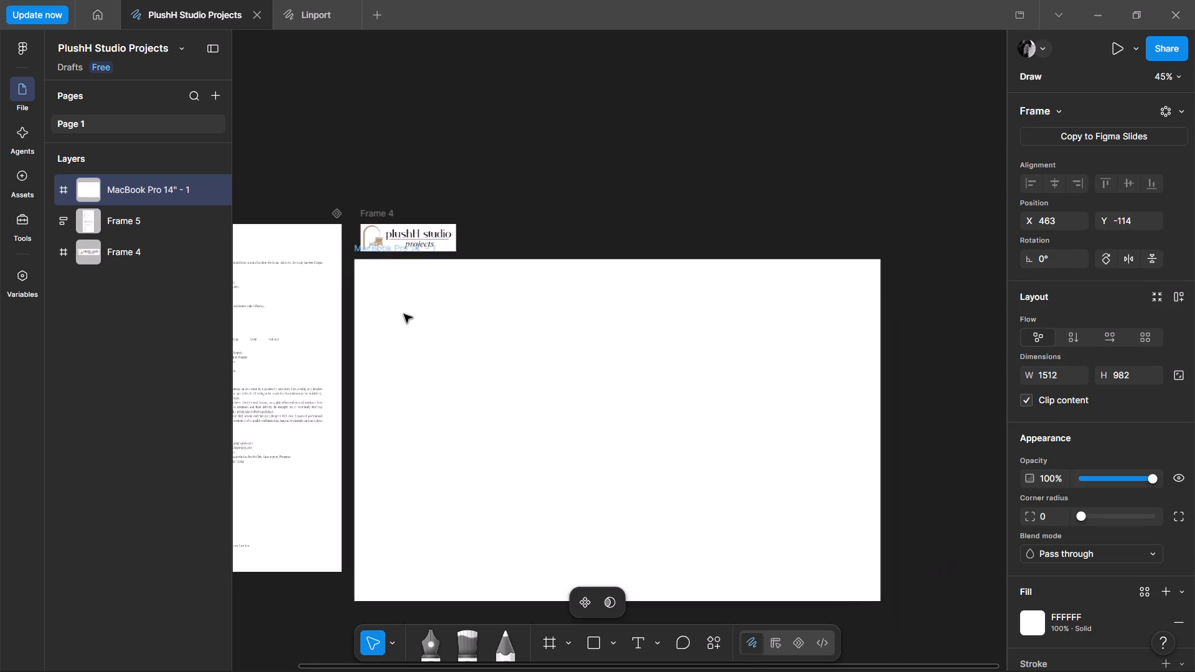
drag(404, 314, 406, 316)
click(609, 174)
From the brief's Inspirations list, open the first four links and the David Chipperfield Architects link in the browser.
scroll(609, 172, up, 1)
middle_drag(611, 170, 688, 60)
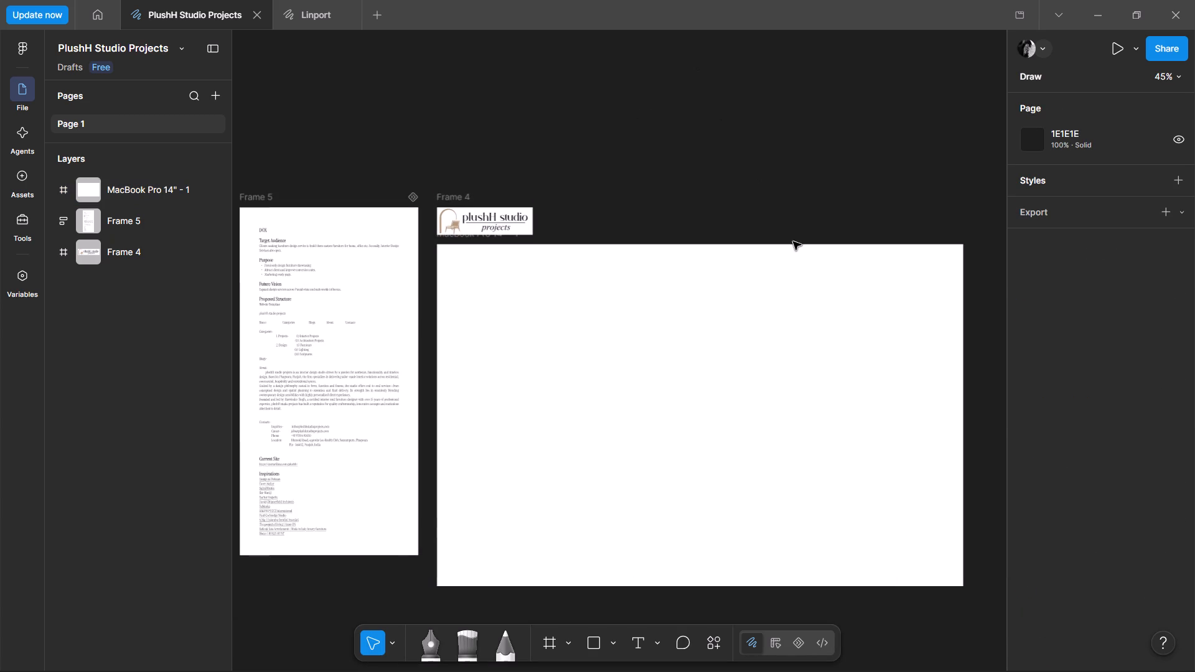
middle_drag(318, 423, 471, 311)
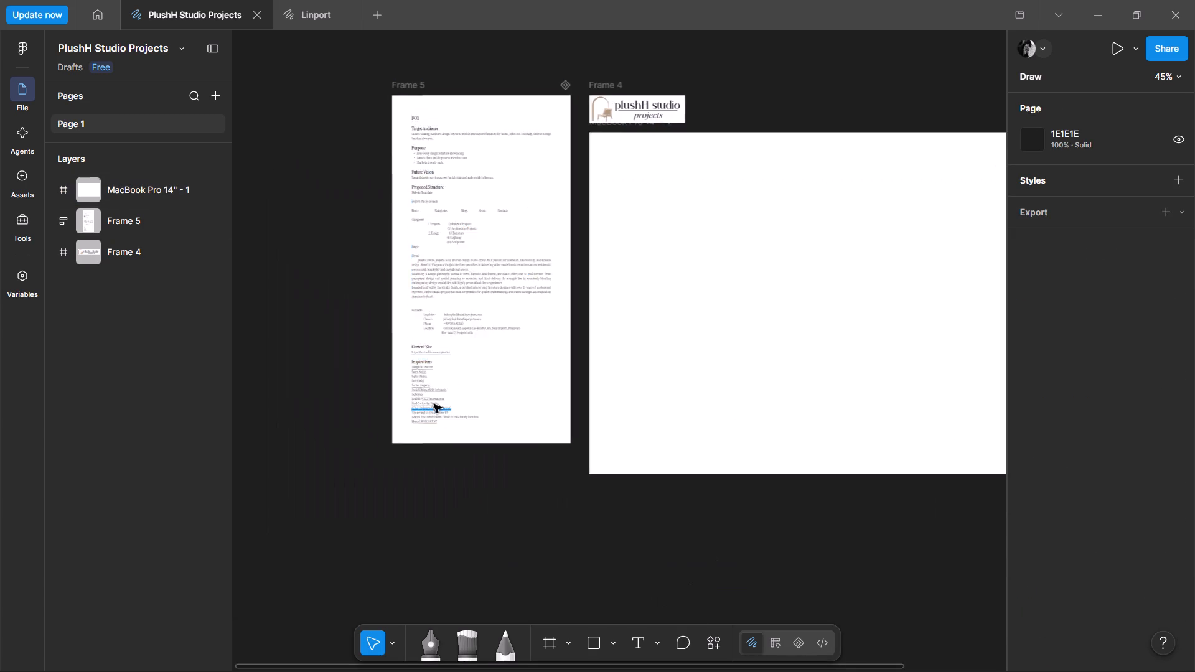
ctrl+scroll(434, 404, up, 6)
click(338, 212)
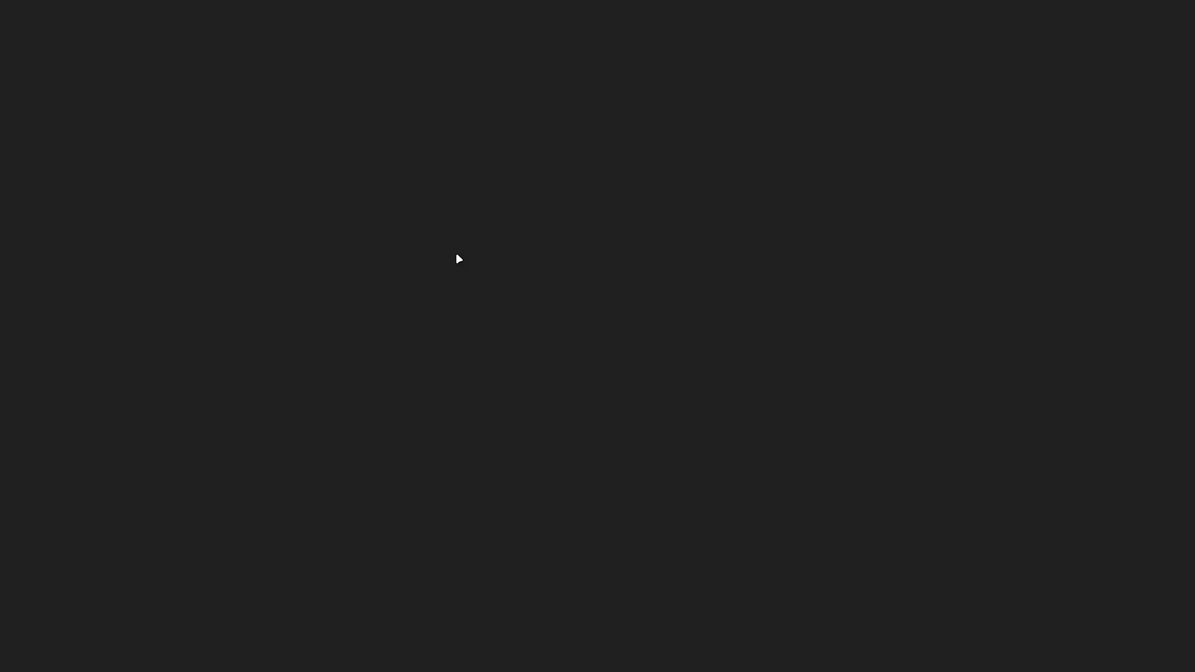
key(alt+Tab)
click(372, 244)
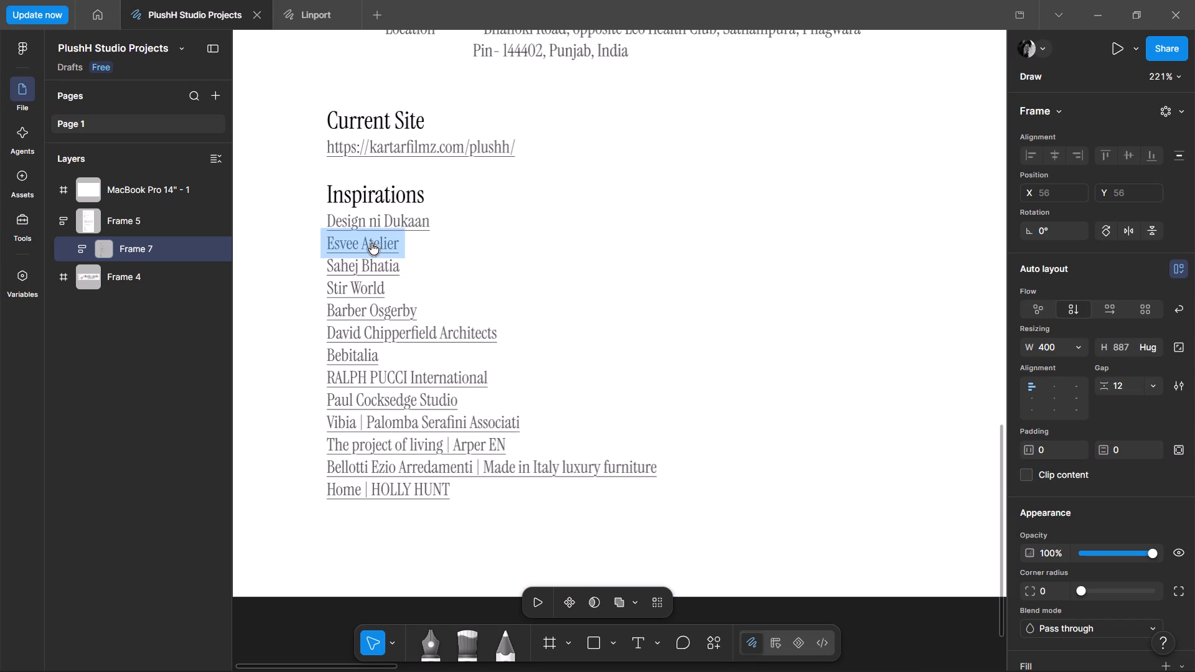
key(alt+Tab)
key(alt+Tab)
click(361, 268)
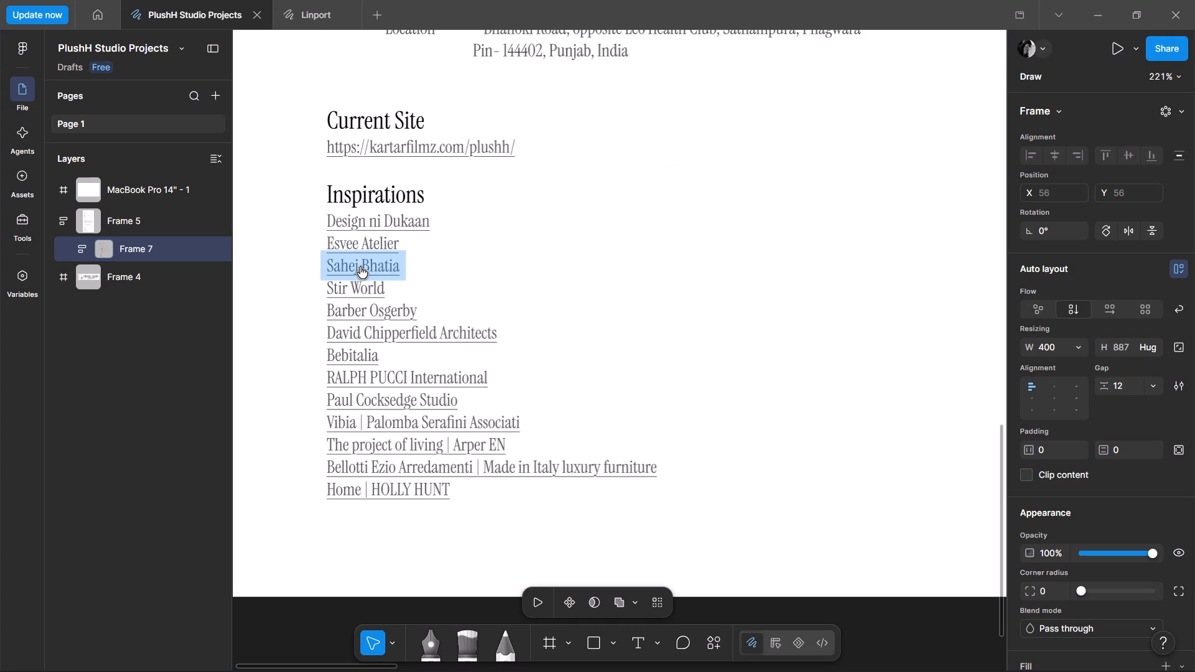
key(alt+Tab)
click(367, 295)
key(alt+Tab)
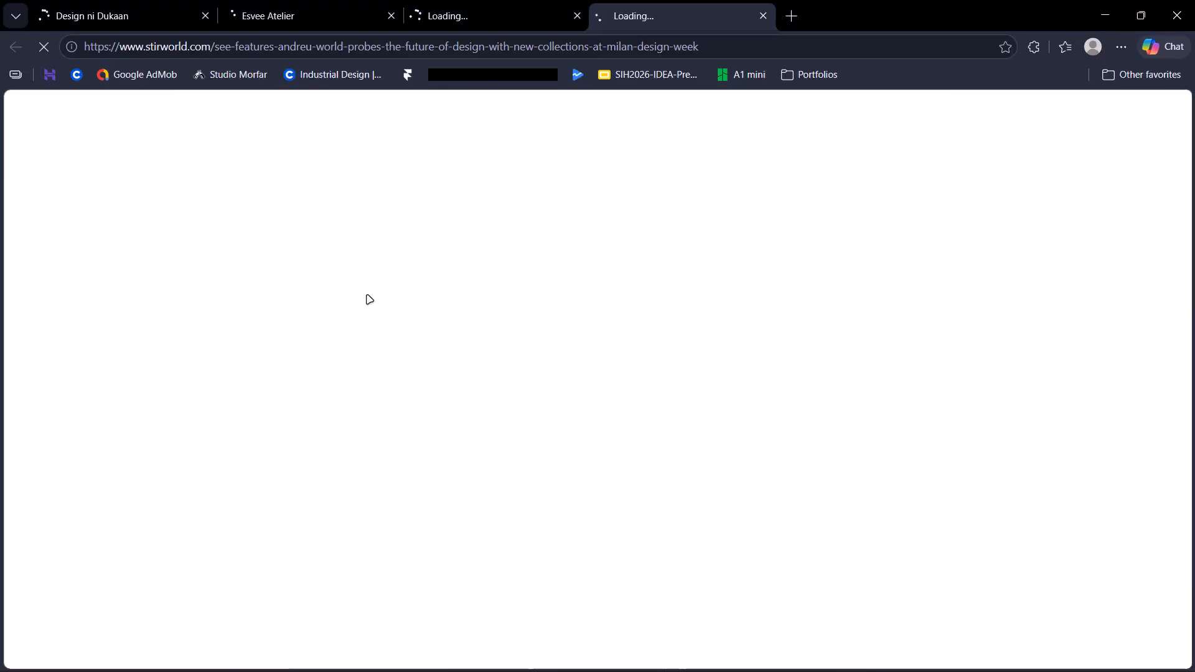
click(362, 329)
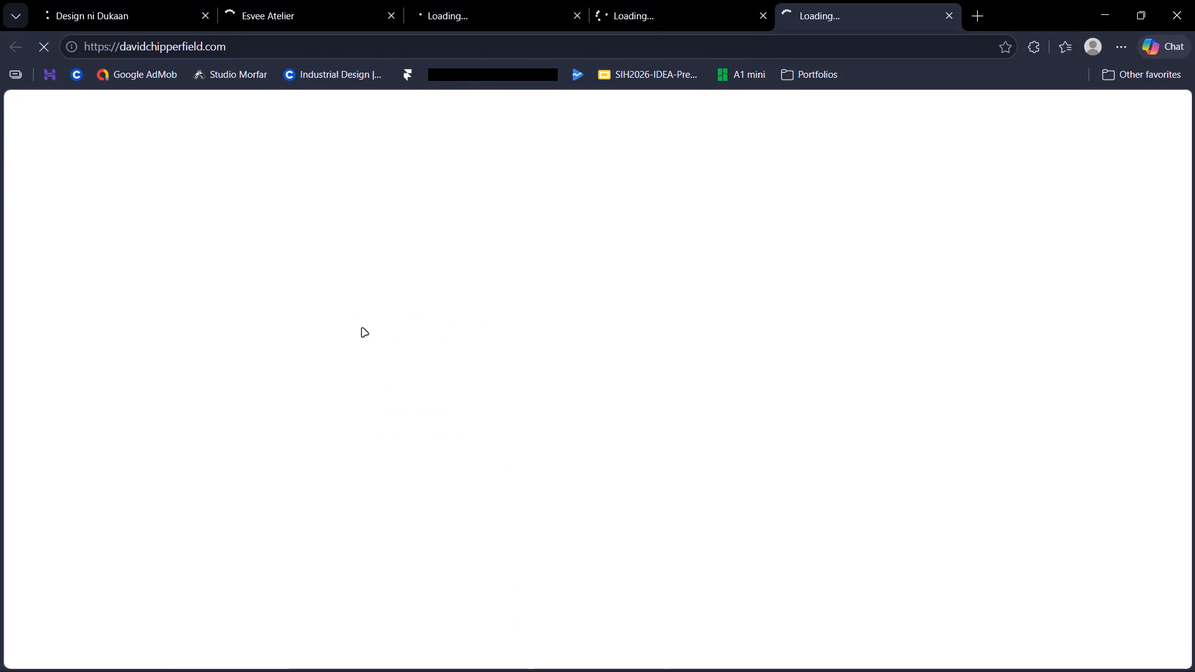
Return to the brief's Inspirations list and open the Stir World and David Chipperfield Architects links again.
key(alt+Tab)
key(alt+Tab)
key(alt+Tab)
key(alt+Tab)
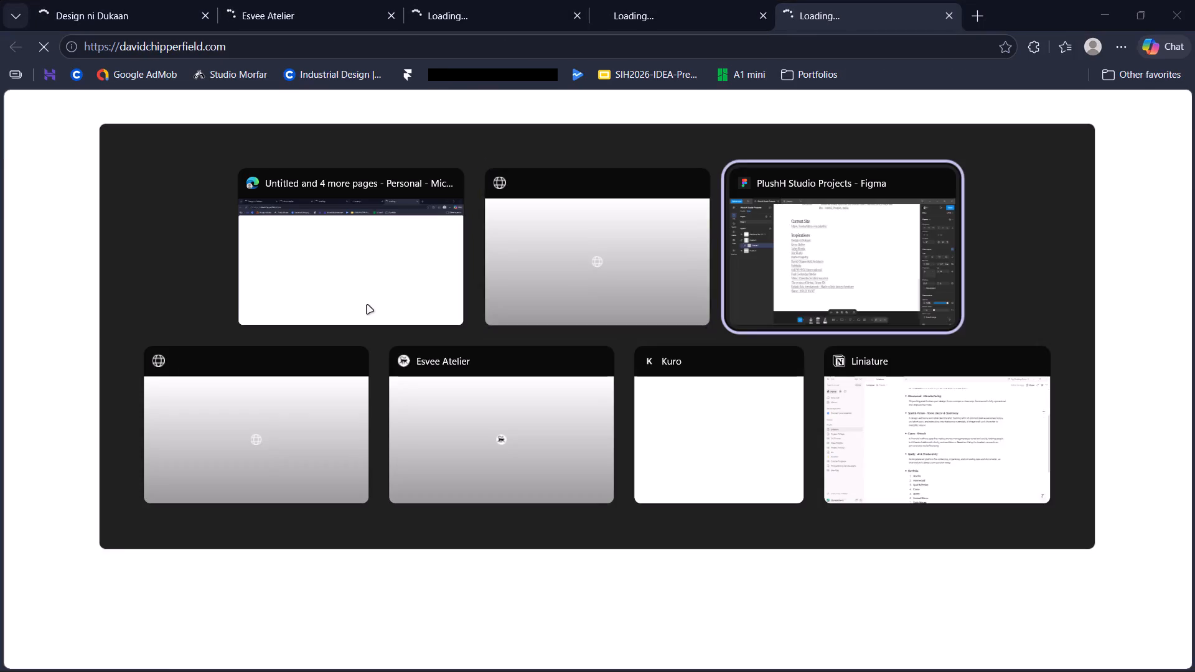
click(354, 294)
key(alt+Tab)
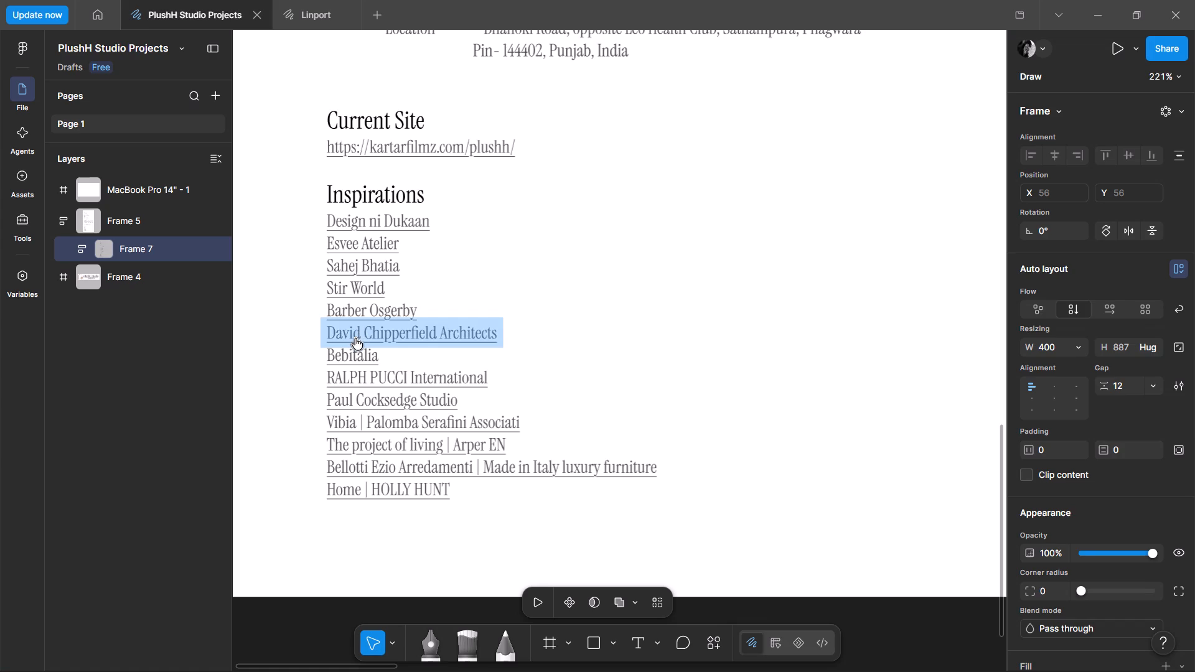
click(356, 339)
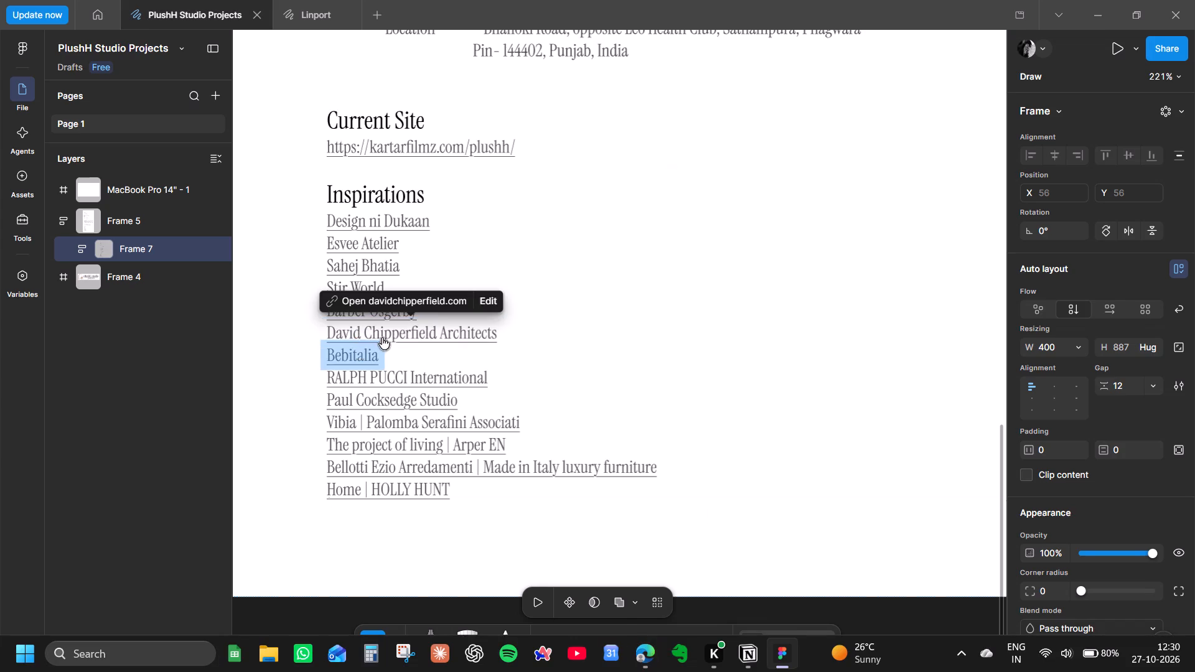
Switch to Microsoft Edge and look over the David Chipperfield Architects home page as a design reference.
click(642, 671)
scroll(477, 257, down, 2)
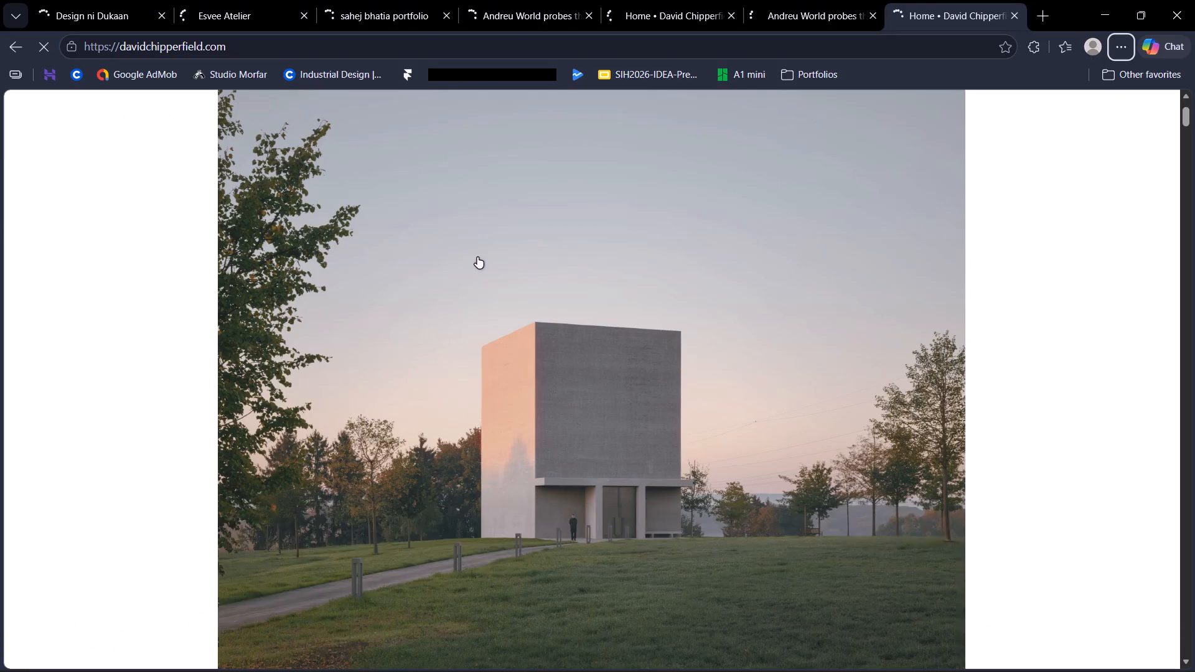
scroll(477, 257, down, 3)
scroll(477, 257, up, 6)
Examine the Design ni Dukaan home page, including its shape navigation and logo animation, as a design reference.
click(92, 0)
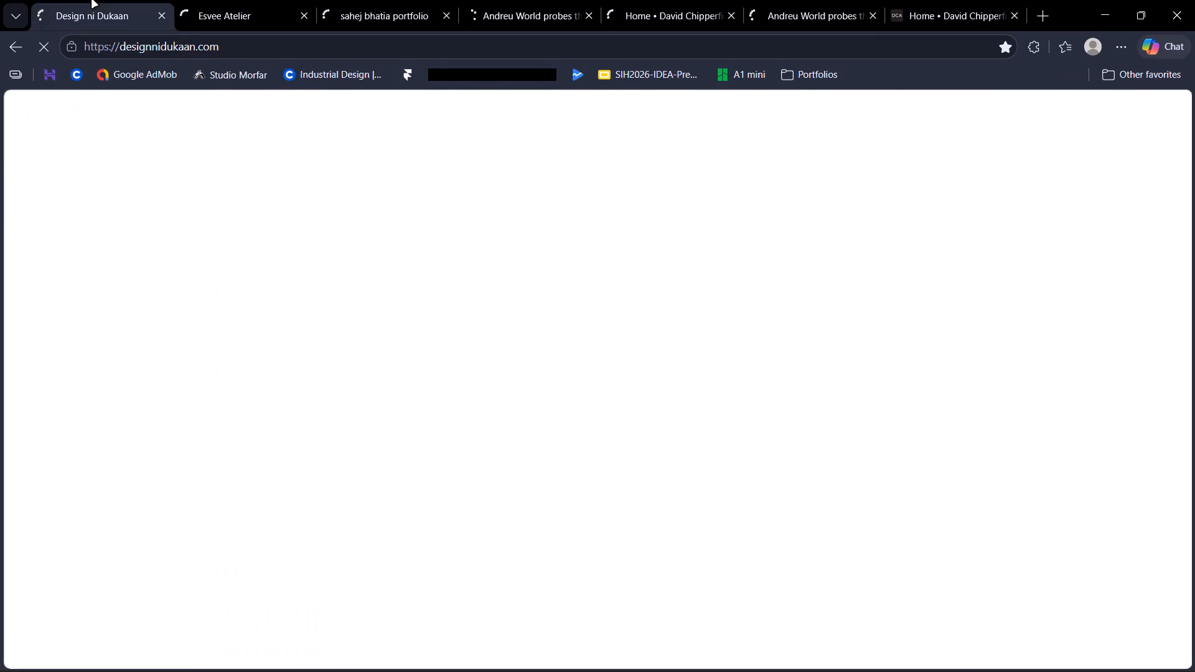
scroll(239, 238, down, 6)
scroll(749, 324, down, 5)
scroll(637, 348, down, 13)
click(639, 352)
scroll(285, 301, down, 5)
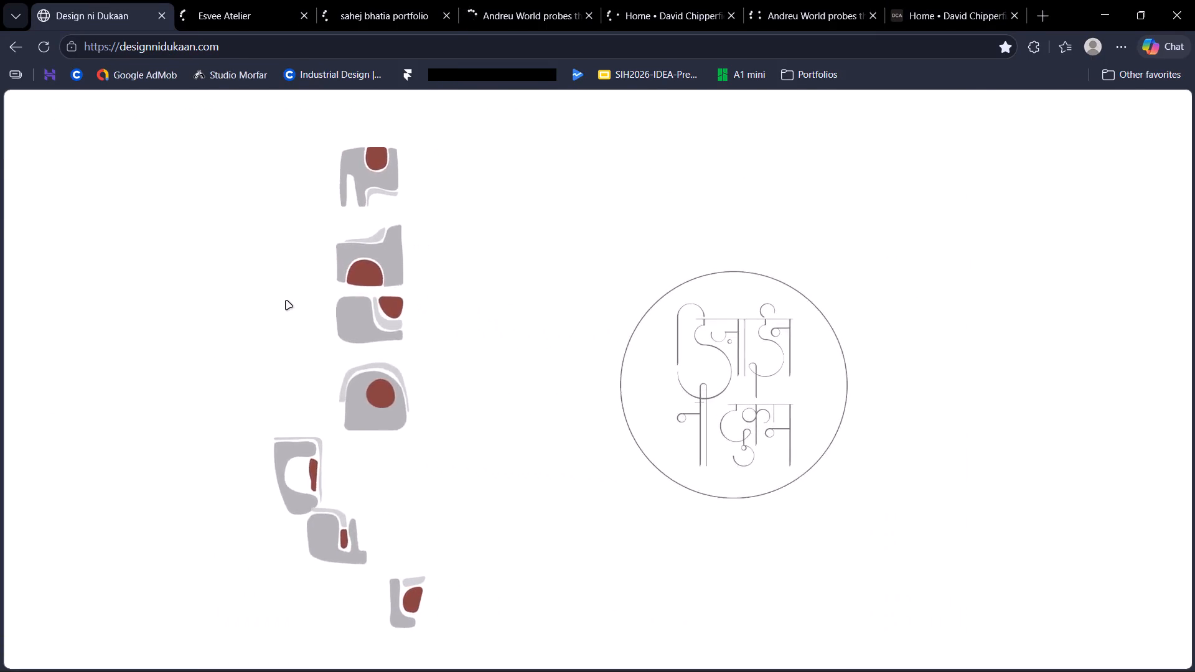
scroll(286, 301, down, 6)
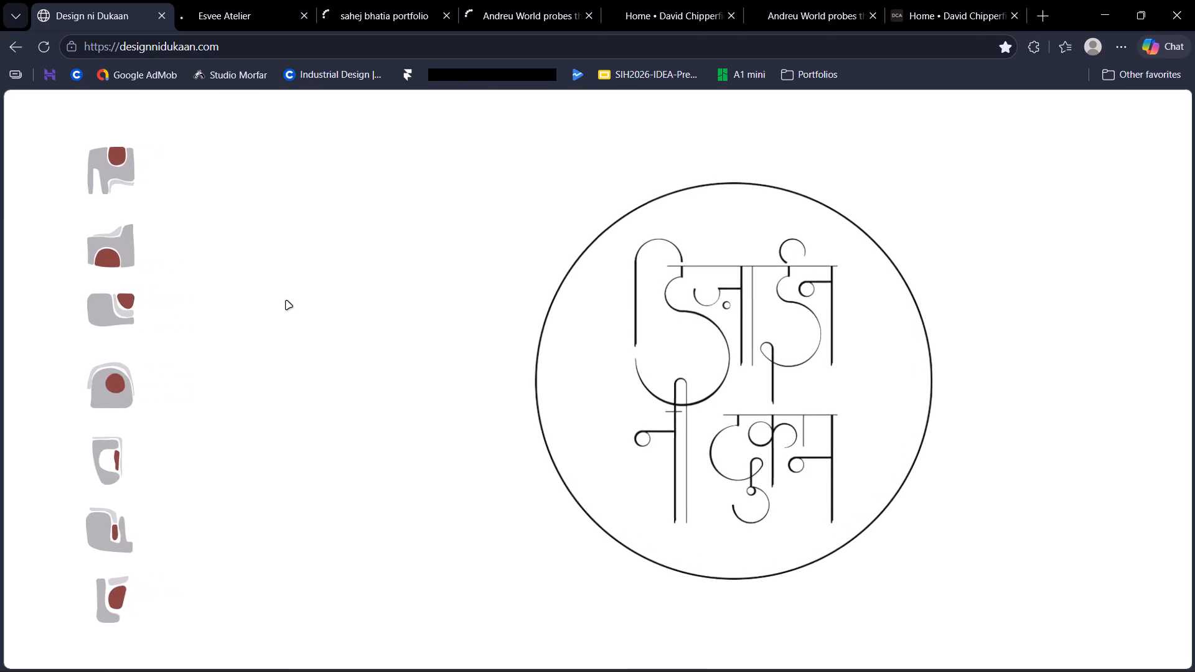
scroll(286, 301, down, 6)
scroll(588, 336, down, 5)
click(414, 355)
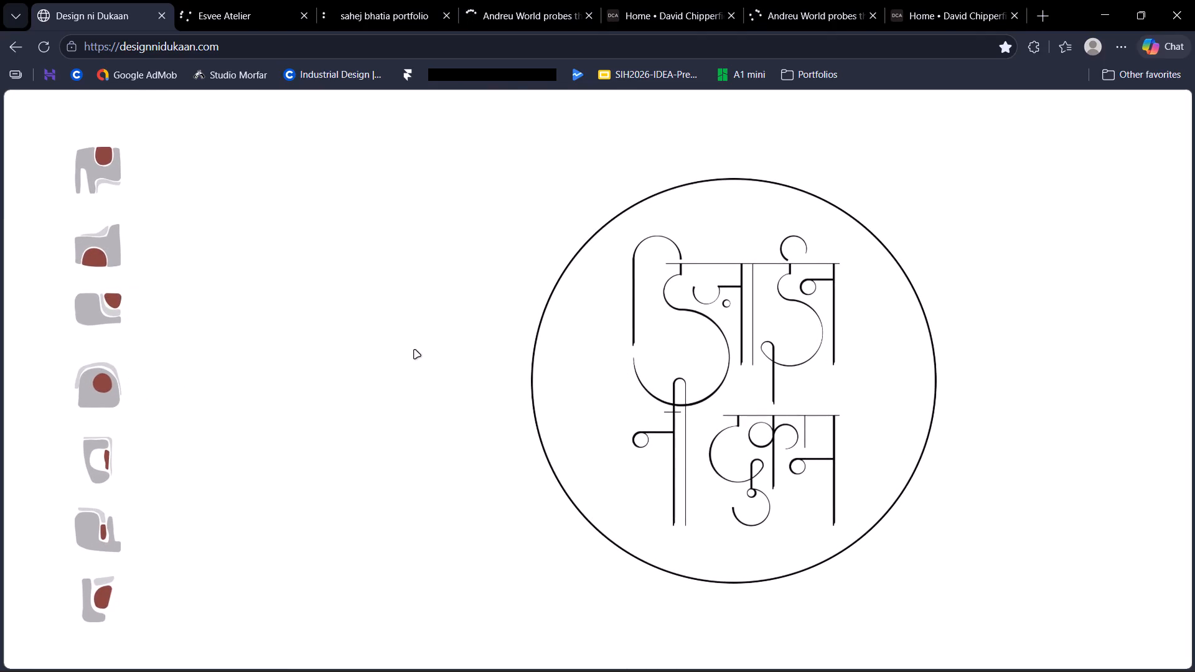
Examine the Esvee Atelier home page from its hero section down through the black-and-white photo grid.
click(185, 0)
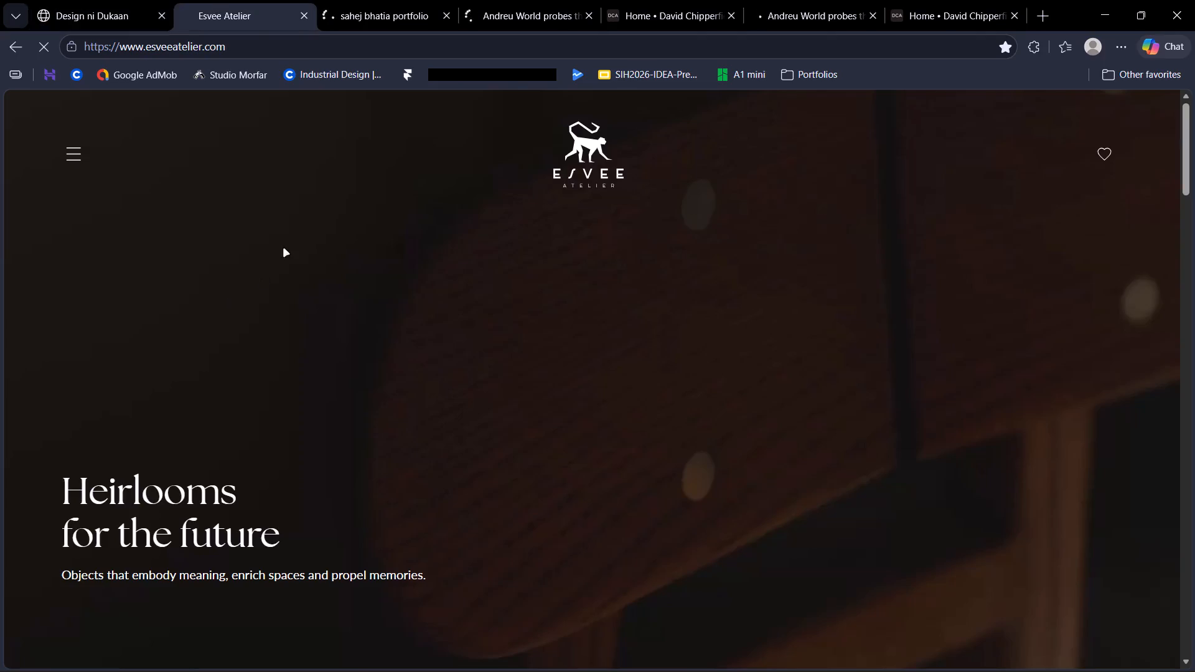
scroll(284, 249, down, 5)
scroll(399, 371, down, 17)
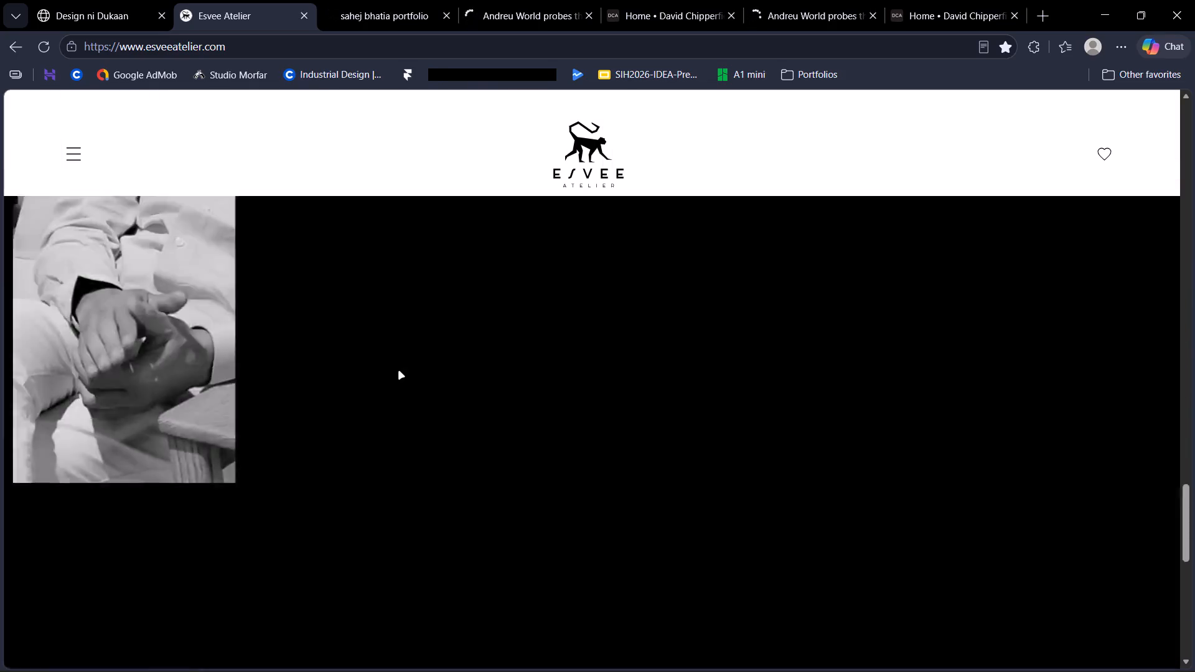
scroll(399, 371, down, 13)
scroll(399, 371, up, 12)
scroll(399, 371, down, 7)
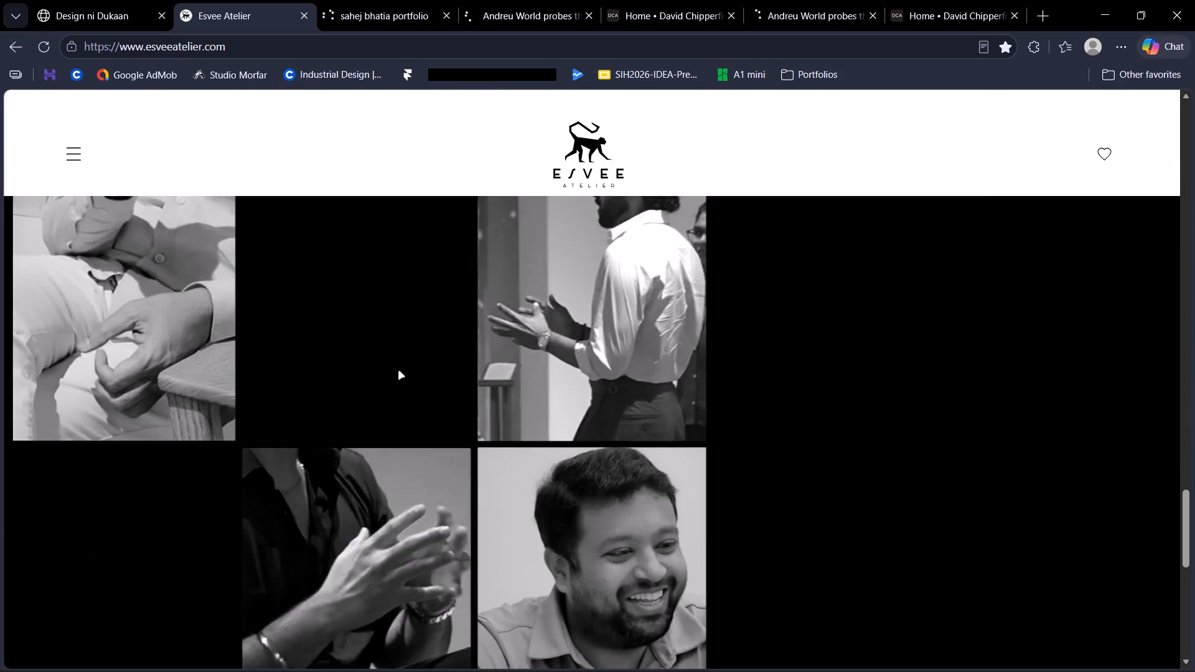
scroll(399, 371, up, 5)
scroll(399, 371, down, 4)
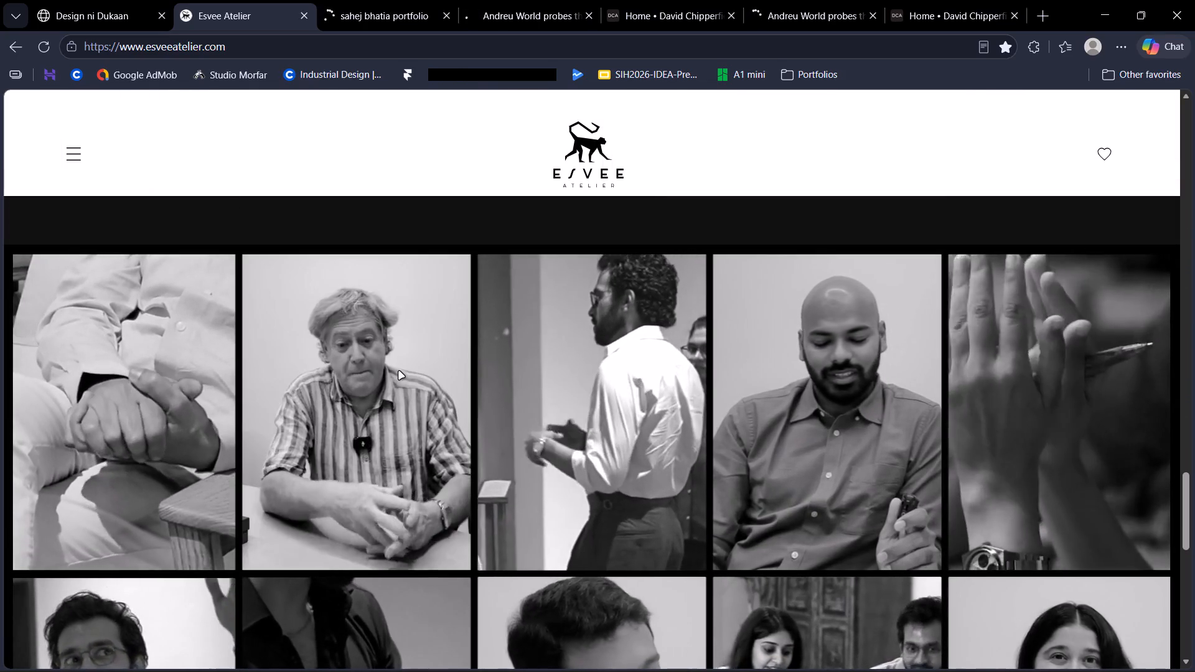
scroll(399, 371, down, 11)
Examine the architect's personal portfolio site, from its opening statement through the grid of line-drawing projects, as a design reference.
click(355, 0)
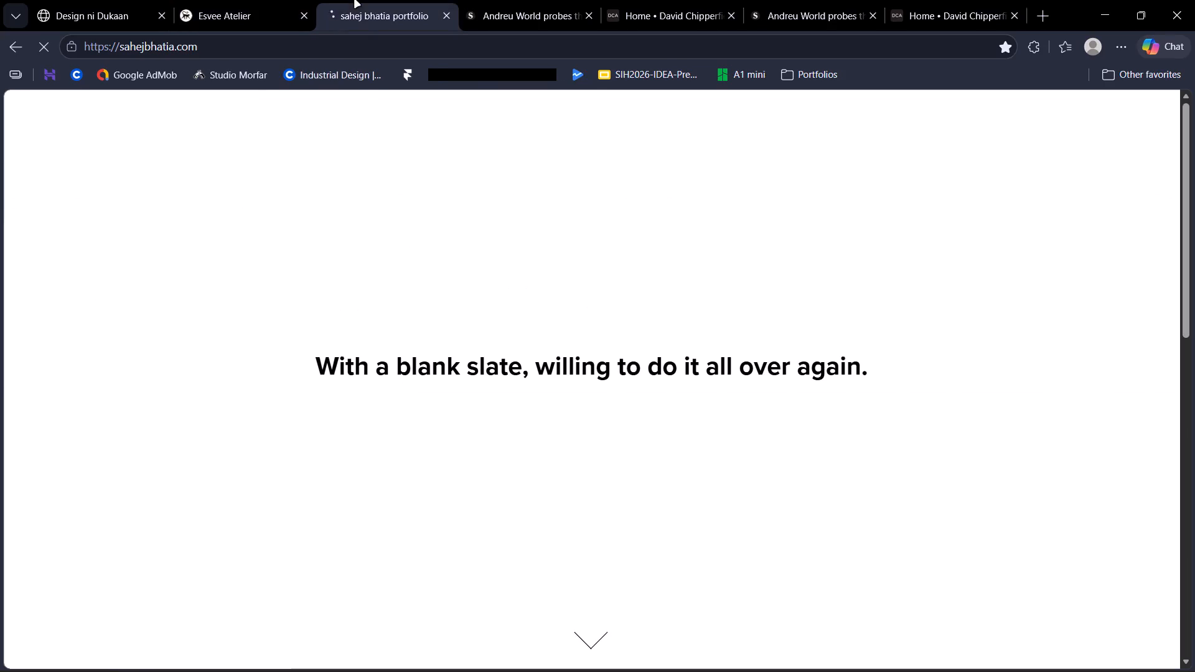
scroll(534, 524, down, 6)
scroll(534, 524, up, 7)
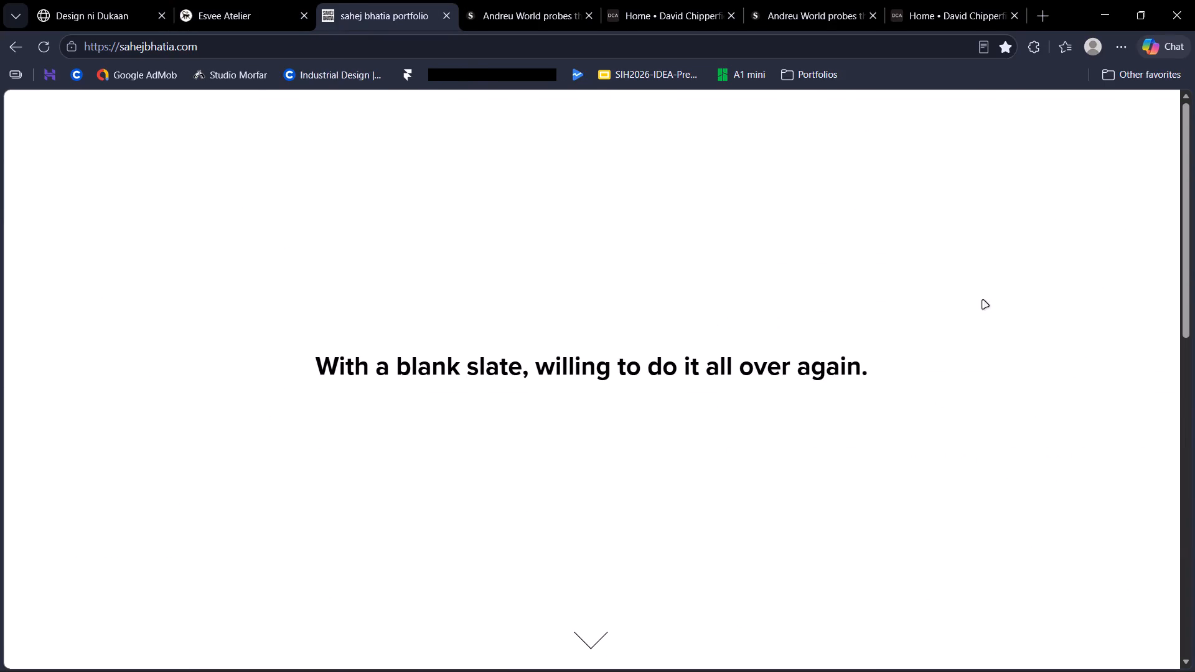
scroll(499, 218, down, 3)
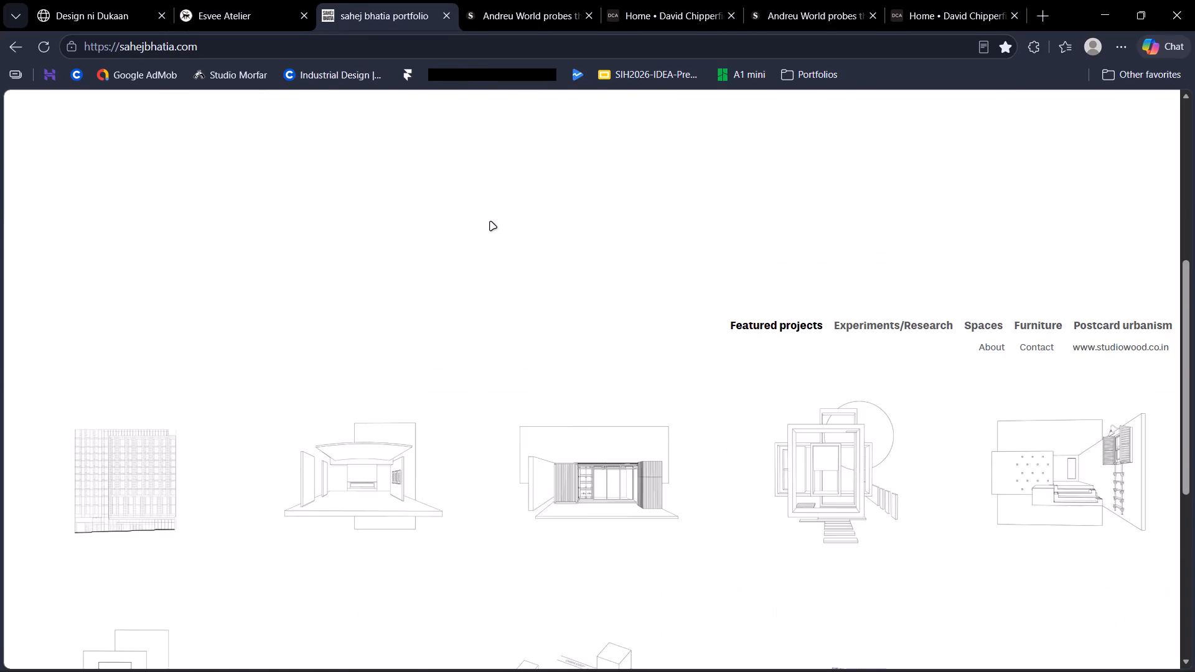
scroll(490, 222, down, 2)
scroll(118, 217, down, 1)
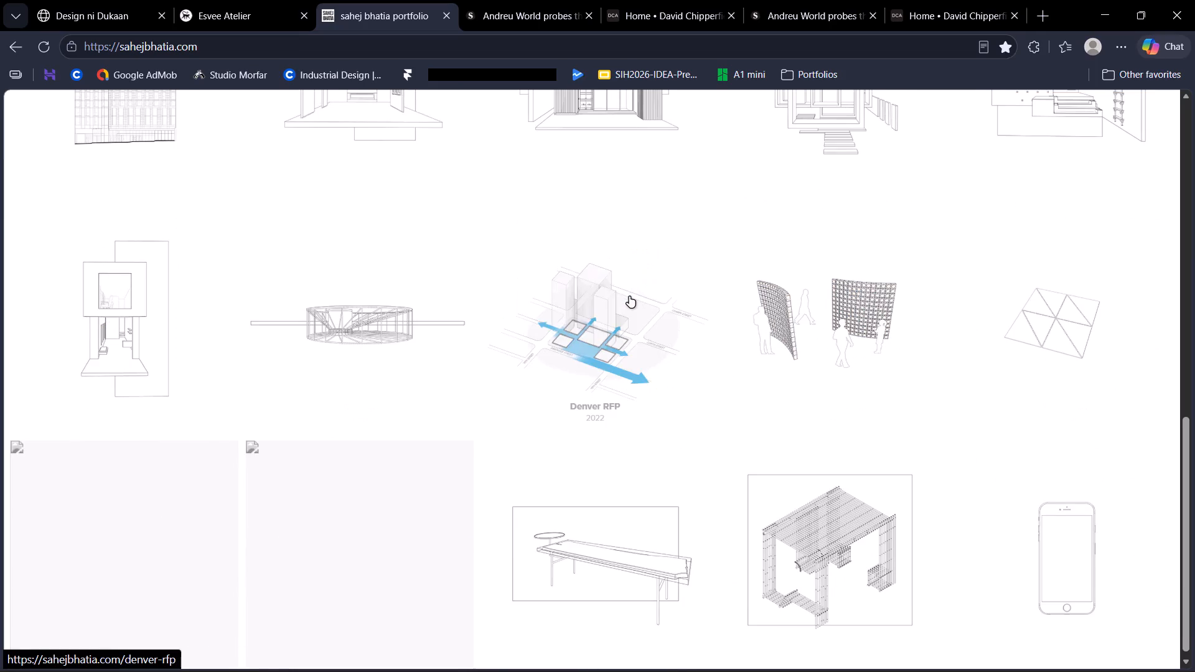
scroll(650, 308, down, 4)
Look at the hero image and header of the Stir World article on Andreu World.
click(505, 0)
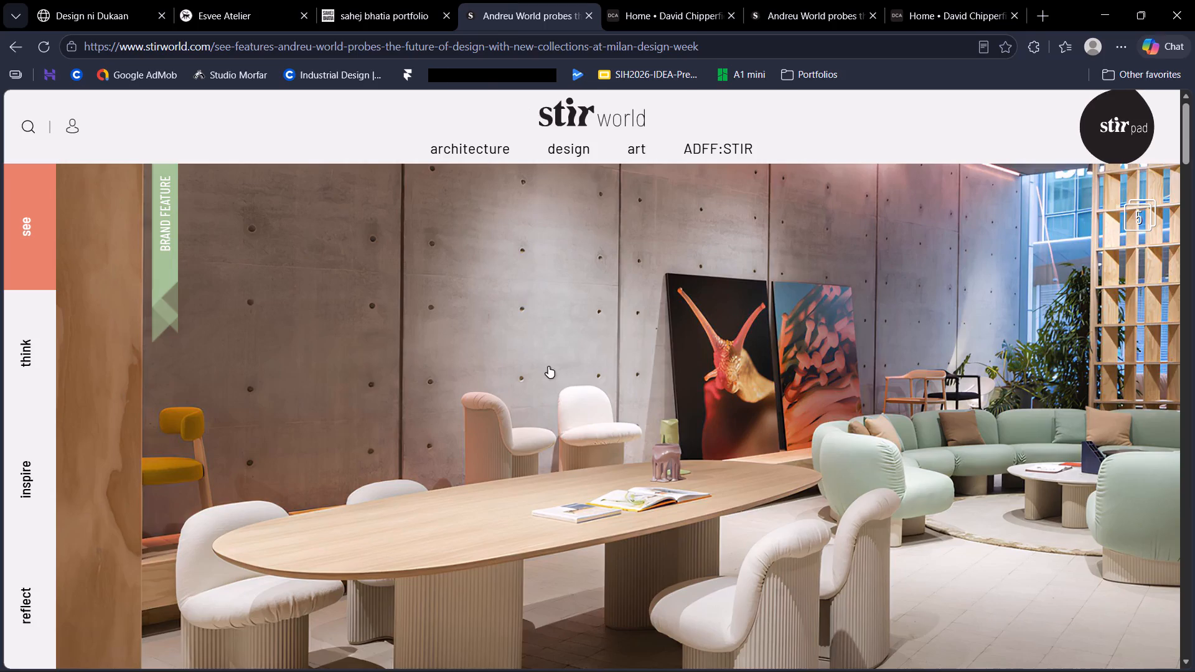
scroll(561, 393, up, 5)
Examine the image and caption layout of the news stories on the David Chipperfield Architects home page.
click(686, 0)
scroll(668, 426, down, 6)
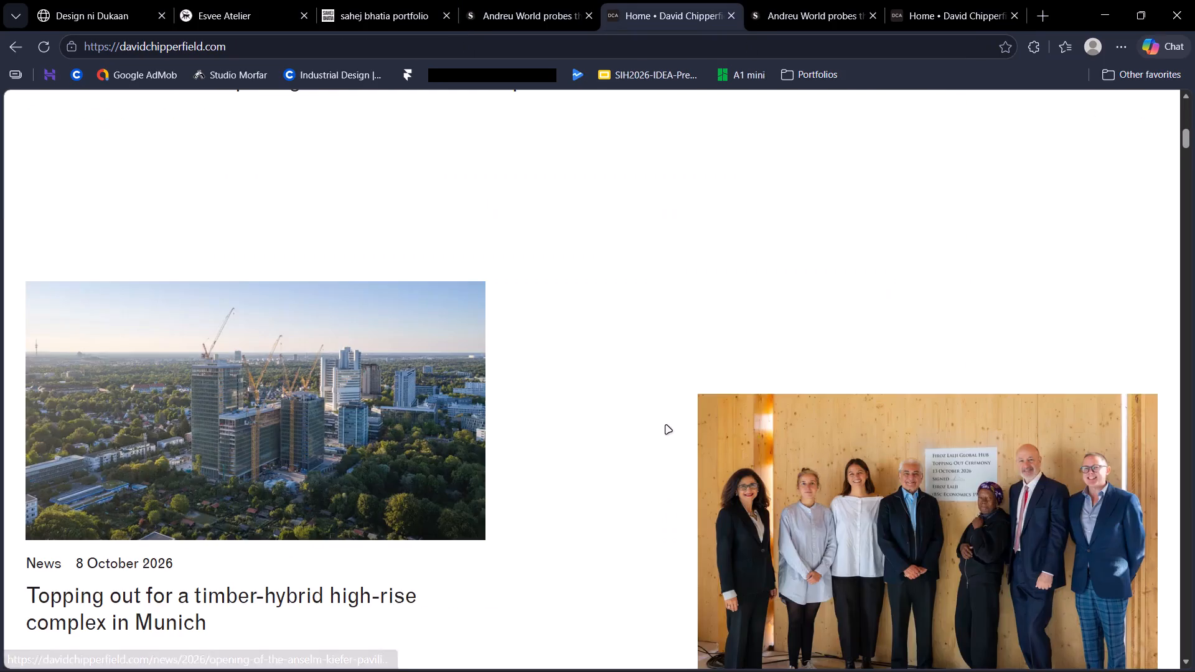
scroll(666, 426, down, 4)
scroll(501, 473, down, 17)
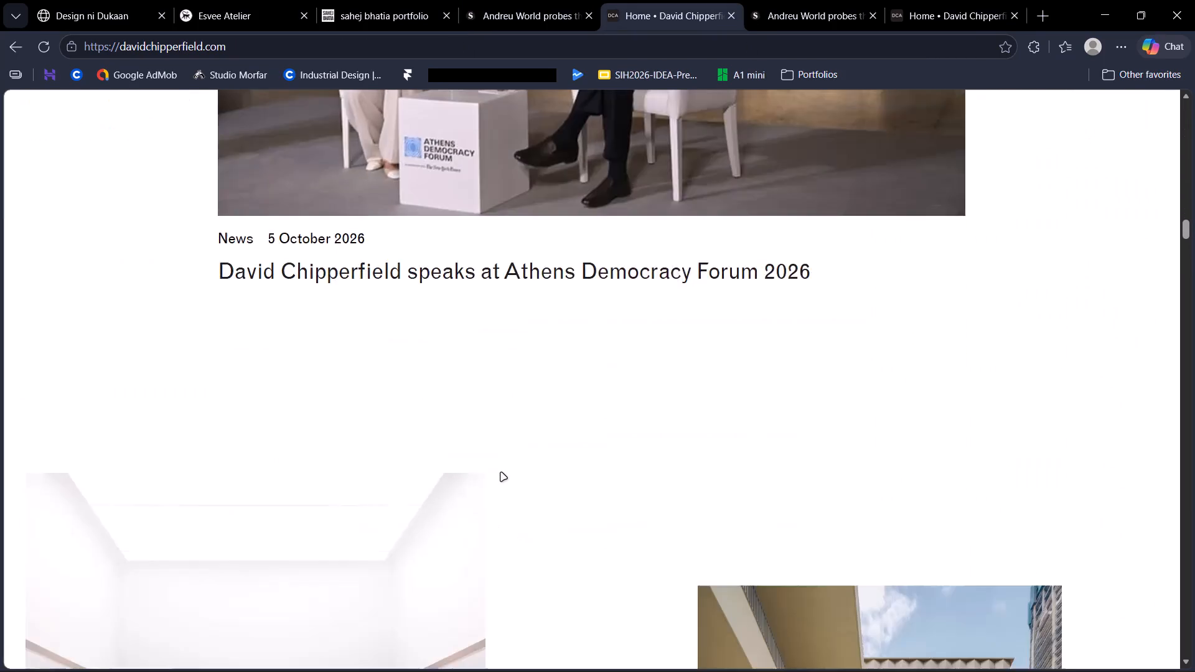
scroll(501, 473, down, 18)
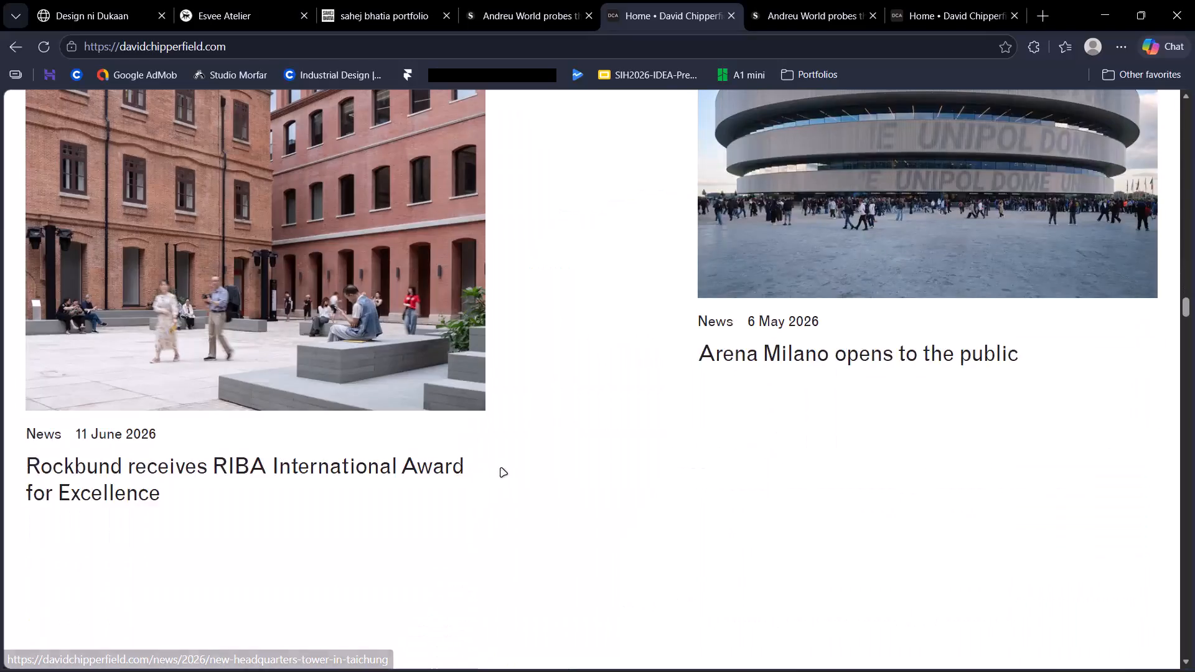
scroll(501, 469, down, 17)
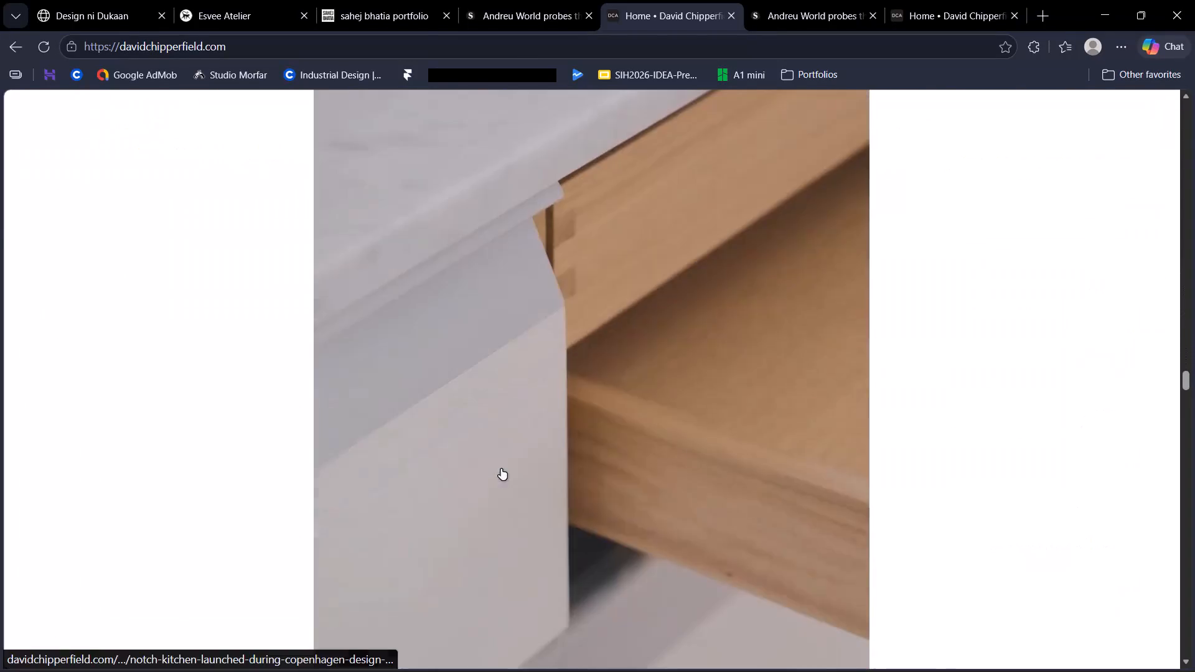
Examine the project entries on the David Chipperfield Architects home page, from The Ned down to the footer.
scroll(501, 469, down, 17)
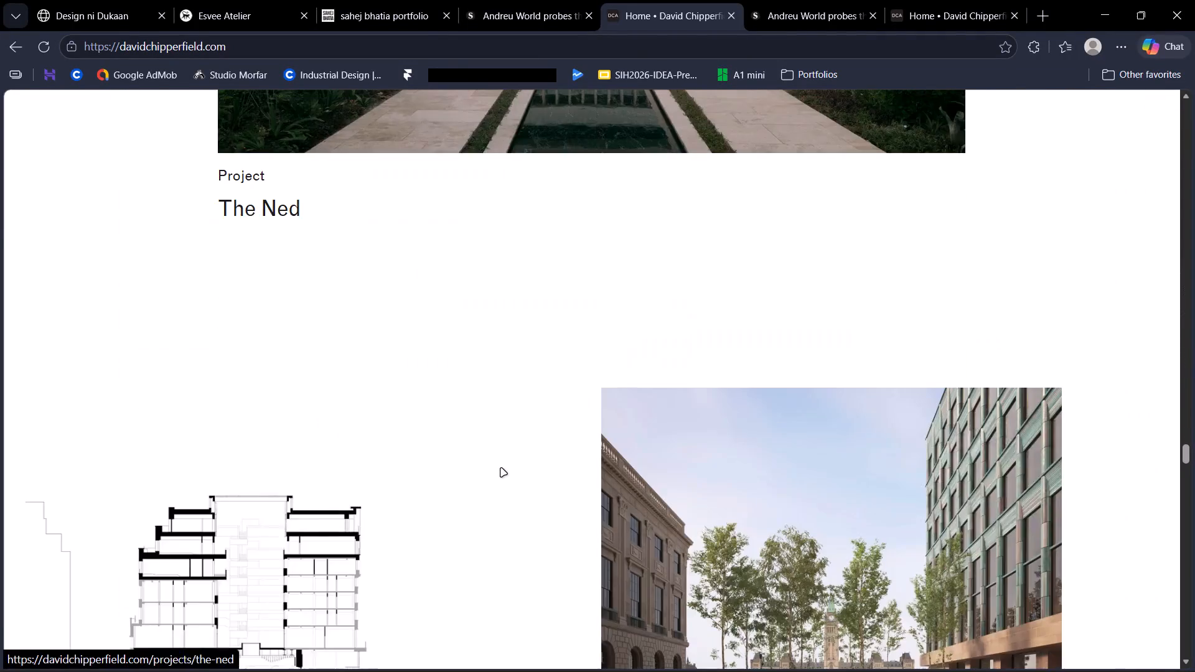
scroll(501, 469, down, 8)
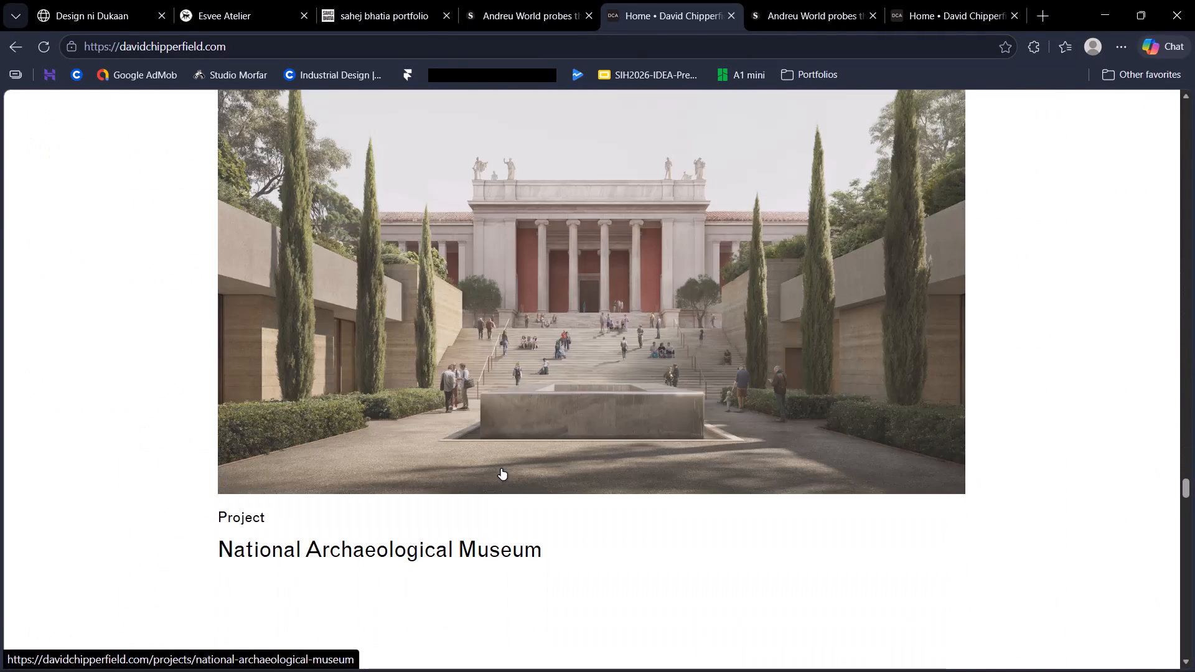
scroll(501, 469, down, 11)
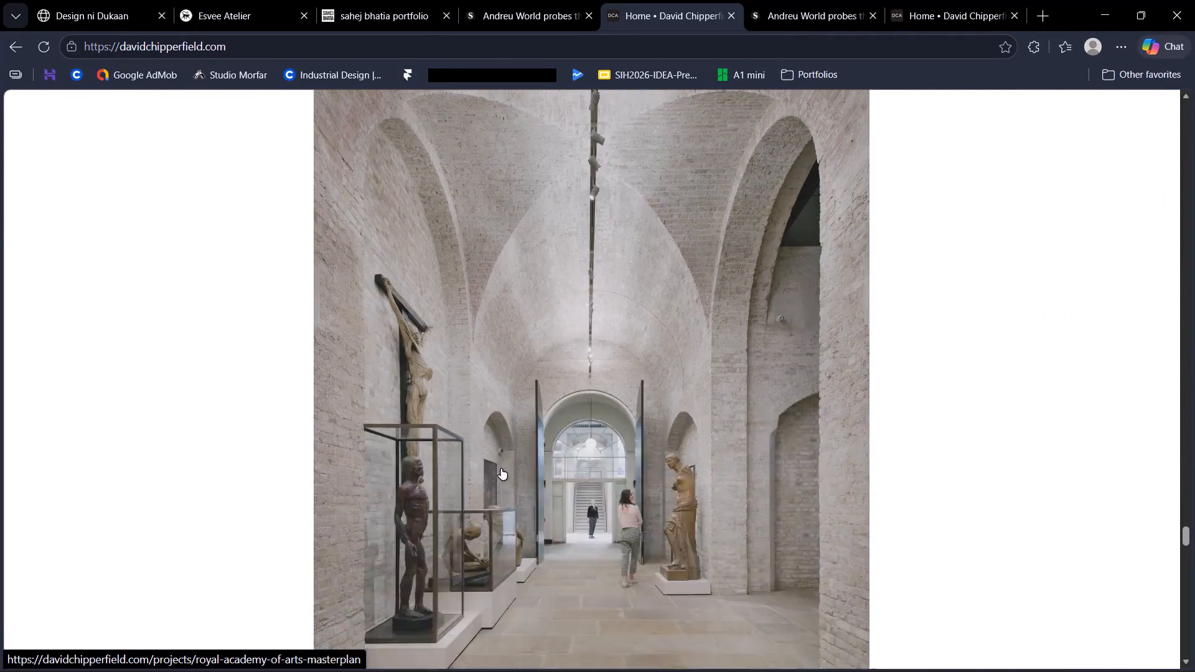
scroll(501, 469, down, 3)
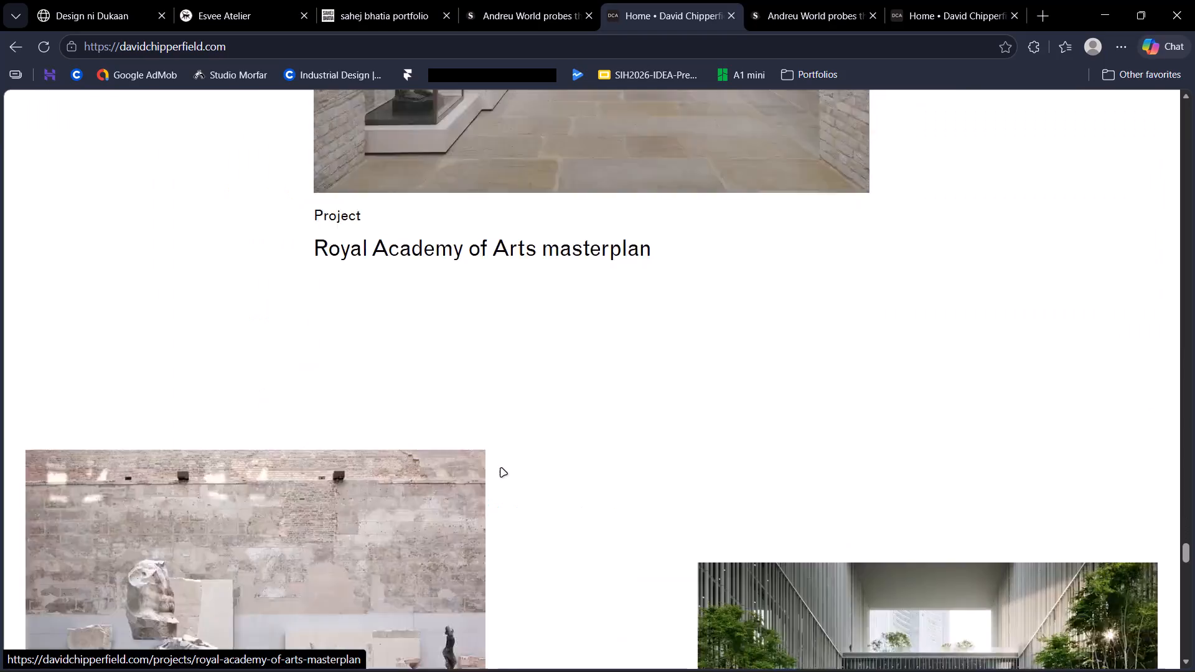
scroll(501, 469, down, 19)
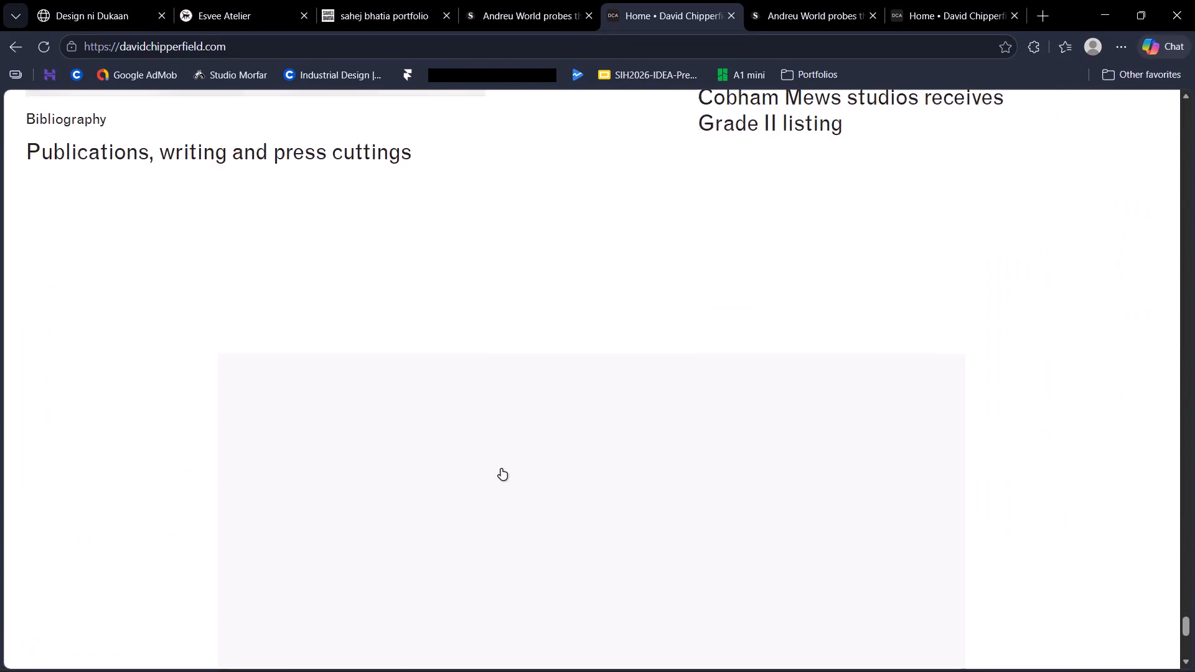
scroll(501, 469, down, 7)
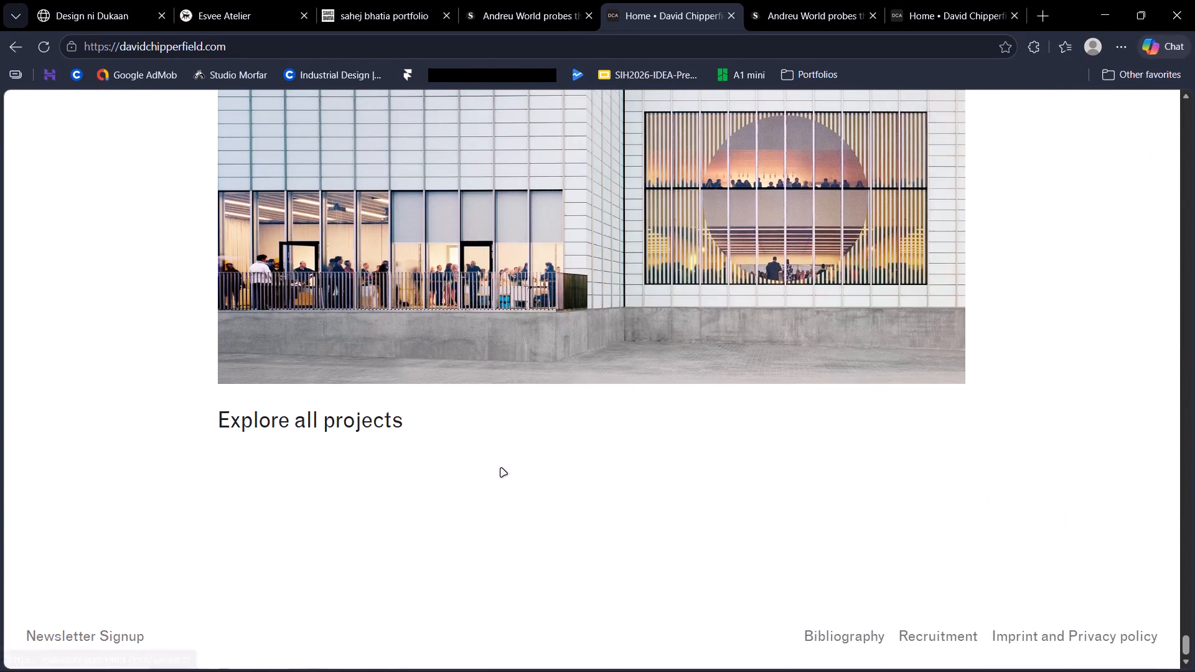
Look through the second open copy of the Stir World article on Andreu World, covering its text, images and similar-articles column.
click(806, 0)
scroll(534, 394, down, 4)
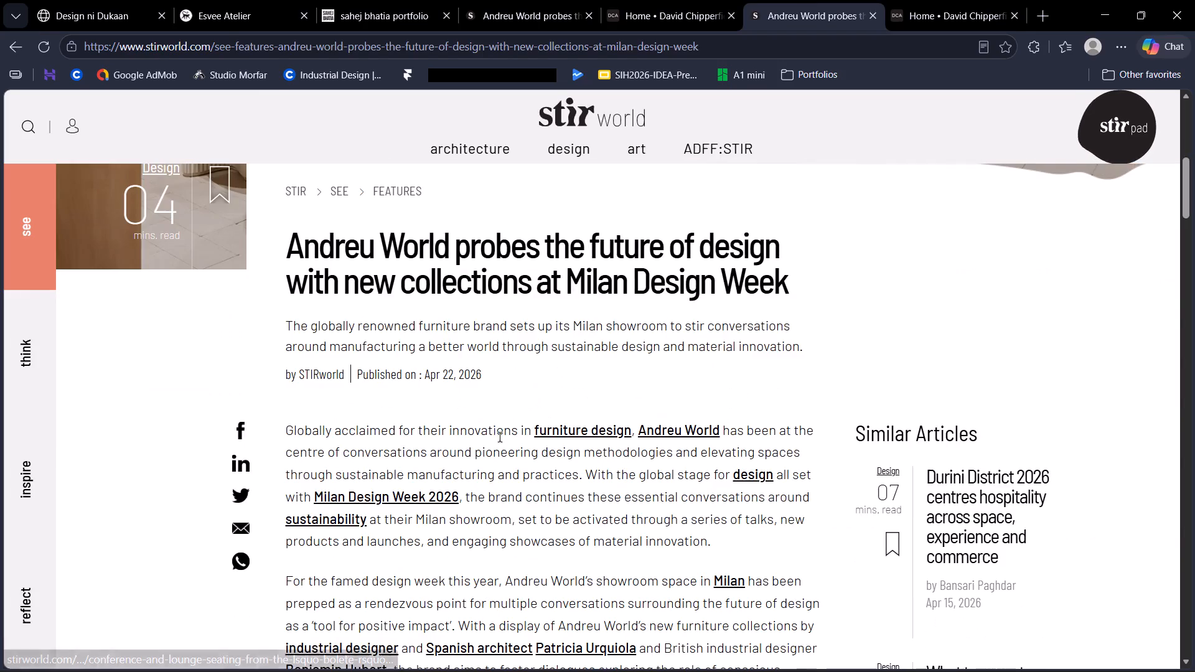
scroll(500, 437, down, 17)
scroll(502, 437, down, 6)
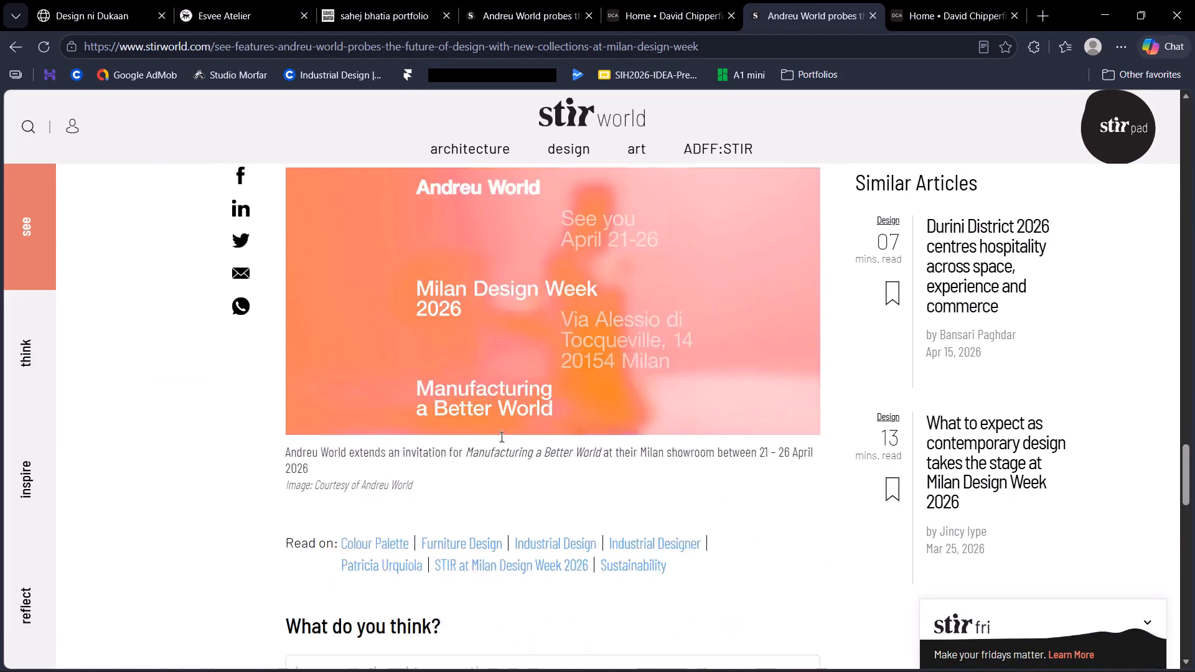
scroll(502, 436, down, 6)
scroll(502, 436, up, 2)
Review the second open copy of the David Chipperfield Architects home page from its hero image down through the news stories.
click(956, 0)
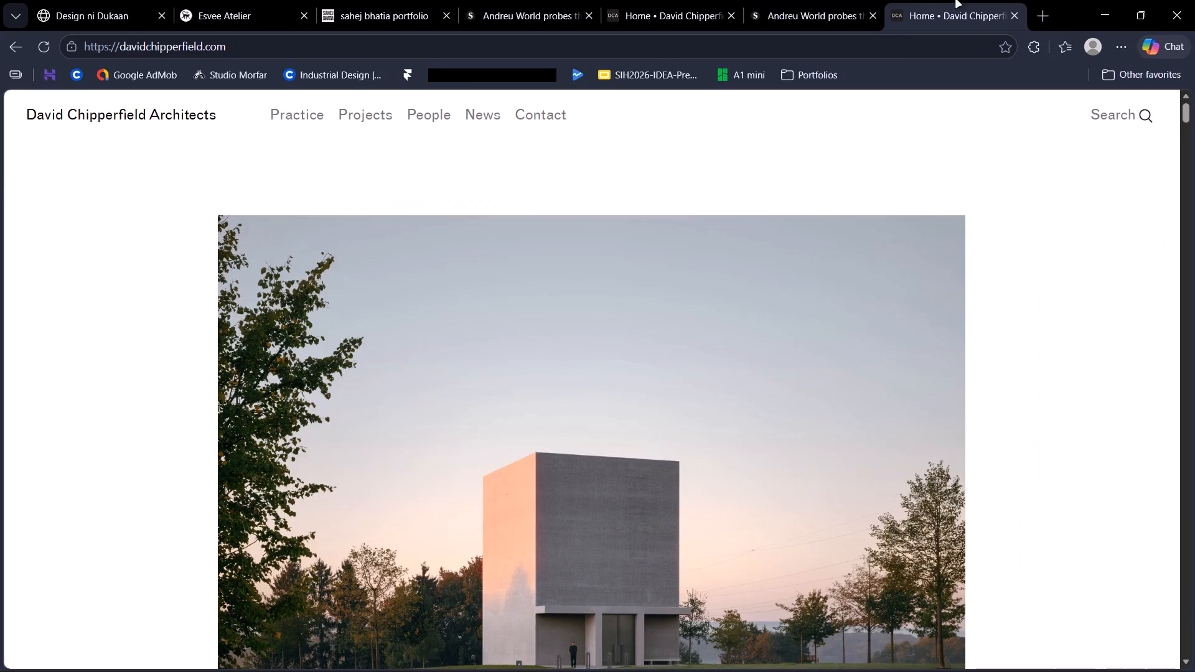
scroll(614, 663, down, 5)
scroll(593, 367, up, 1)
middle_click(593, 367)
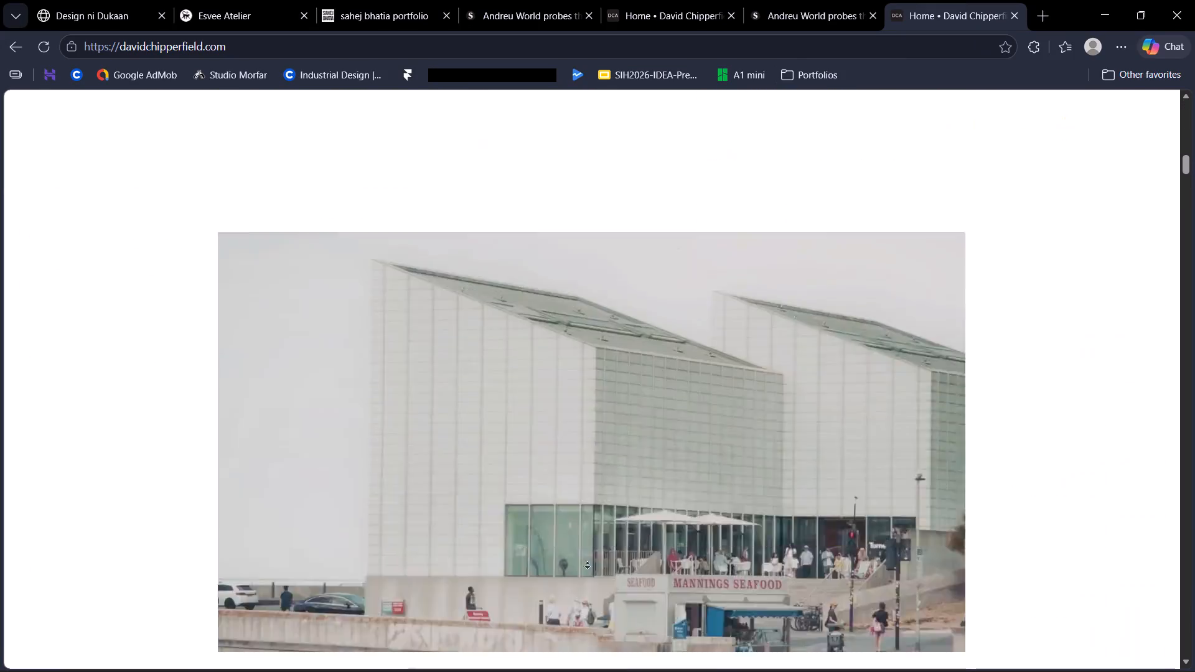
middle_click(583, 329)
scroll(605, 432, down, 2)
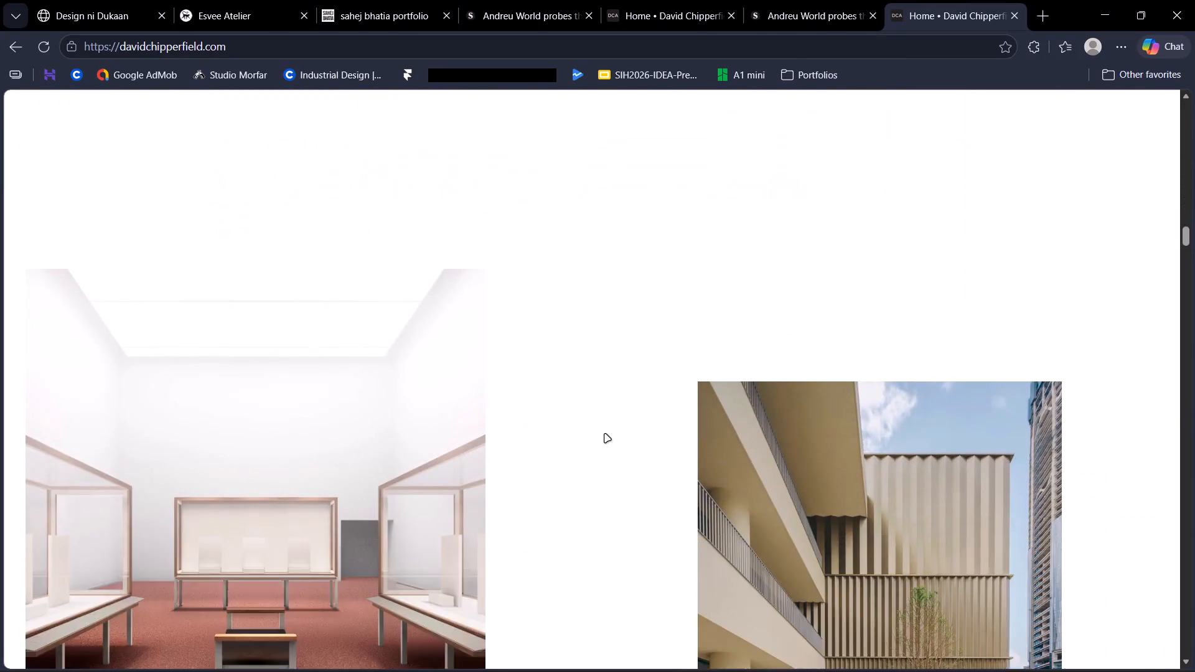
scroll(605, 437, down, 16)
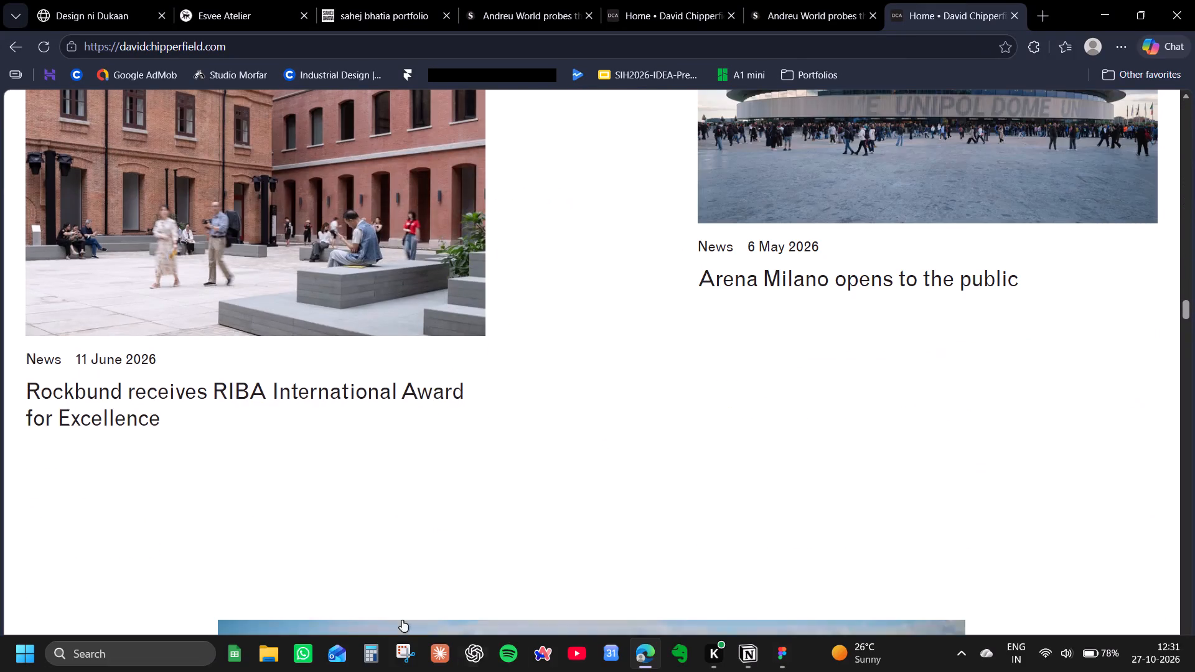
Switch to WhatsApp.
click(298, 653)
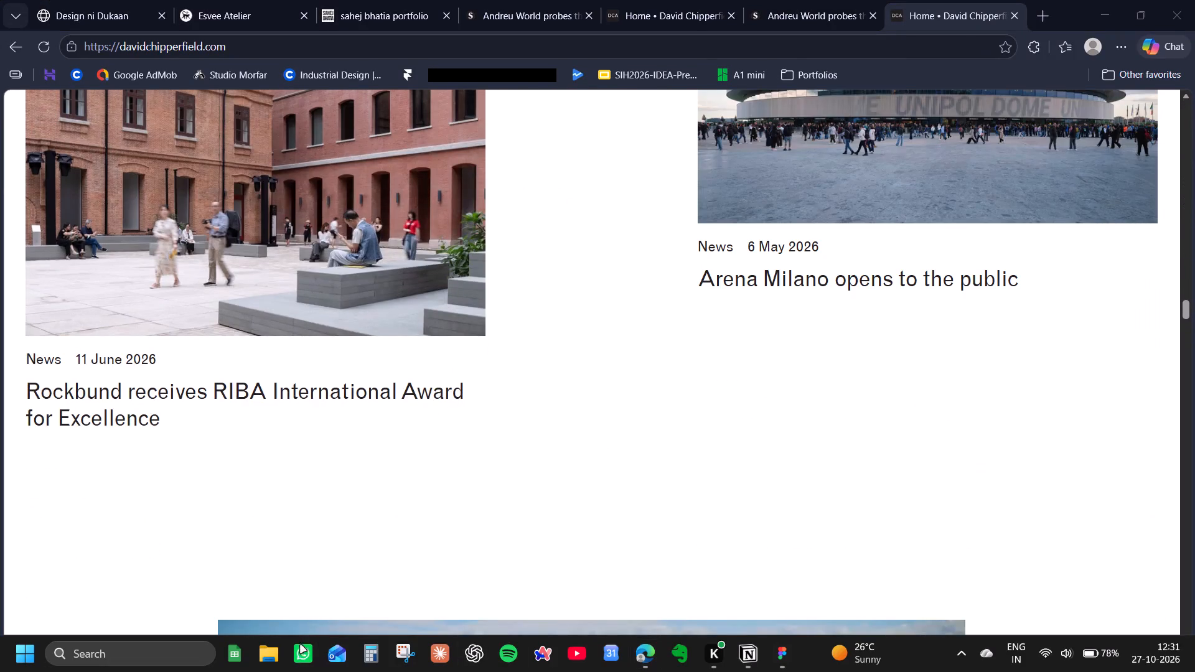
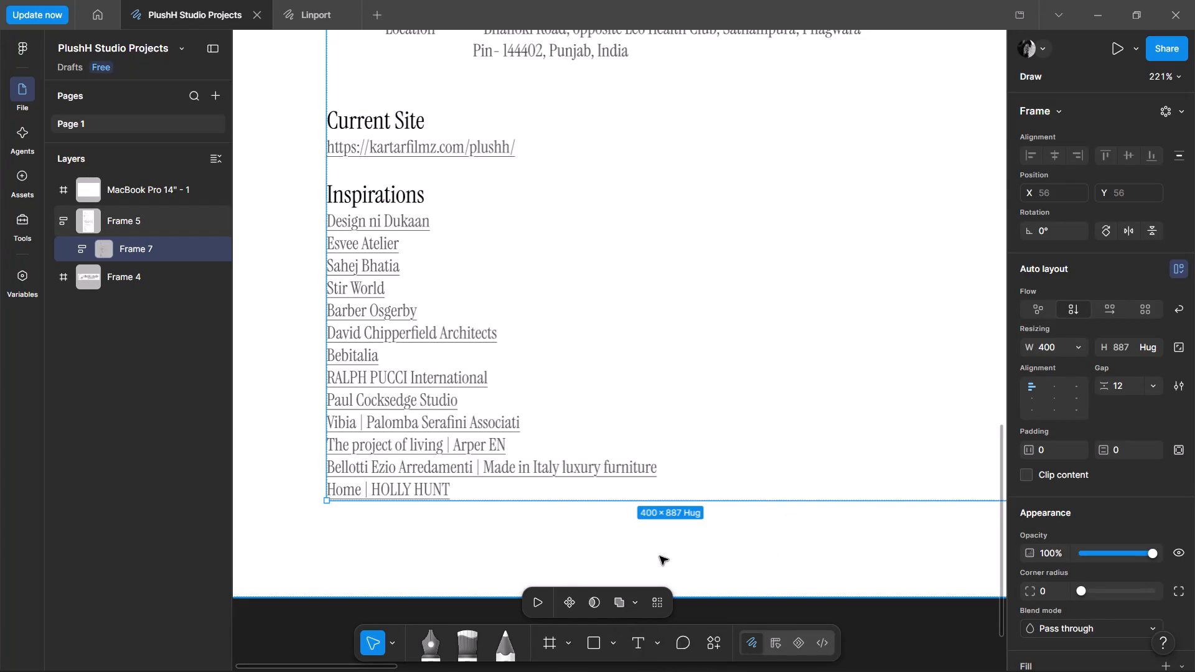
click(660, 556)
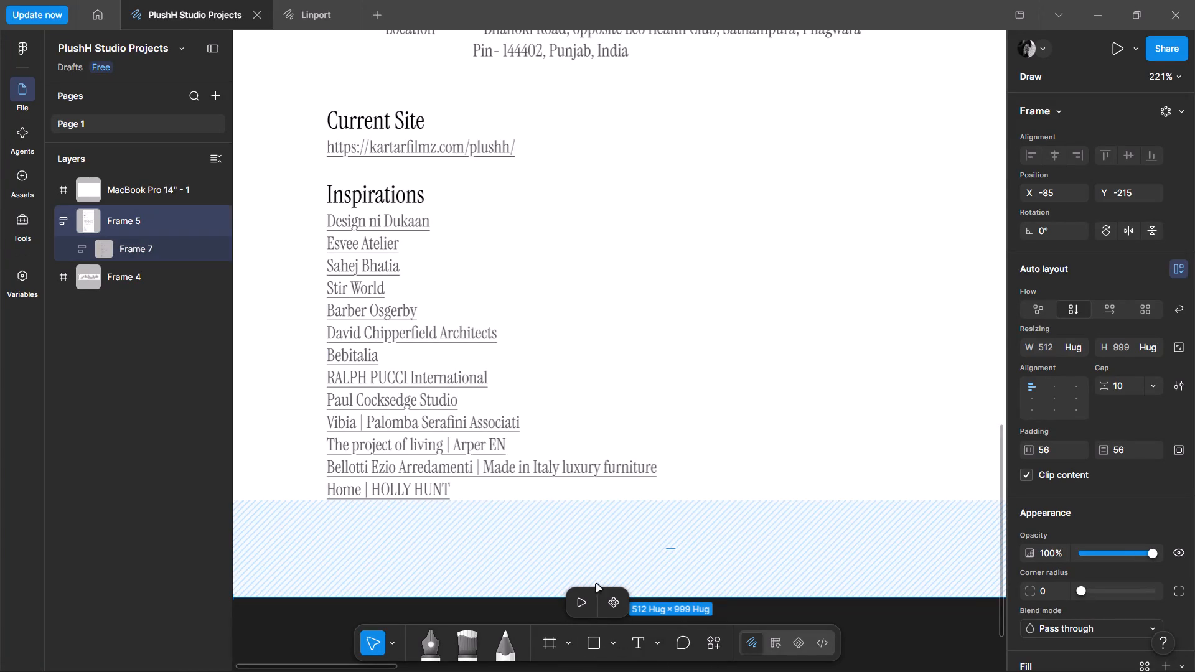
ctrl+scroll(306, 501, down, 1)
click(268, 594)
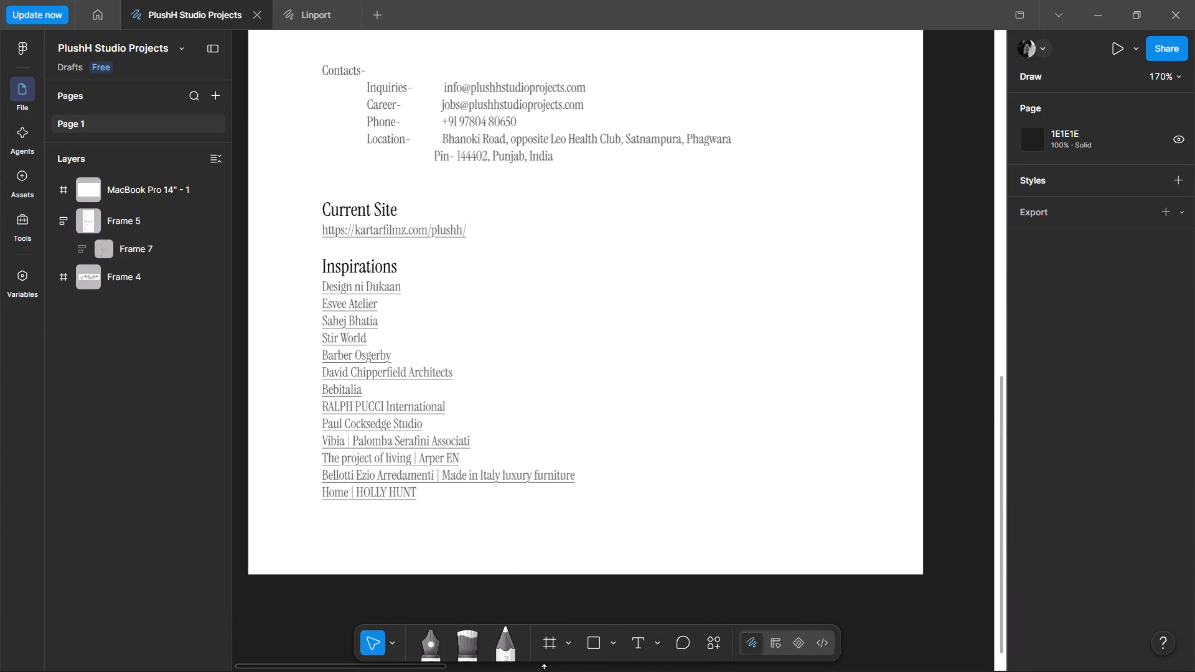
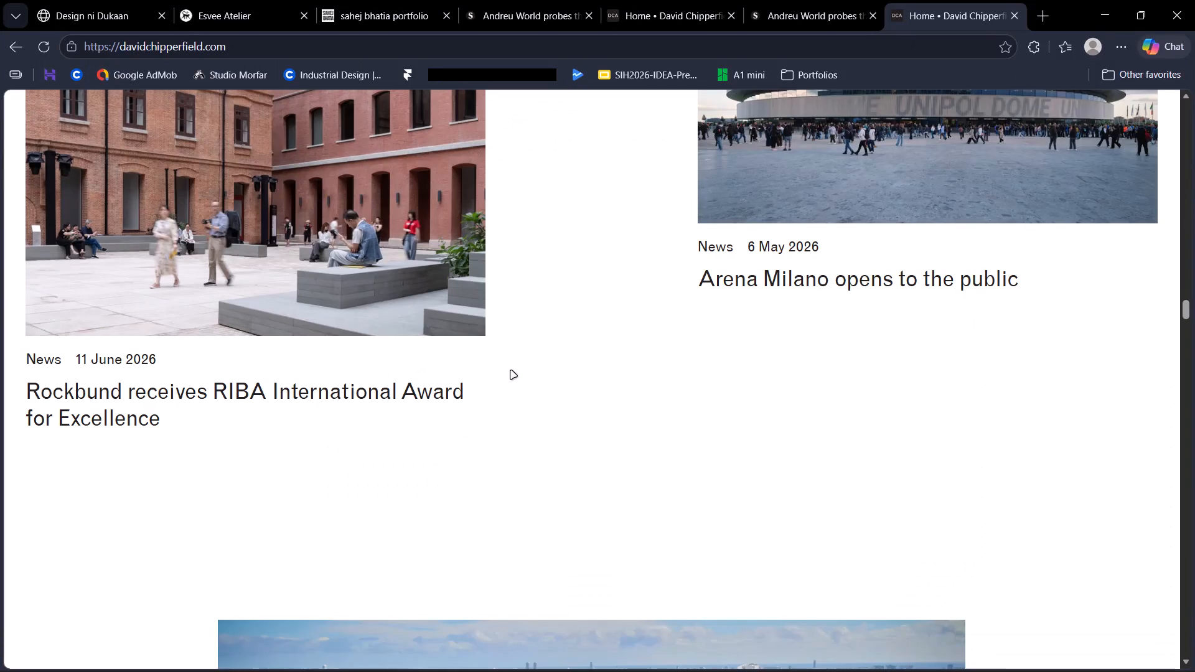
Examine the news and project layout of the David Chipperfield Architects home page.
scroll(523, 515, down, 2)
scroll(480, 485, down, 2)
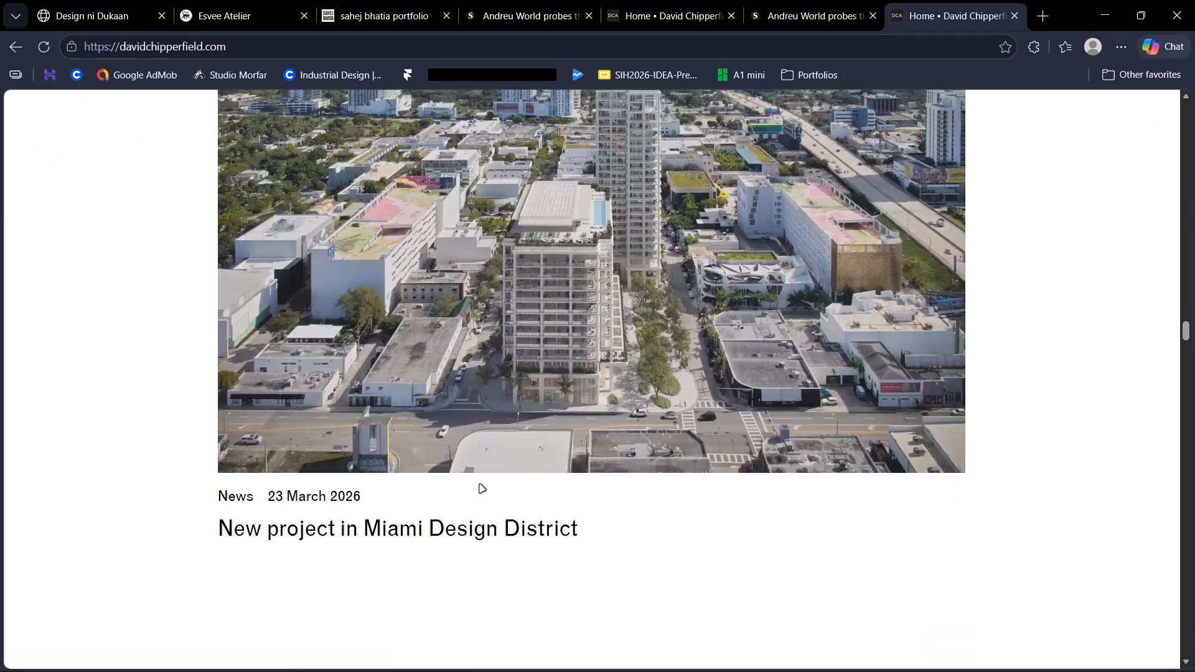
scroll(480, 485, down, 20)
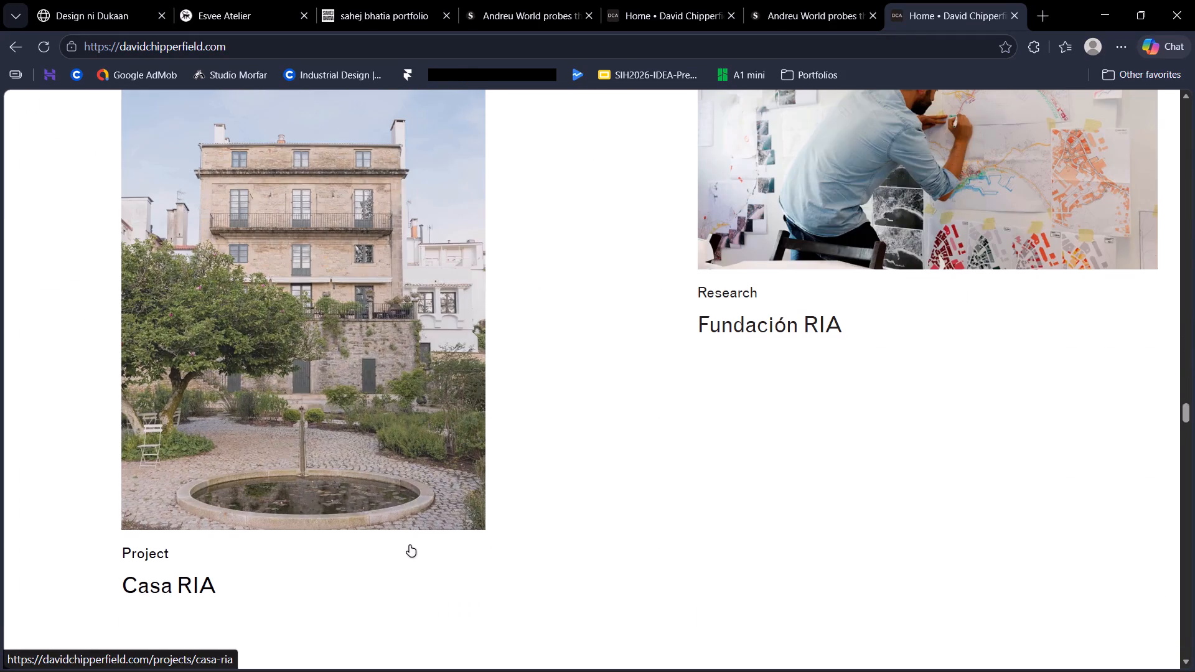
scroll(302, 502, down, 12)
scroll(465, 421, up, 6)
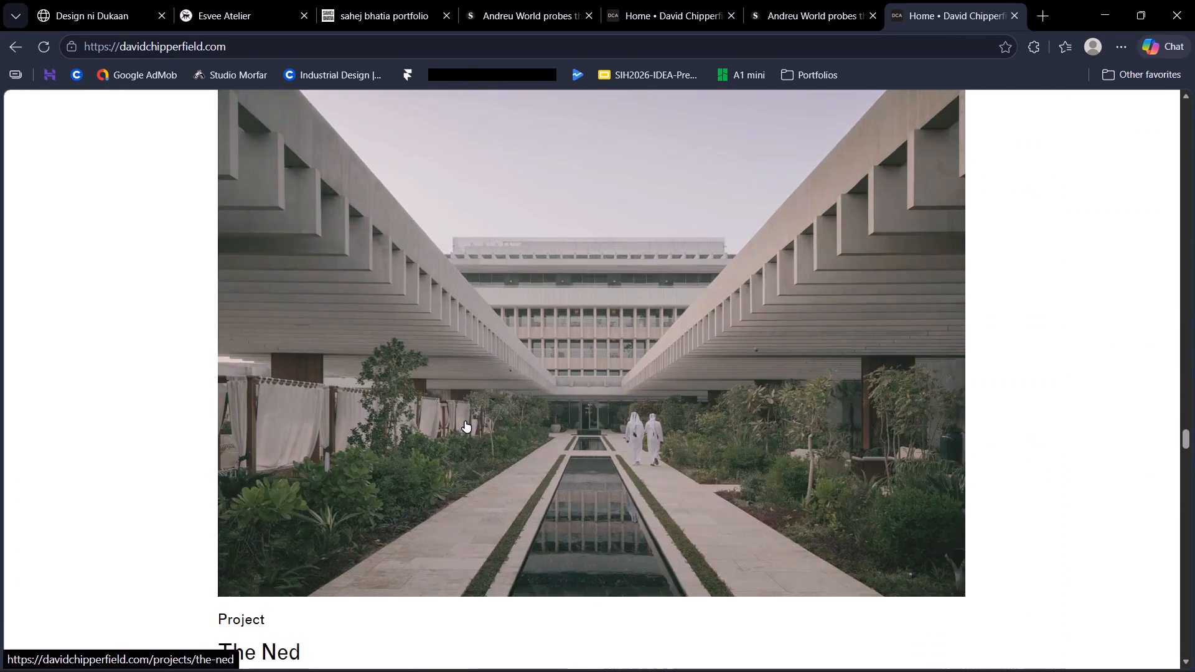
middle_drag(1114, 316, 1099, 313)
scroll(1090, 388, down, 5)
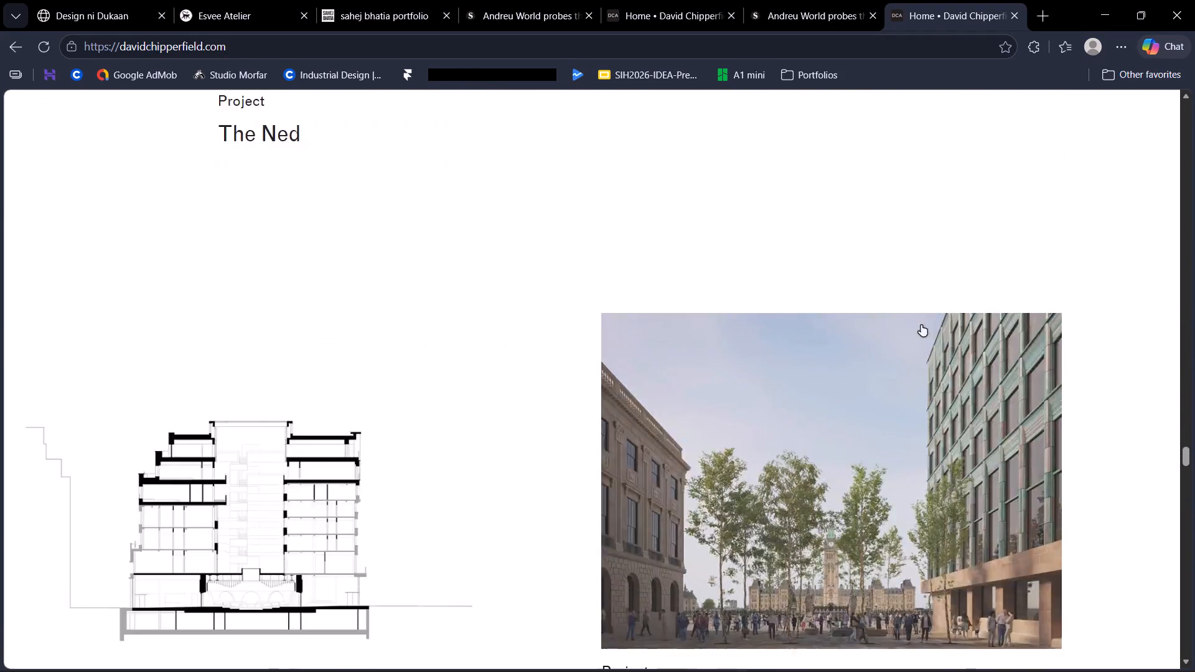
scroll(921, 325, down, 16)
Close the older inspiration website tabs, including Design ni Dukaan and Esvee Atelier.
click(833, 0)
click(896, 0)
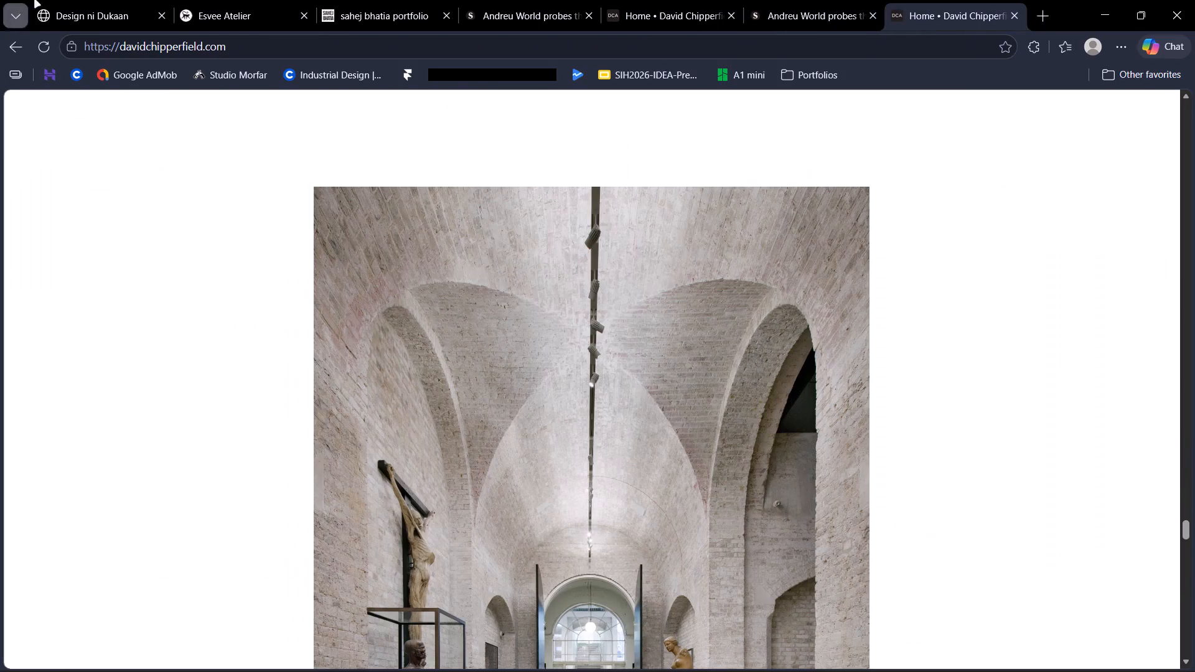
triple_click(166, 20)
triple_click(165, 19)
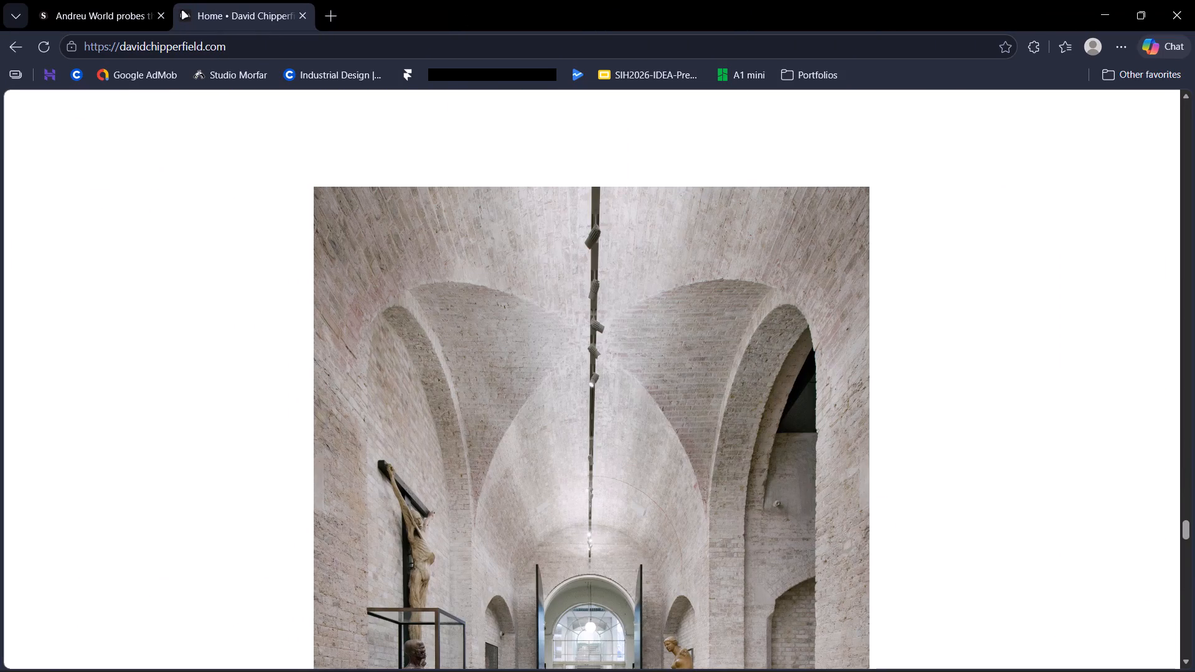
Open Pinterest in a new tab and close the remaining Andreu World and David Chipperfield tabs.
click(318, 22)
click(327, 16)
key(p)
key(i)
key(n)
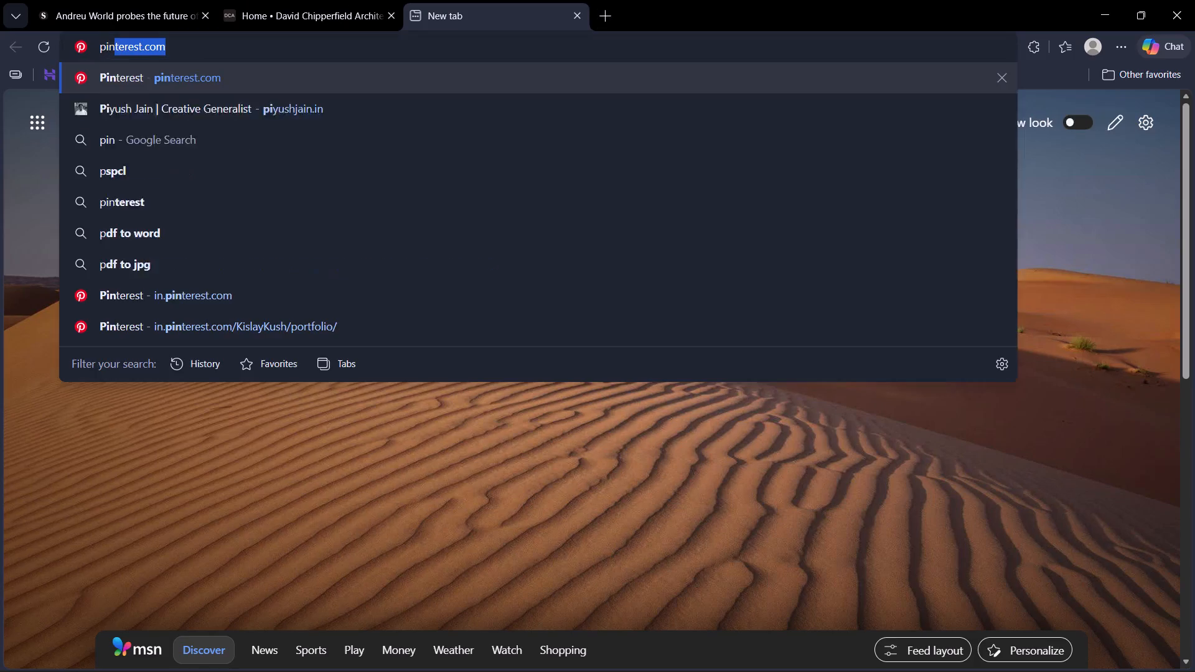
key(Return)
double_click(200, 12)
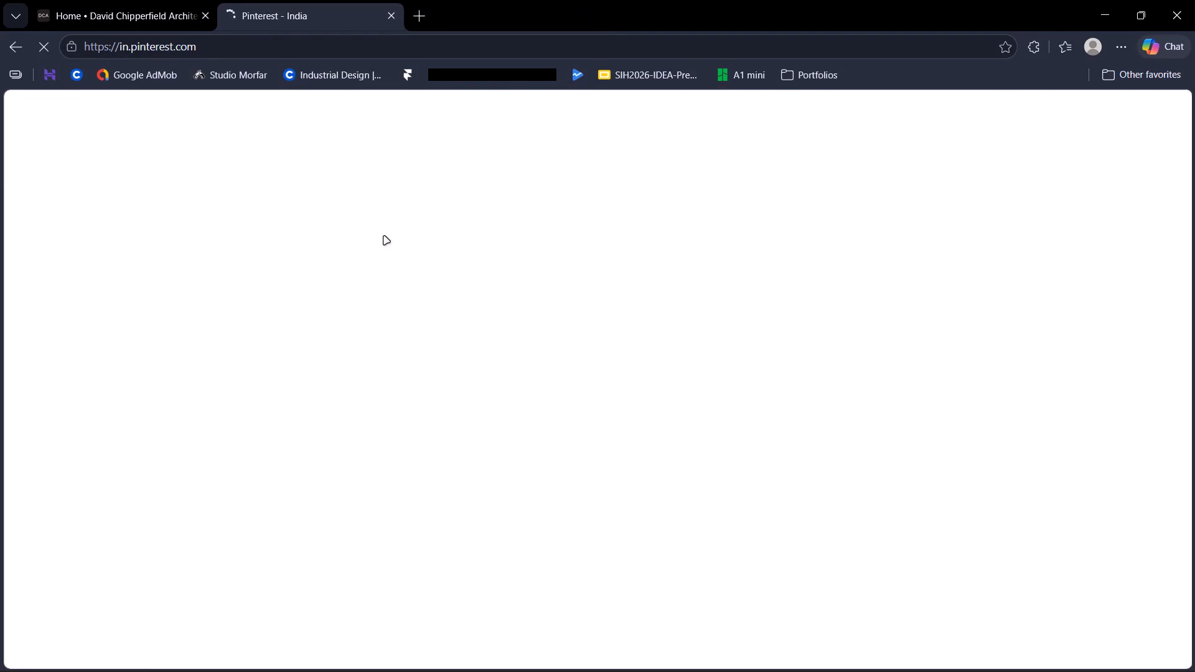
click(205, 13)
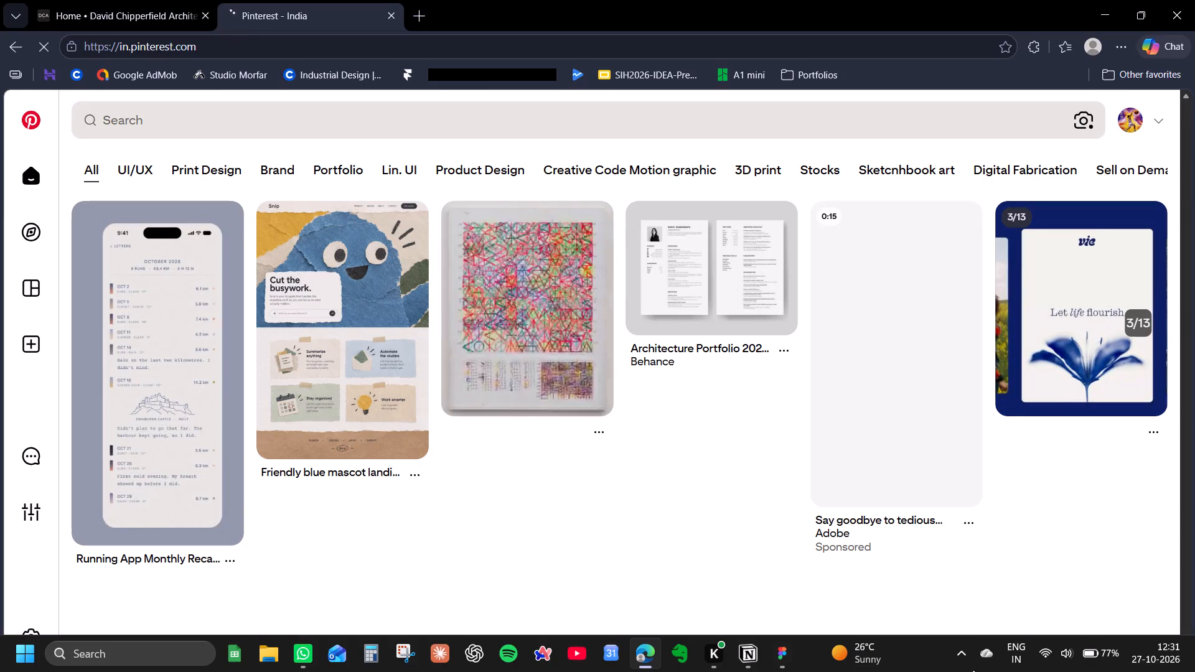
Look at the Architecture Portfolio 2024 and Running App Monthly Recap pins, returning to the home feed after each.
click(692, 268)
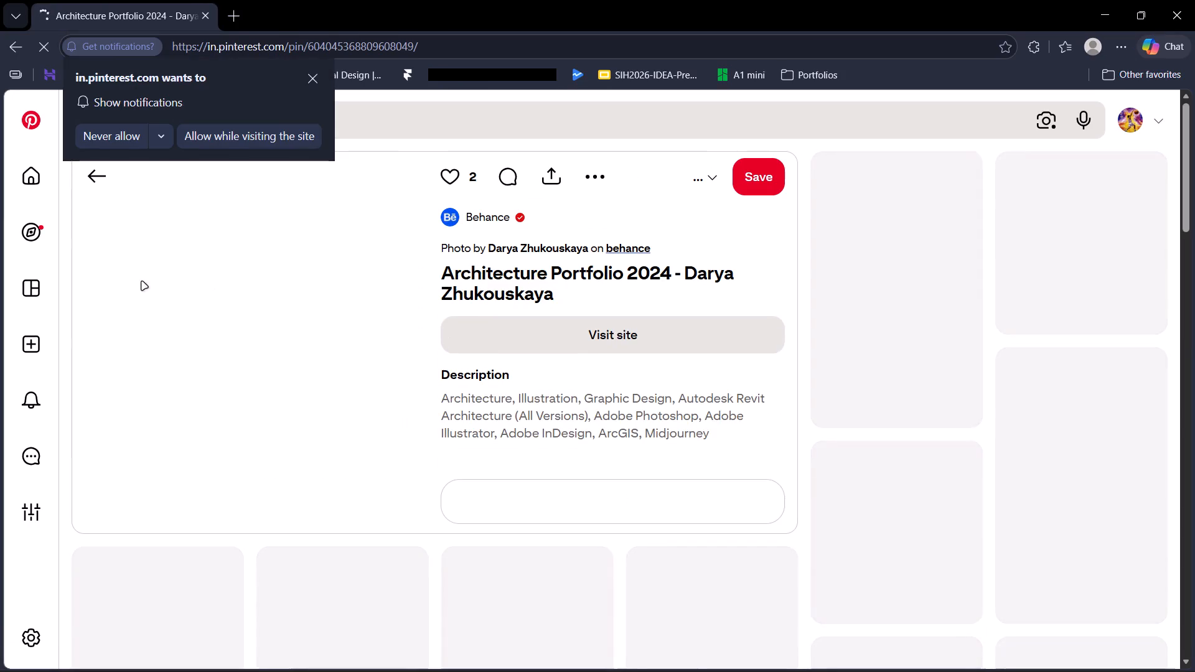
click(312, 78)
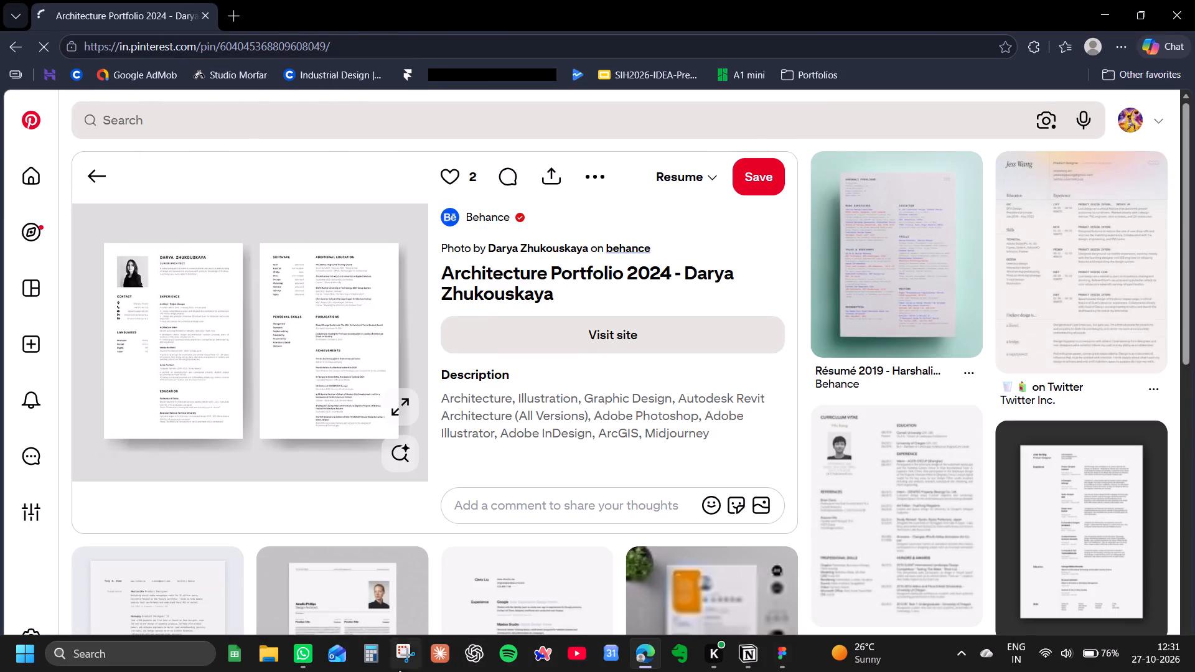
scroll(259, 345, down, 2)
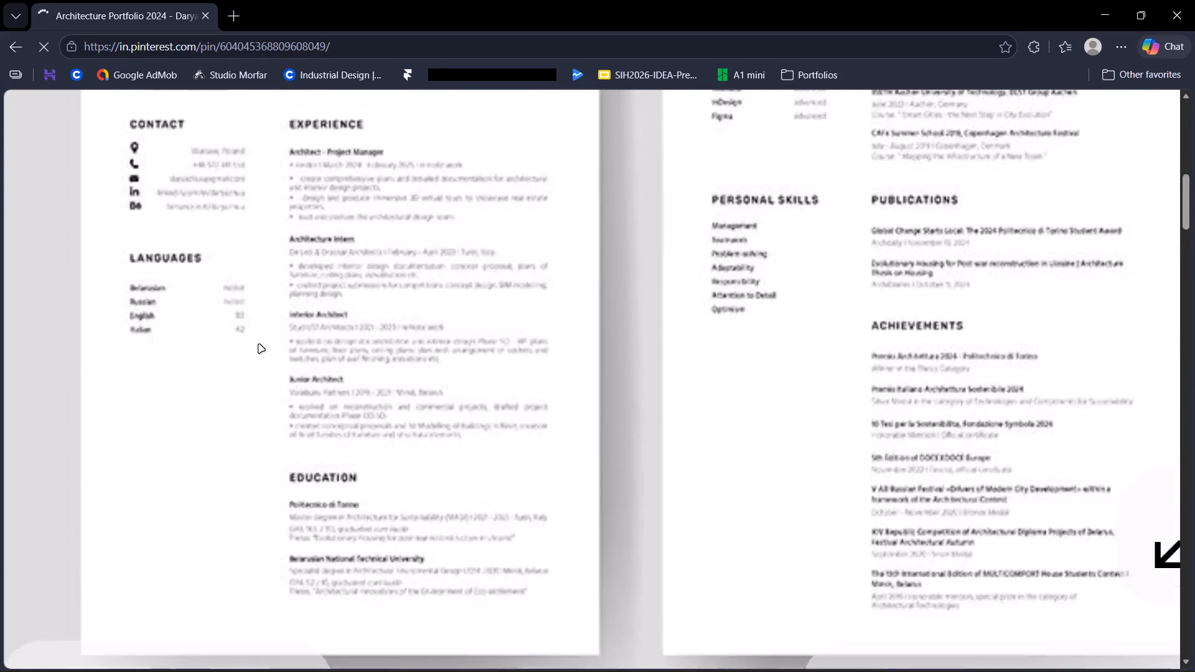
click(101, 186)
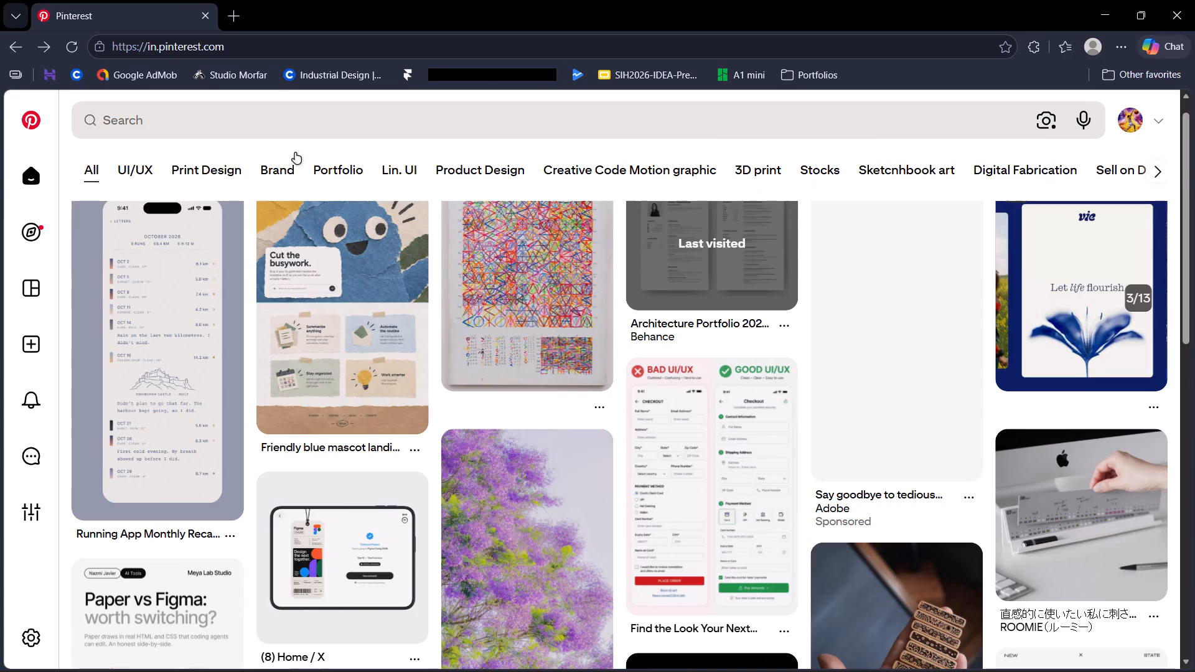
click(304, 109)
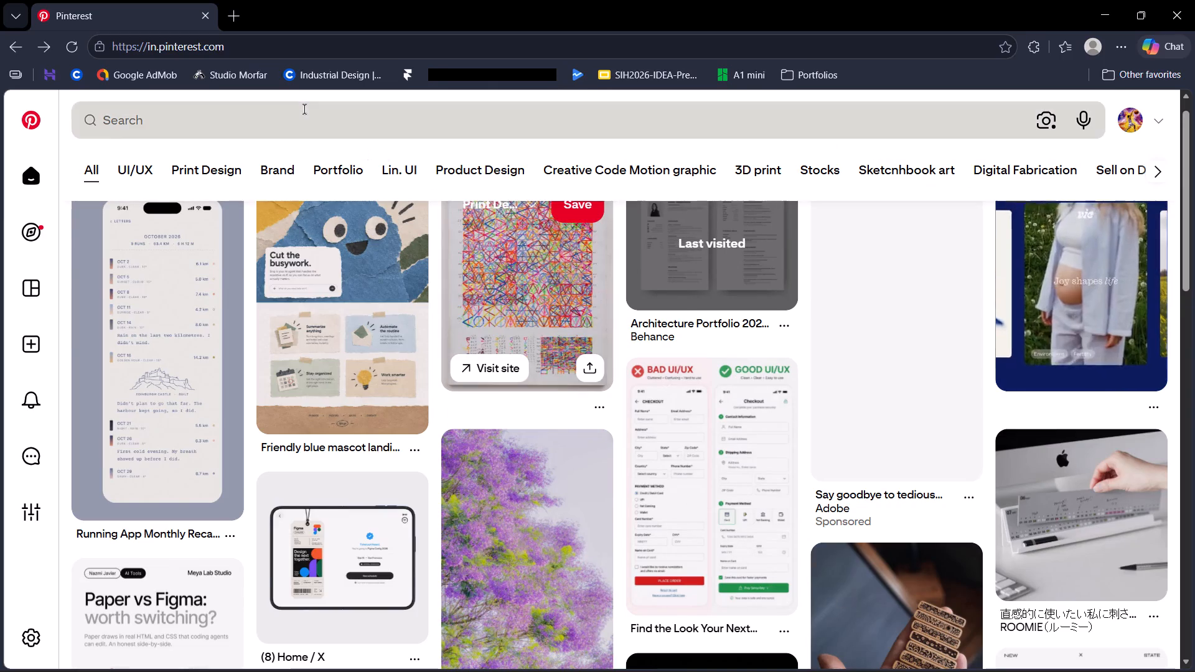
click(63, 603)
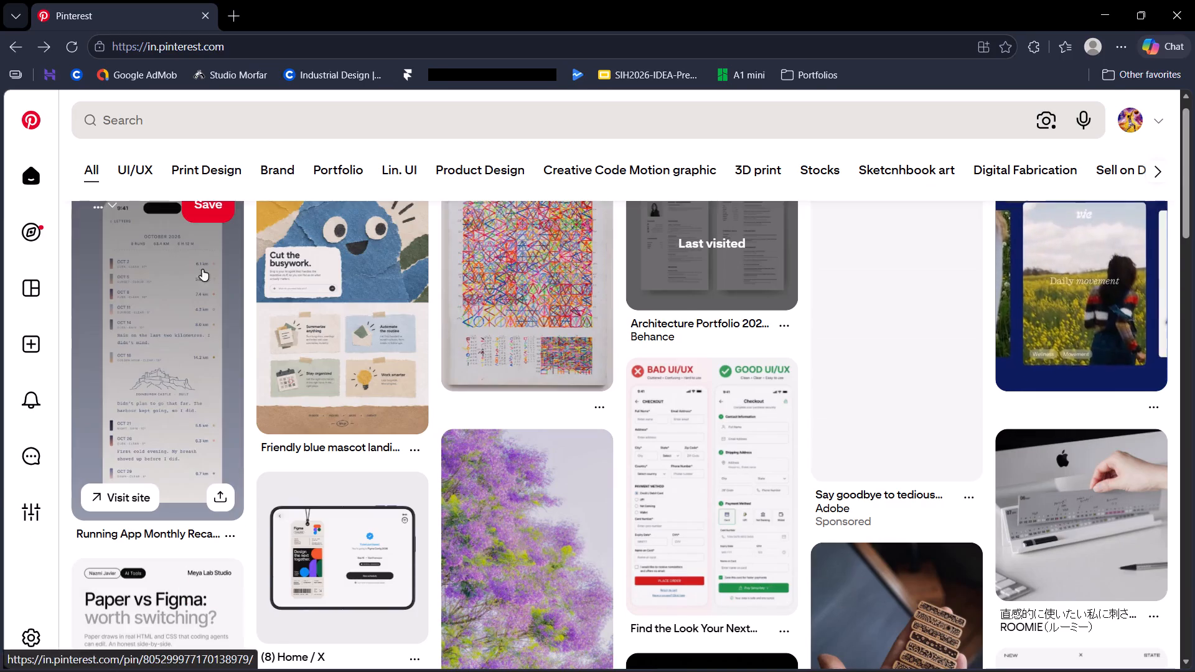
click(156, 306)
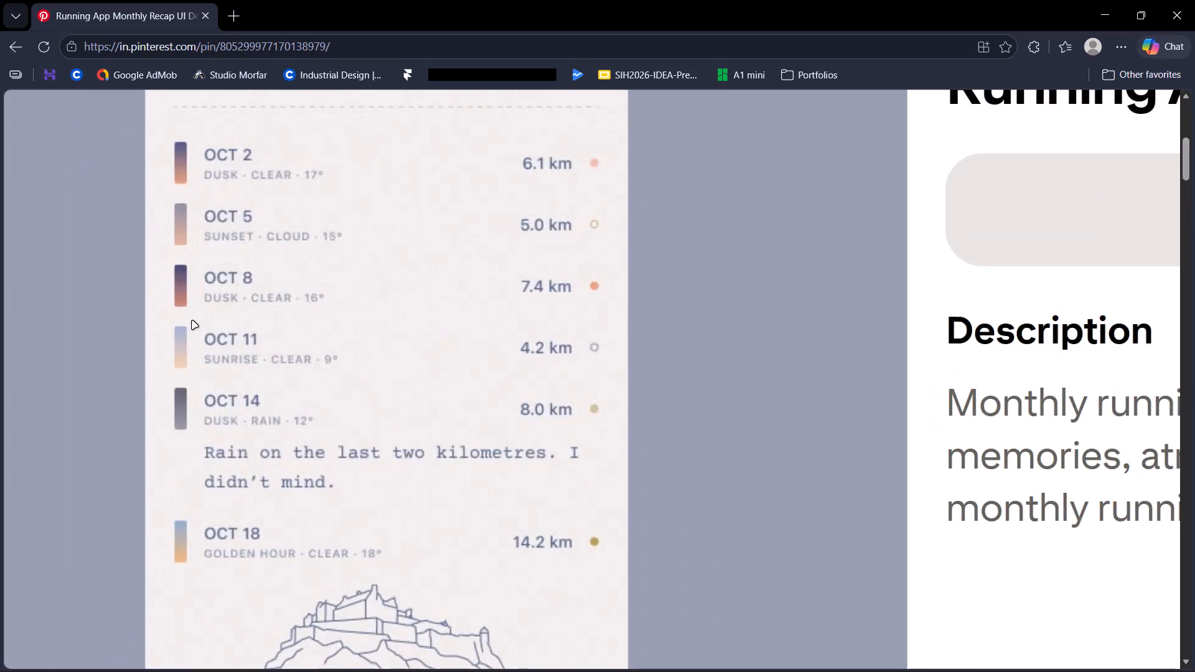
click(101, 167)
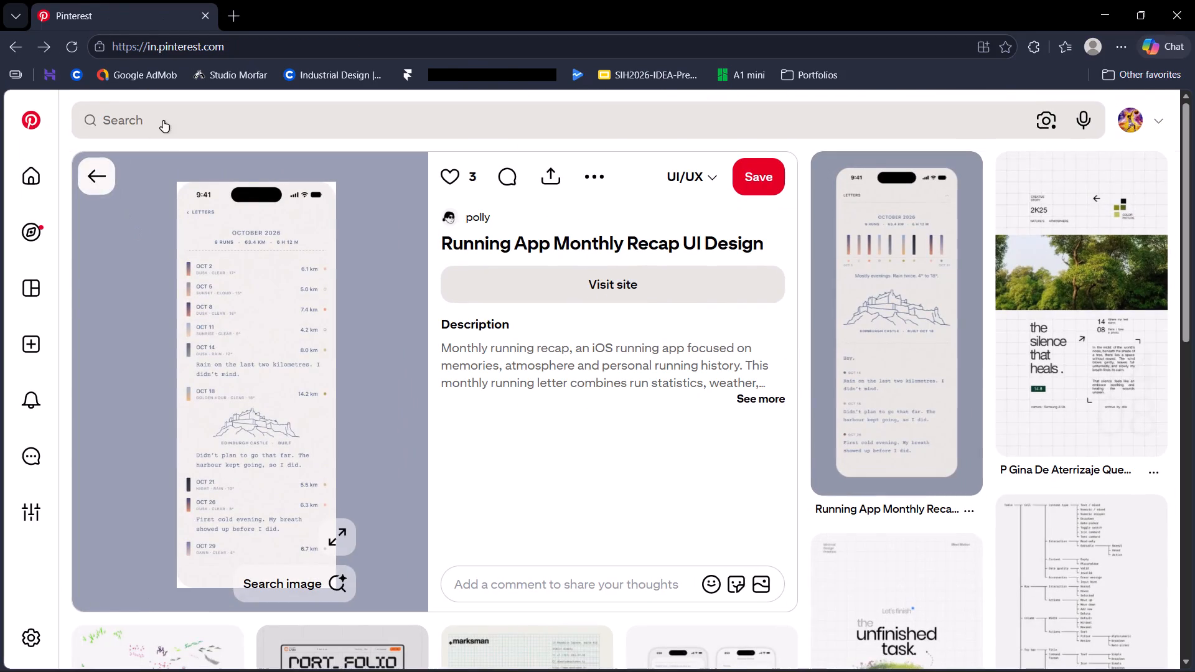
Search Pinterest for "Architucture Website" and open the Pinned Scroll Animation pin.
click(163, 121)
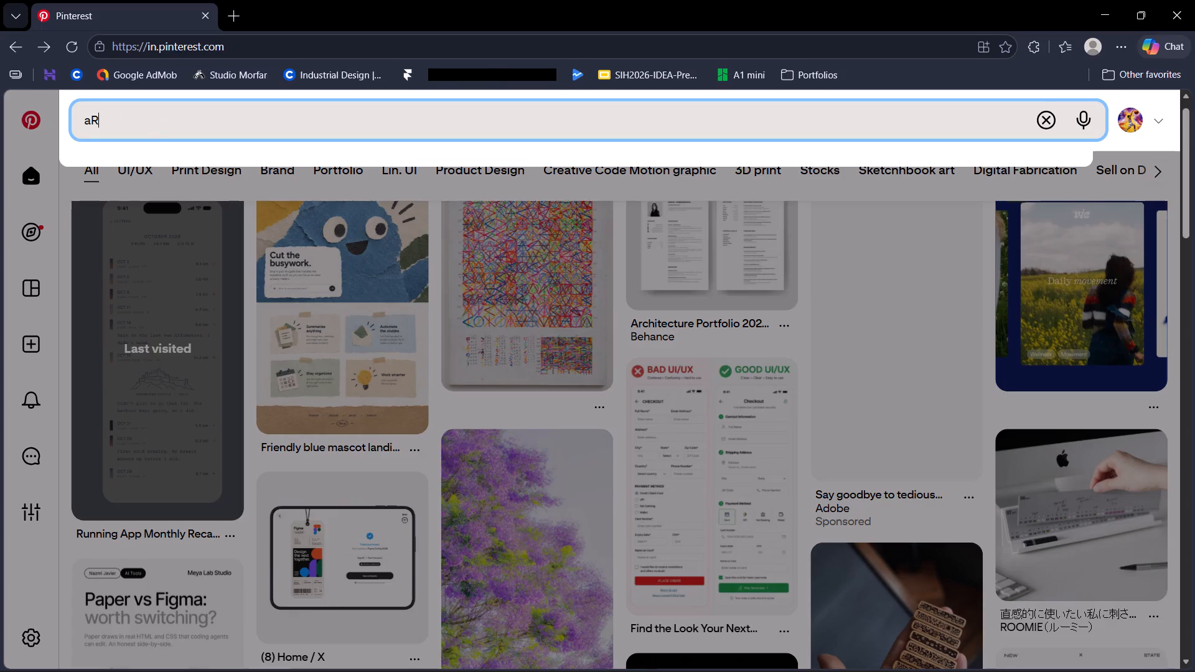
key(BackSpace)
key(BackSpace)
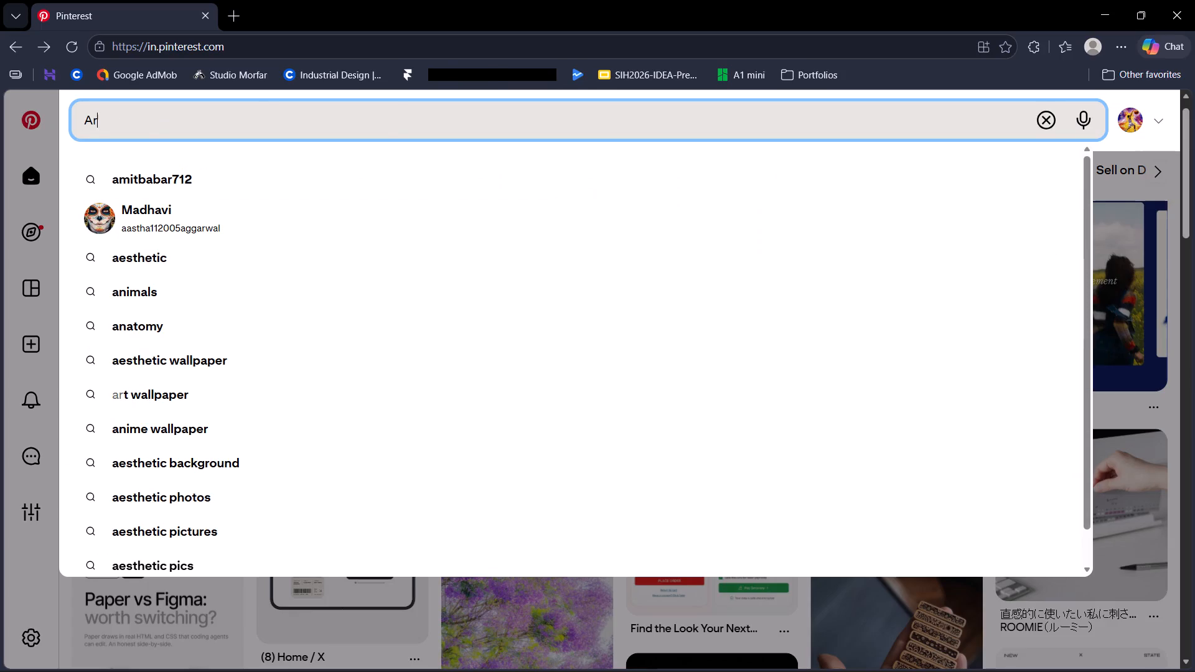
key(BackSpace)
key(BackSpace)
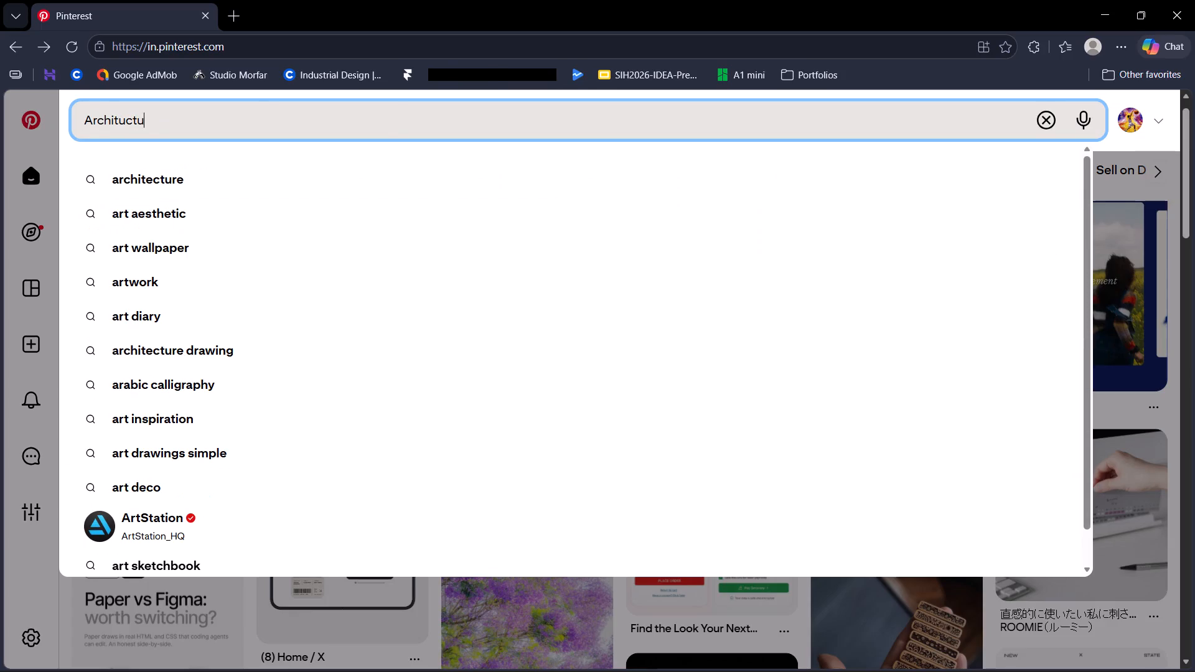
text(bsti)
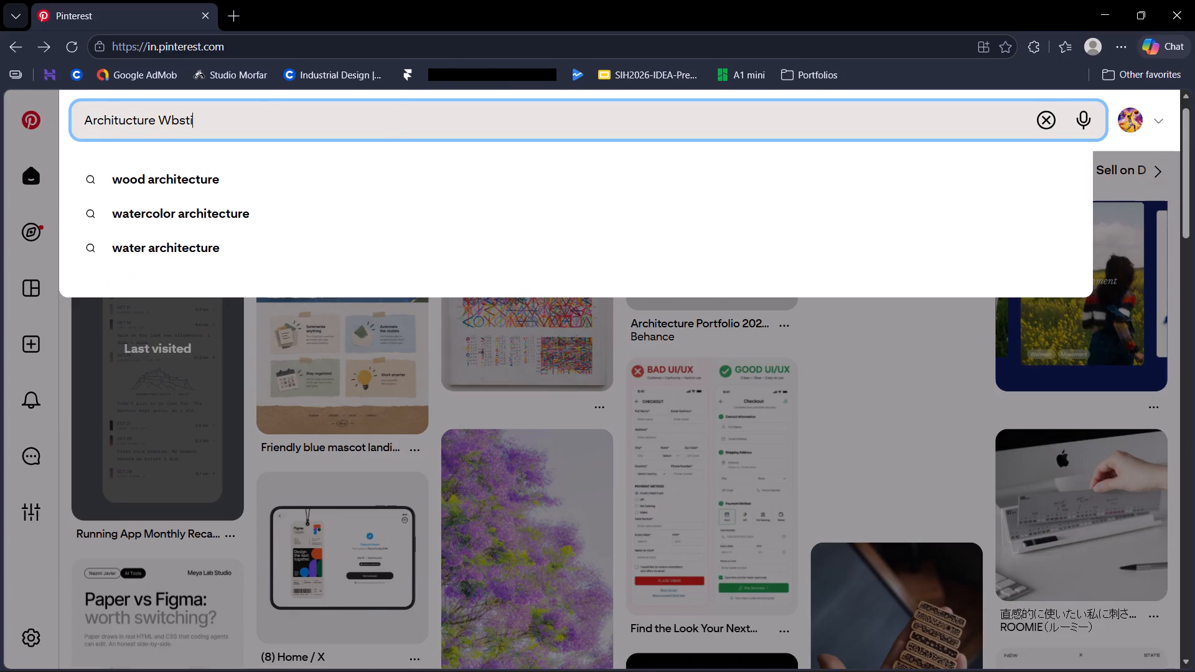
key(BackSpace)
key(BackSpace)
key(BackSpace)
key(BackSpace)
text(ebsti)
key(BackSpace)
key(BackSpace)
text(ite)
key(Return)
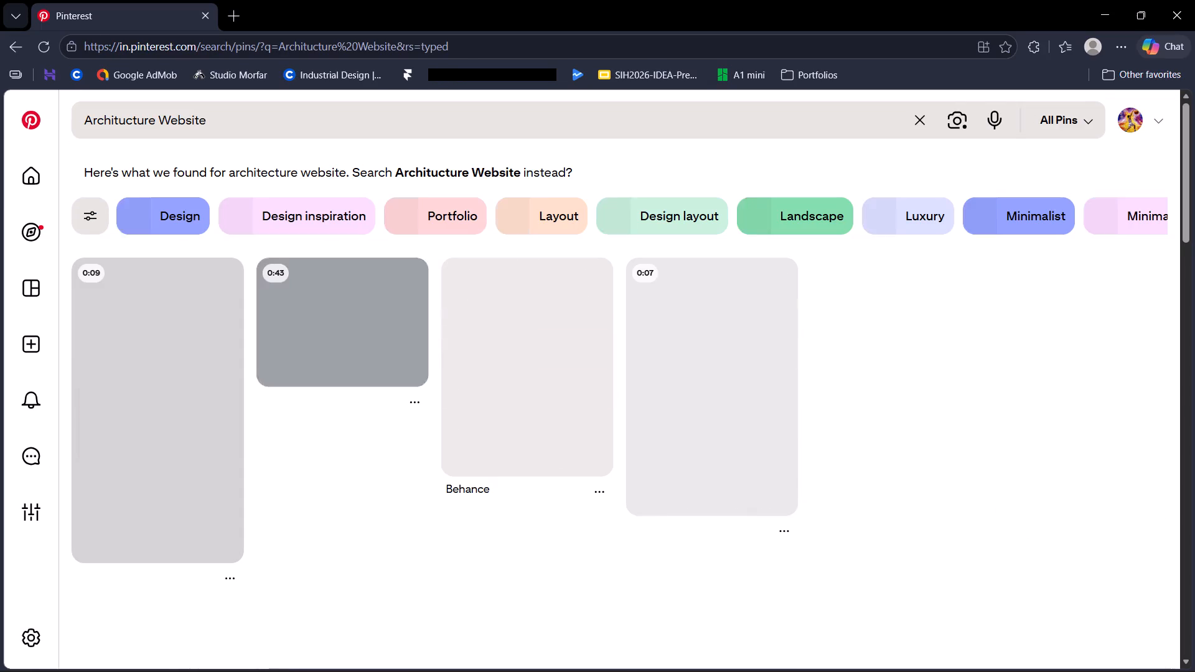
click(126, 399)
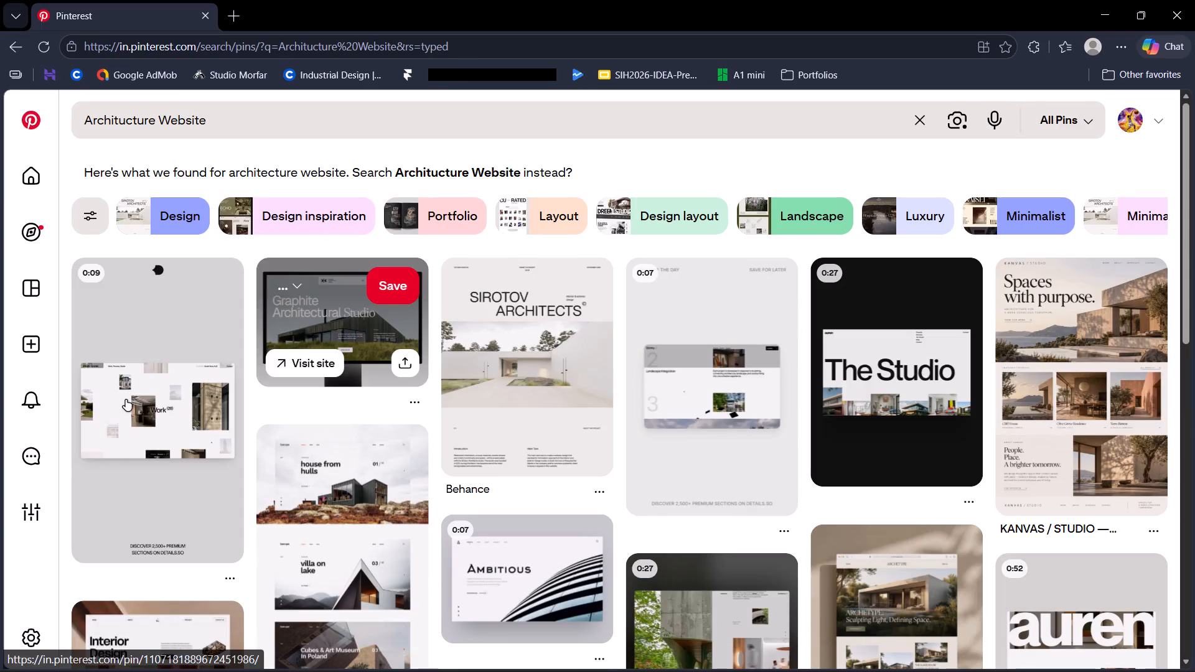
Switch to the PlushH Studio Projects file in Figma and look over the blank MacBook Pro 14" frame beside the brief.
key(alt+Tab)
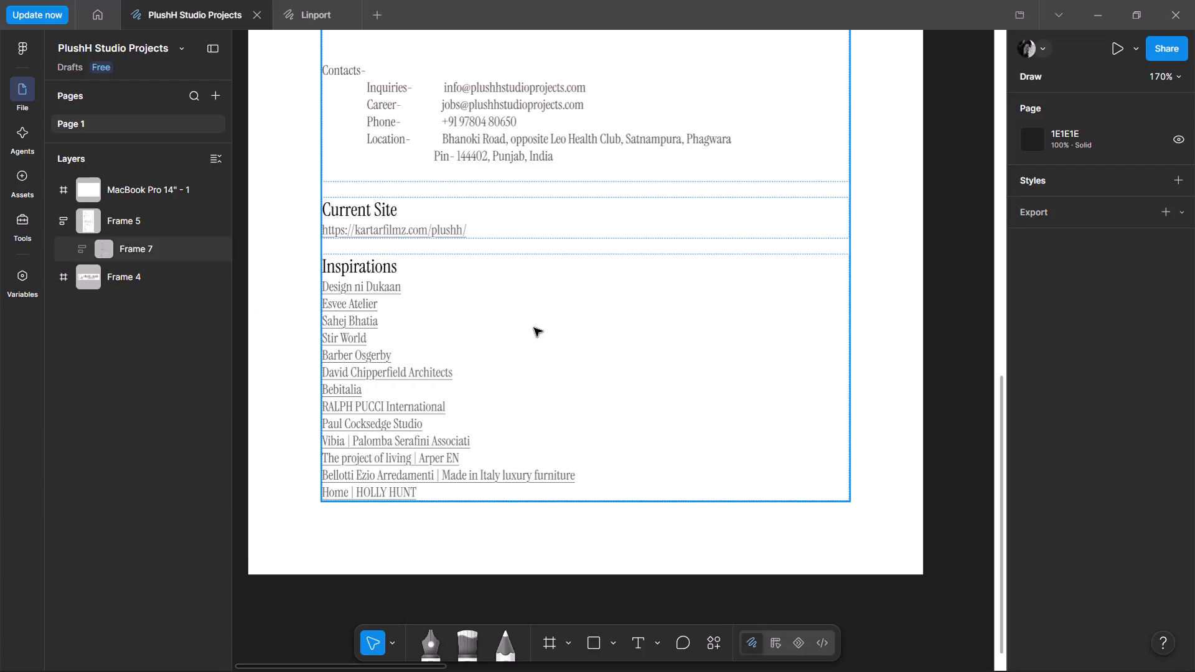
key(alt+Tab)
key(alt+Tab)
ctrl+scroll(395, 152, down, 4)
middle_drag(785, 312, 390, 475)
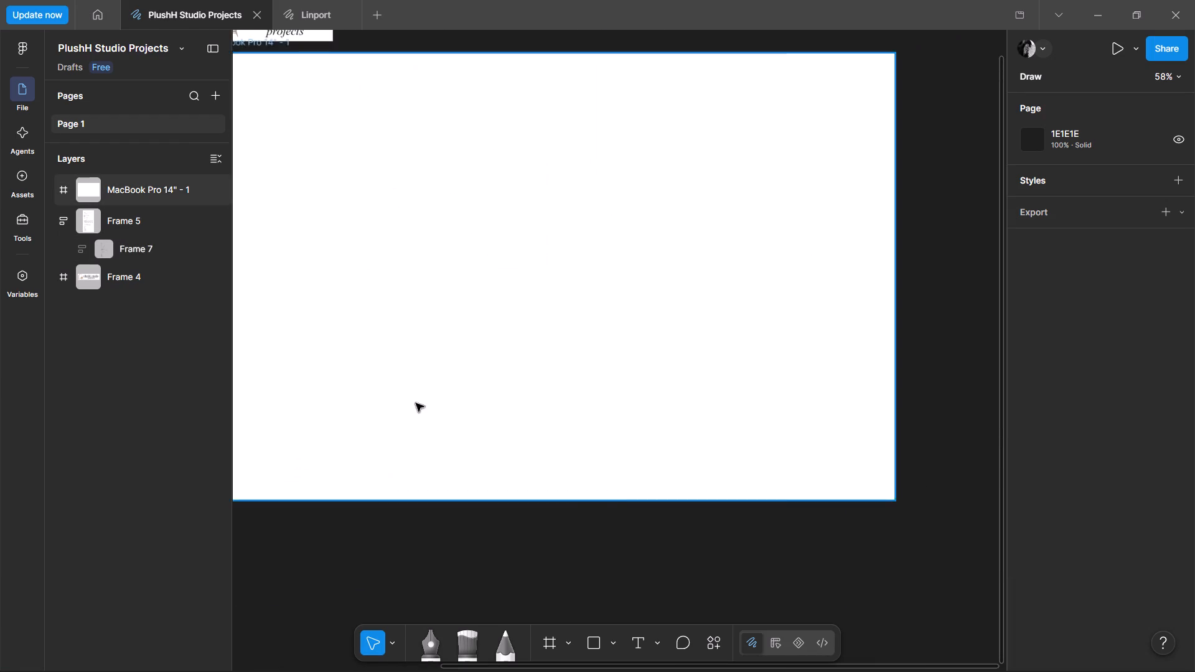
ctrl+scroll(417, 401, down, 3)
click(390, 342)
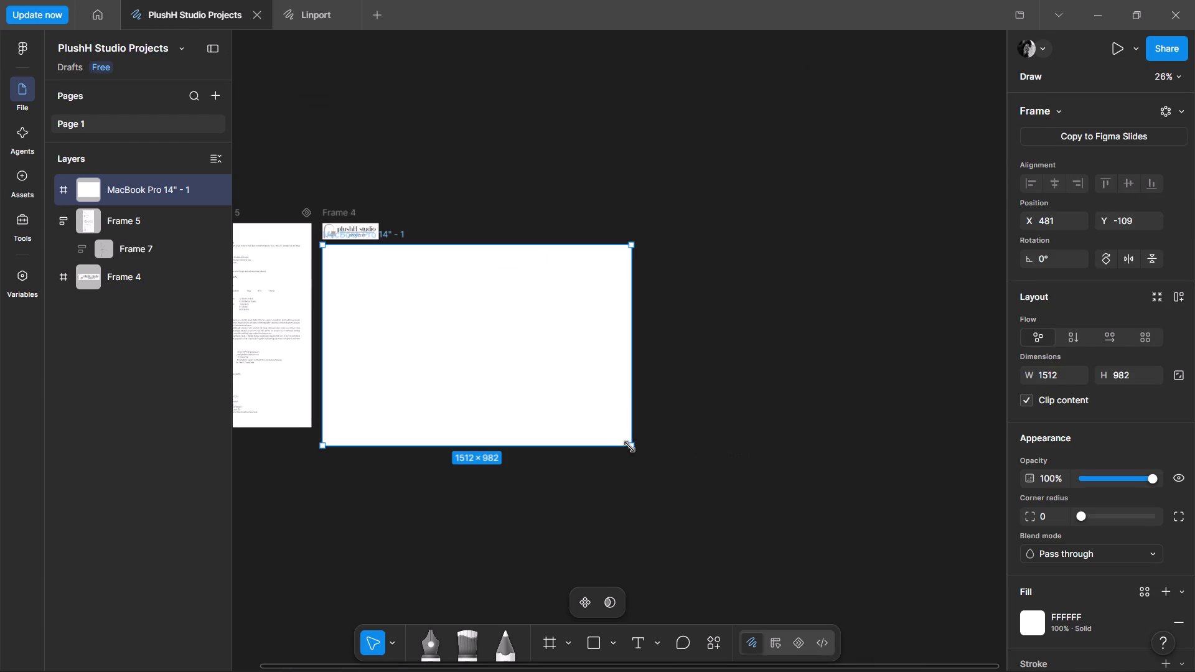
click(774, 393)
middle_drag(396, 328, 565, 328)
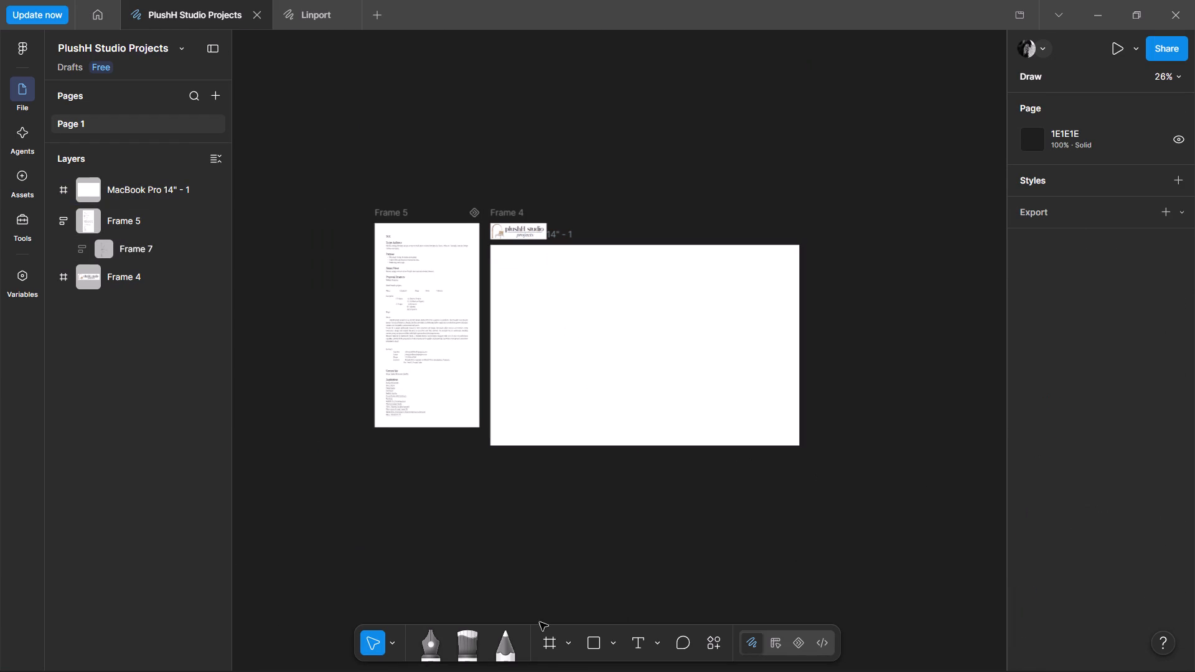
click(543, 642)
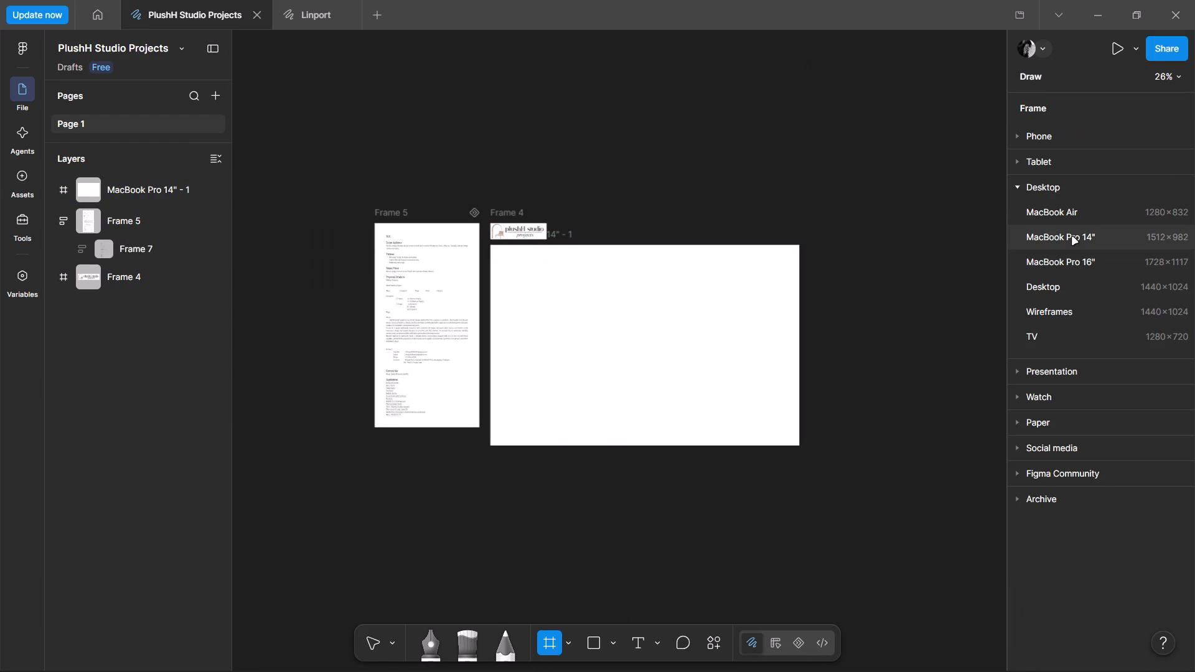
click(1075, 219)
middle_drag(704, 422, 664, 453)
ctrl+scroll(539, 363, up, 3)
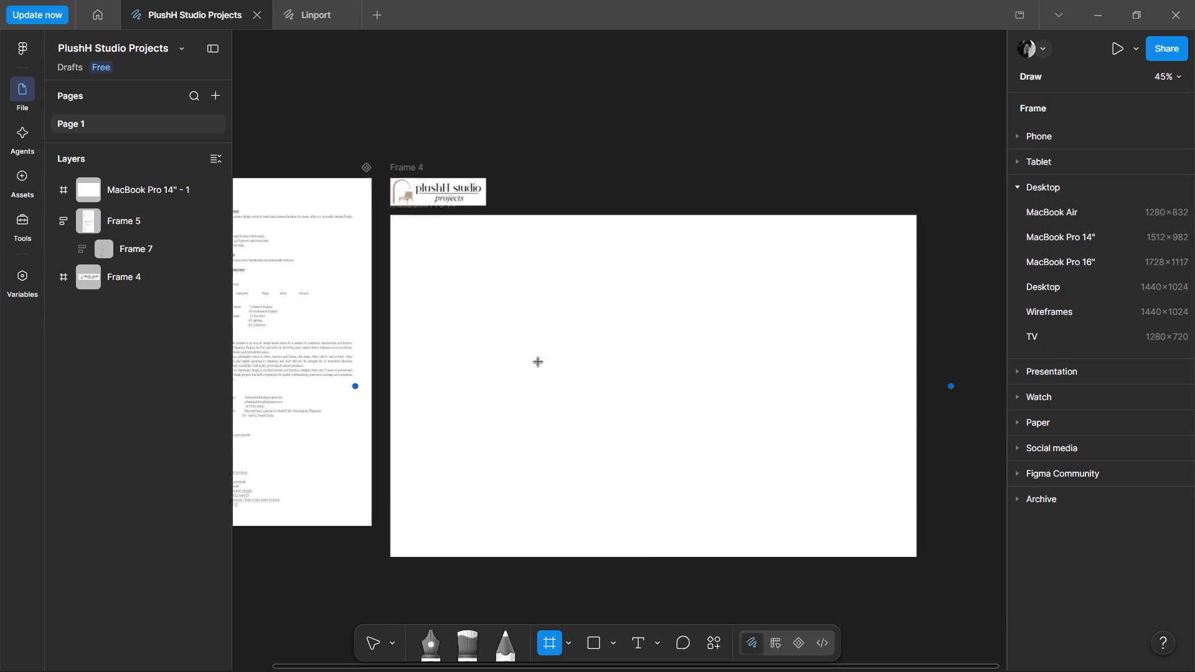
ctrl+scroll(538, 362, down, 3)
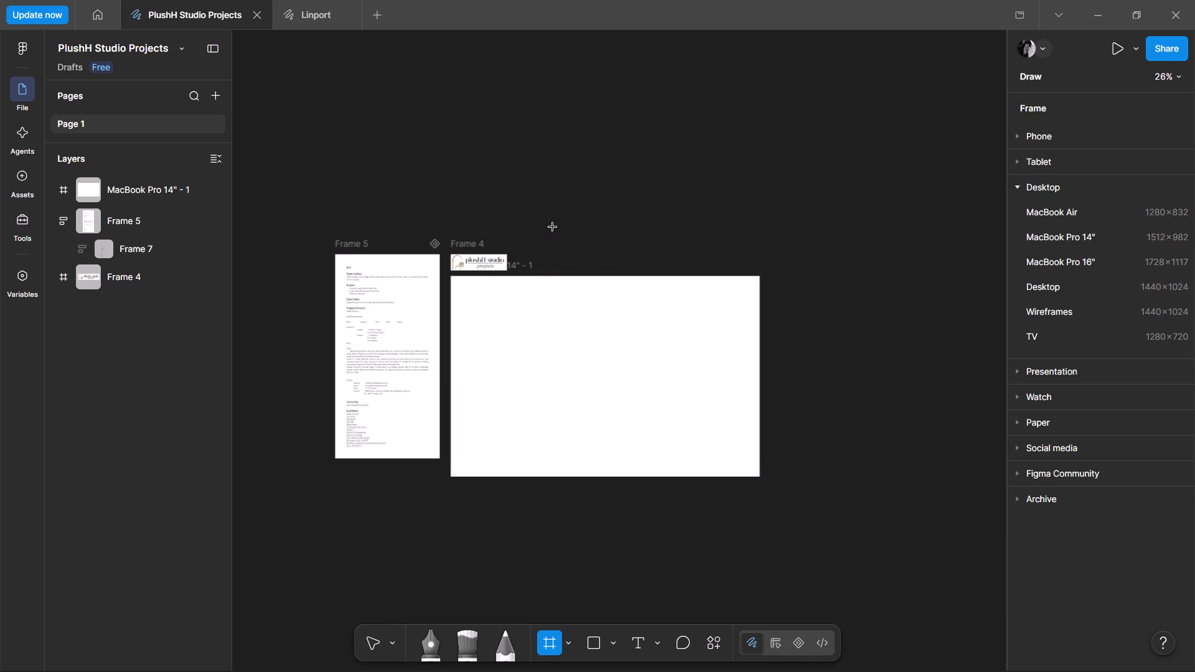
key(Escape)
Examine the plushH studio projects logo in Frame 4 above the MacBook Pro 14" frame.
ctrl+scroll(484, 307, up, 4)
ctrl+middle_drag(493, 301, 1, 91)
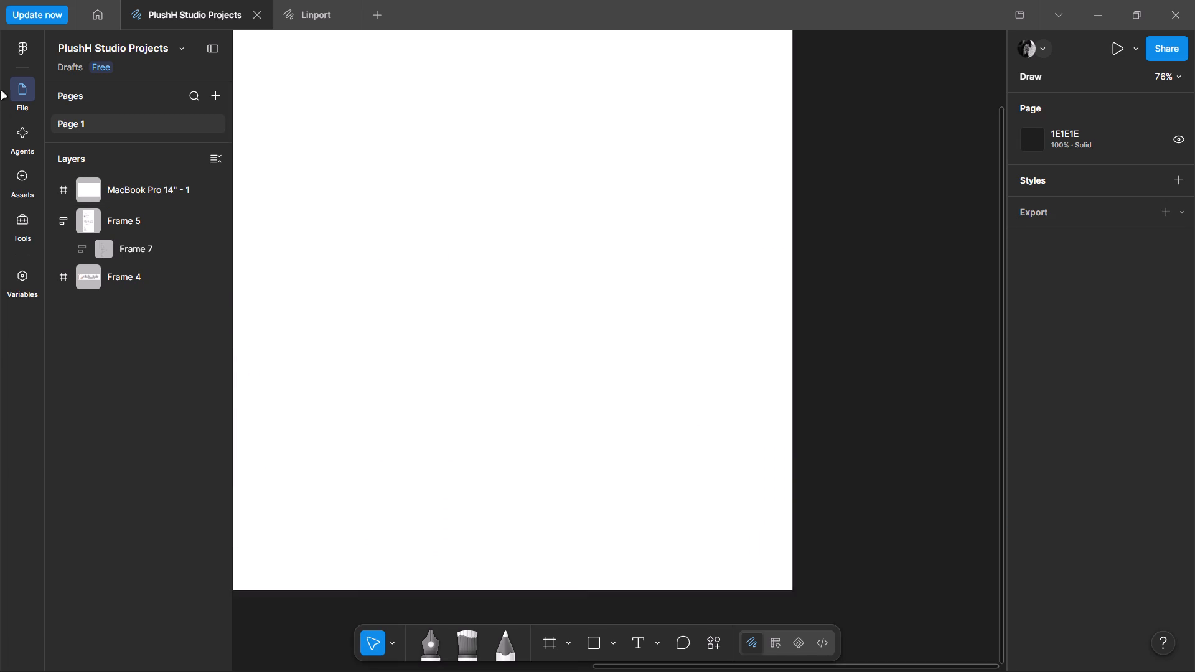
ctrl+middle_drag(1, 91, 439, 231)
ctrl+scroll(403, 89, up, 6)
ctrl+middle_drag(402, 88, 526, 105)
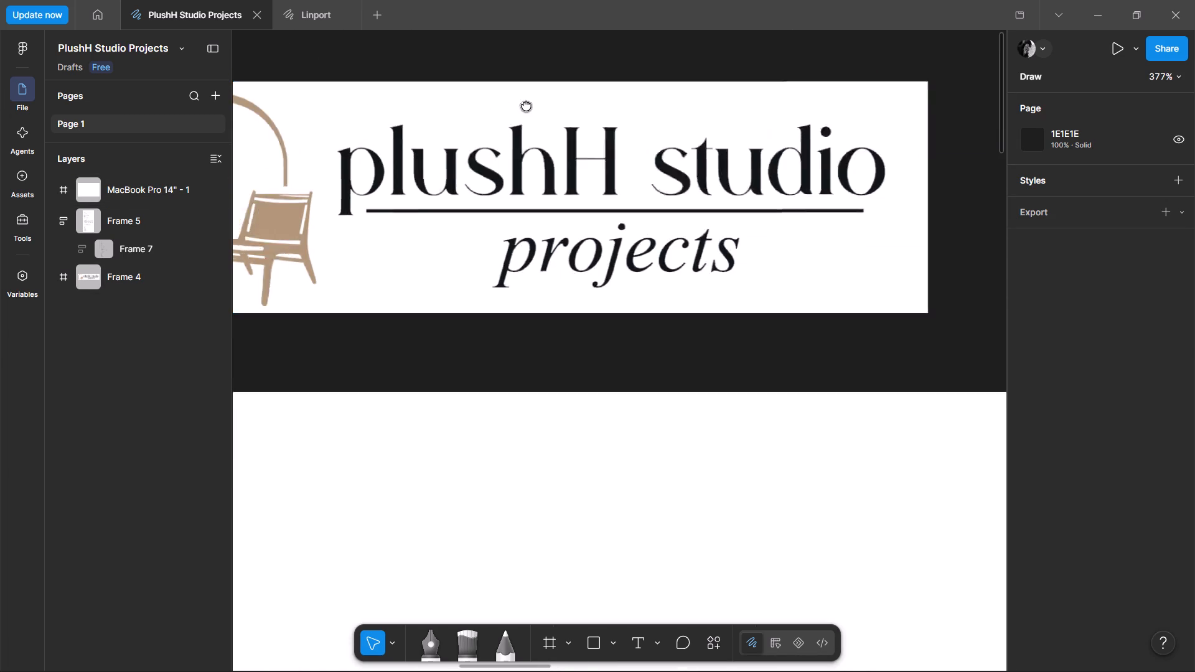
ctrl+middle_drag(526, 105, 530, 105)
ctrl+scroll(530, 106, up, 5)
ctrl+scroll(478, 124, down, 6)
middle_drag(478, 126, 667, 127)
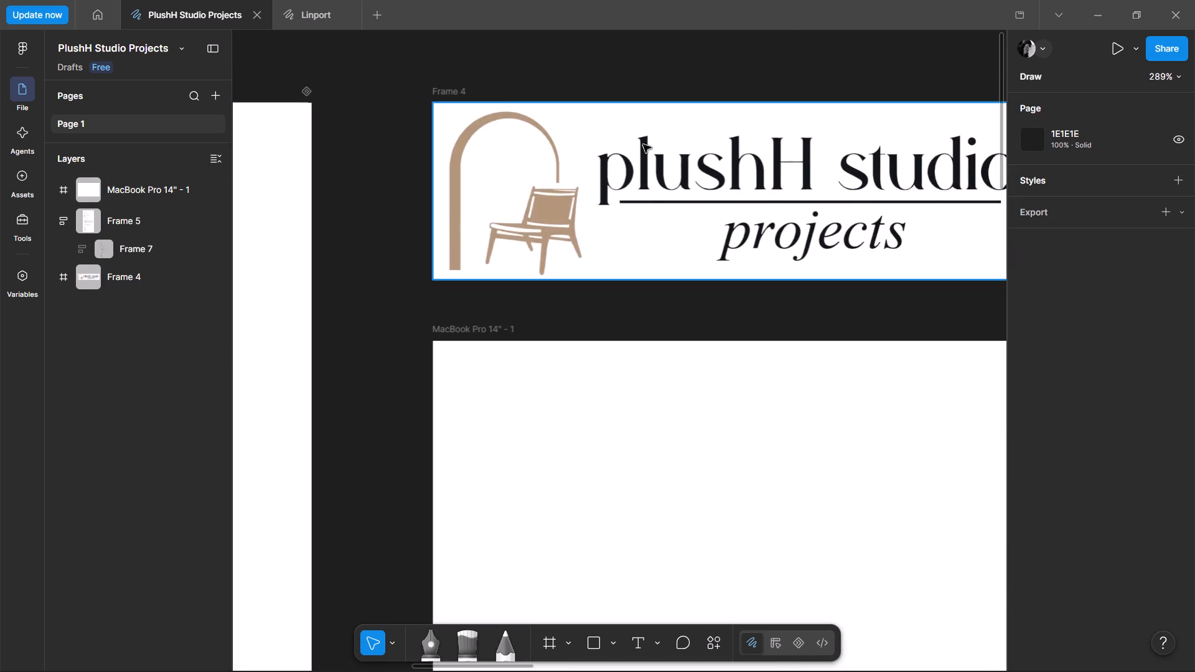
ctrl+scroll(523, 177, up, 2)
ctrl+scroll(521, 177, down, 3)
Switch to Microsoft Edge, search for "png to svg" in a new tab and open Convertio's PNG to SVG Converter.
click(632, 651)
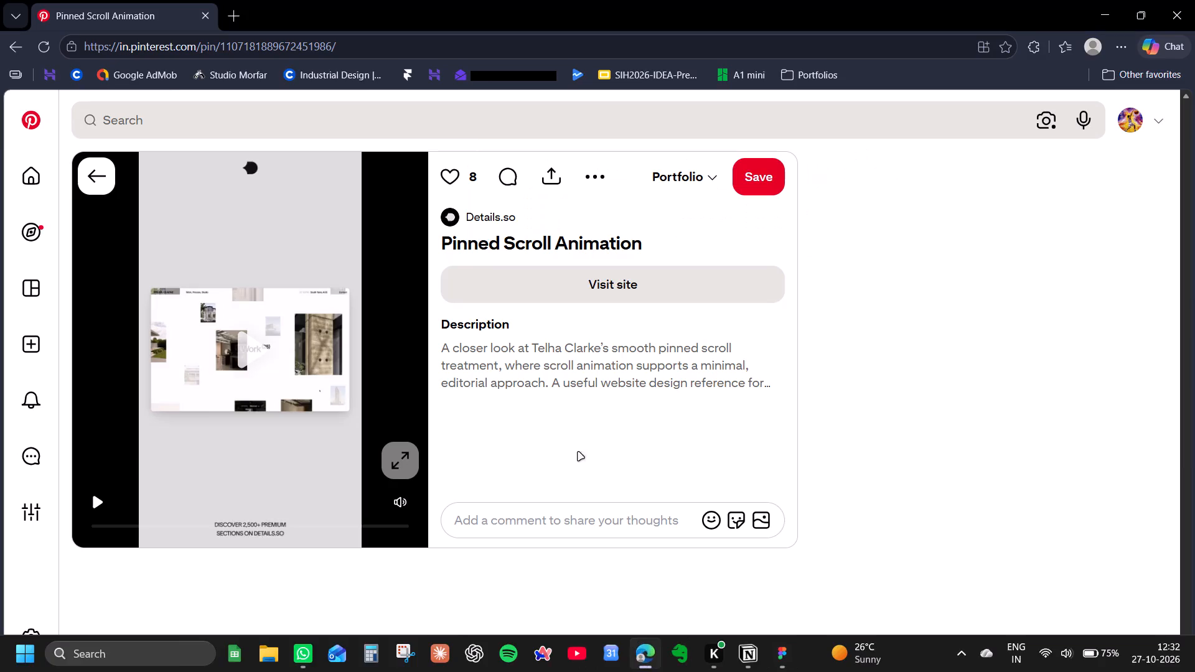
click(240, 9)
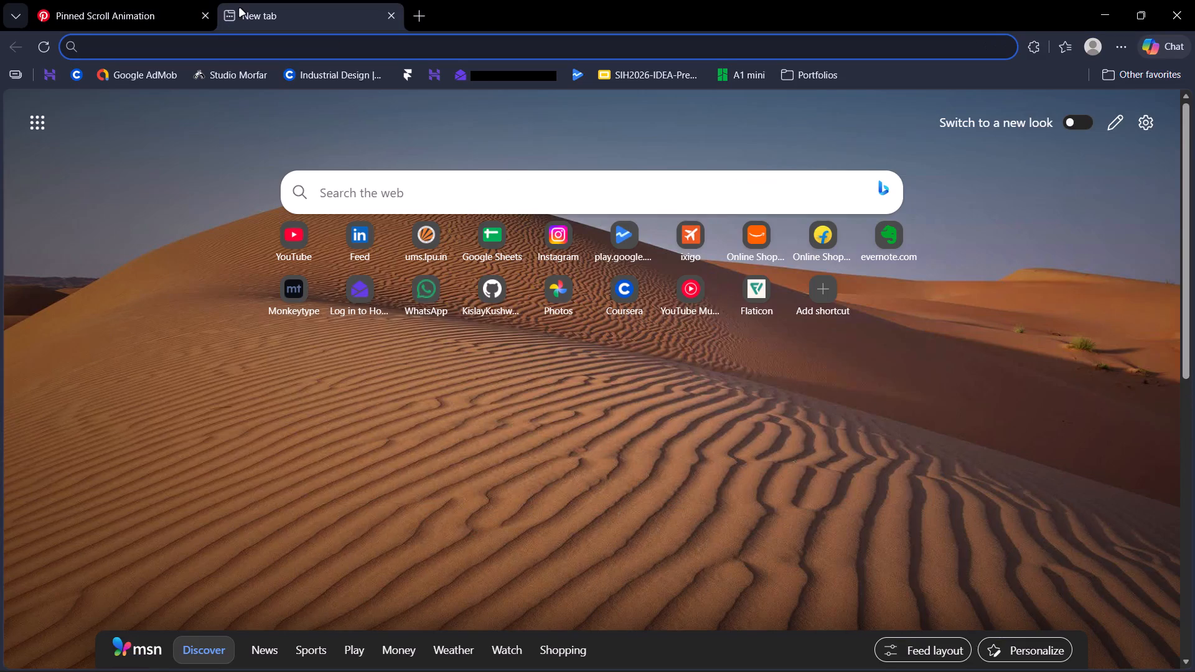
text(png to svg)
key(Return)
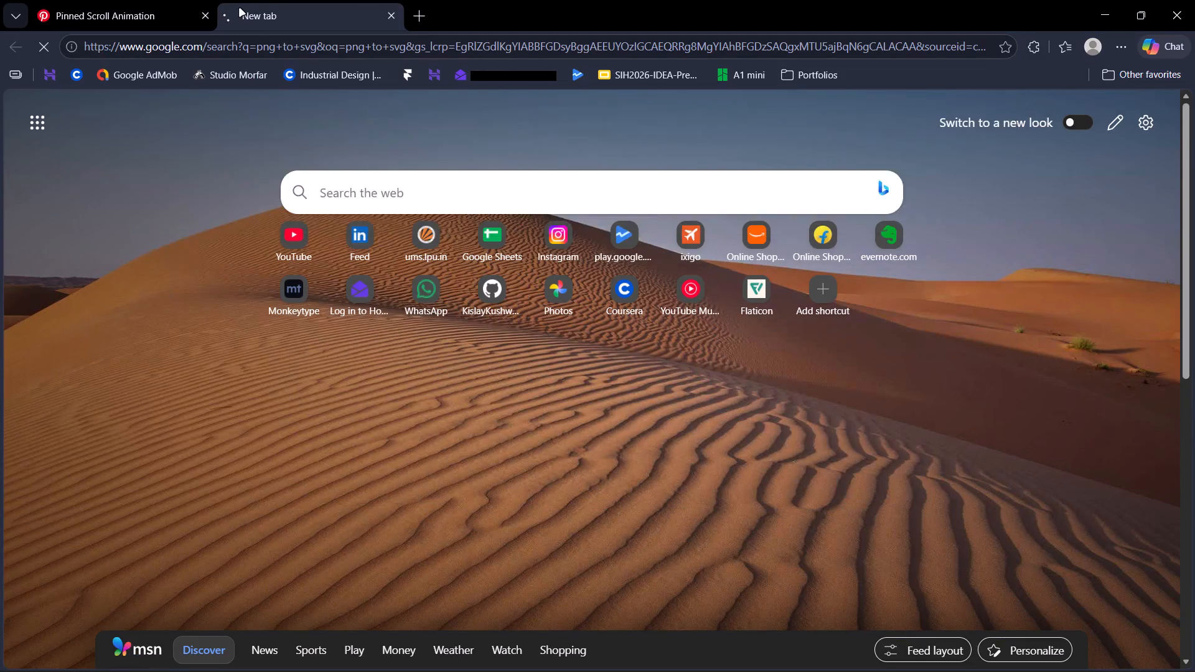
click(260, 388)
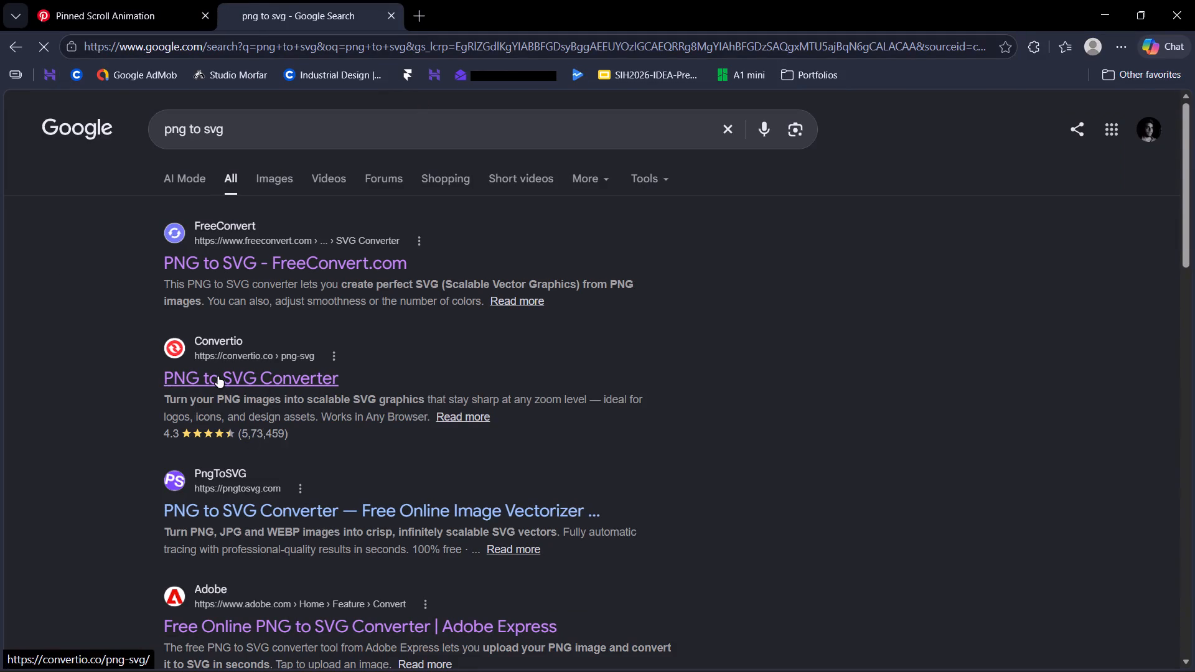
click(244, 376)
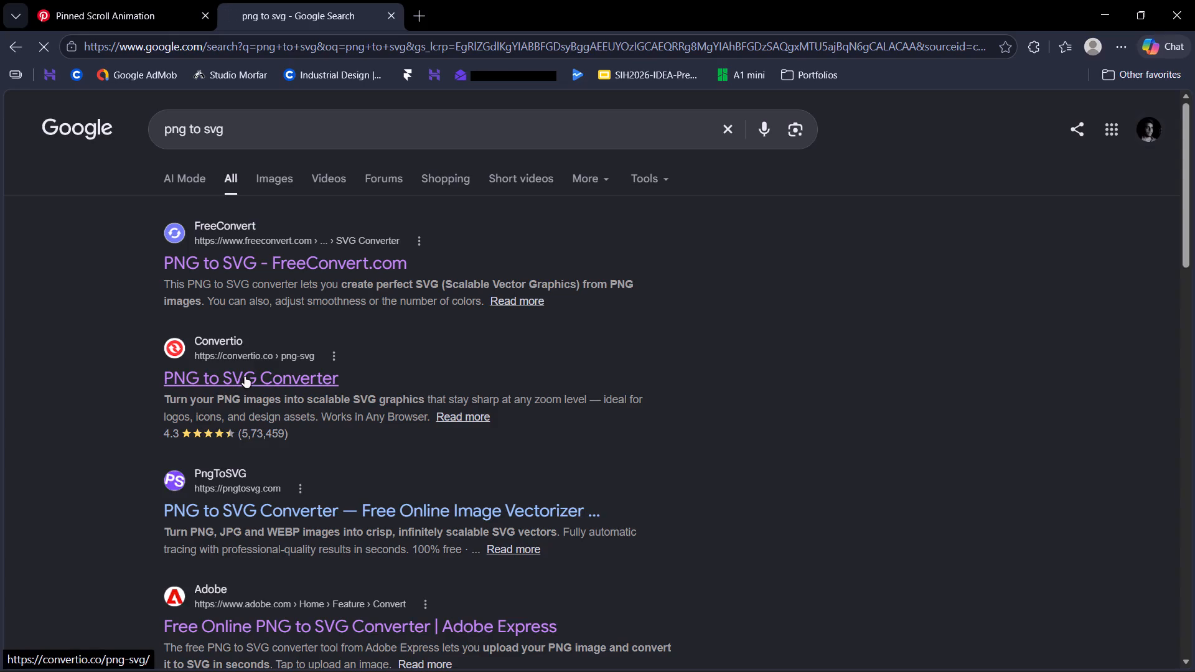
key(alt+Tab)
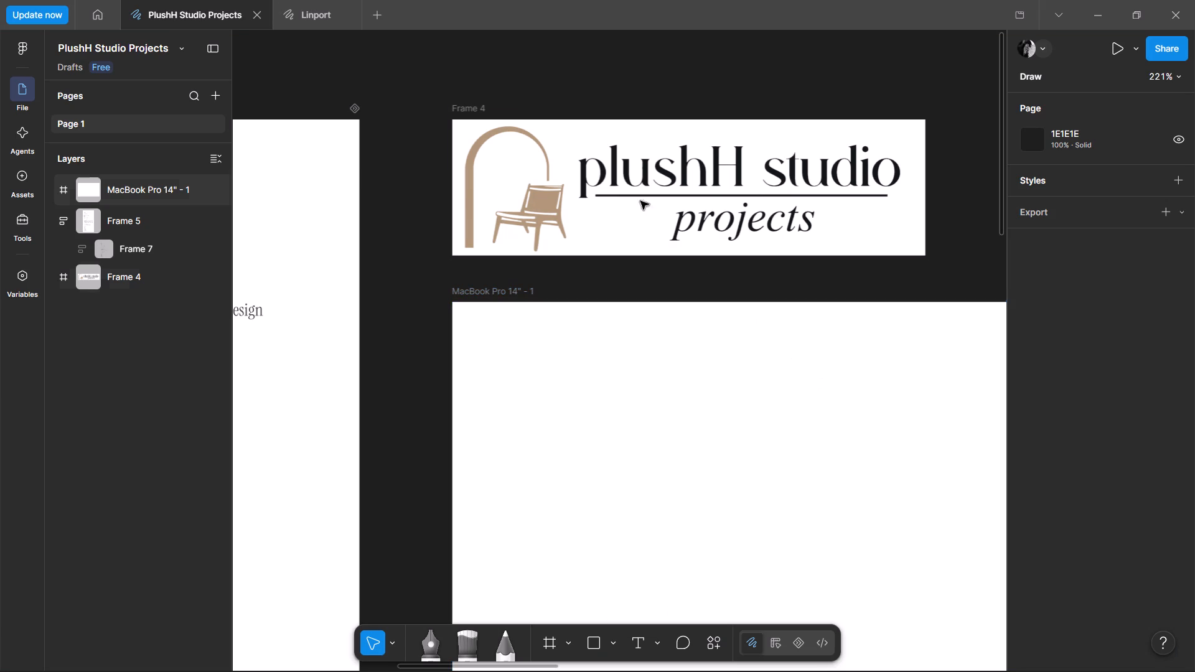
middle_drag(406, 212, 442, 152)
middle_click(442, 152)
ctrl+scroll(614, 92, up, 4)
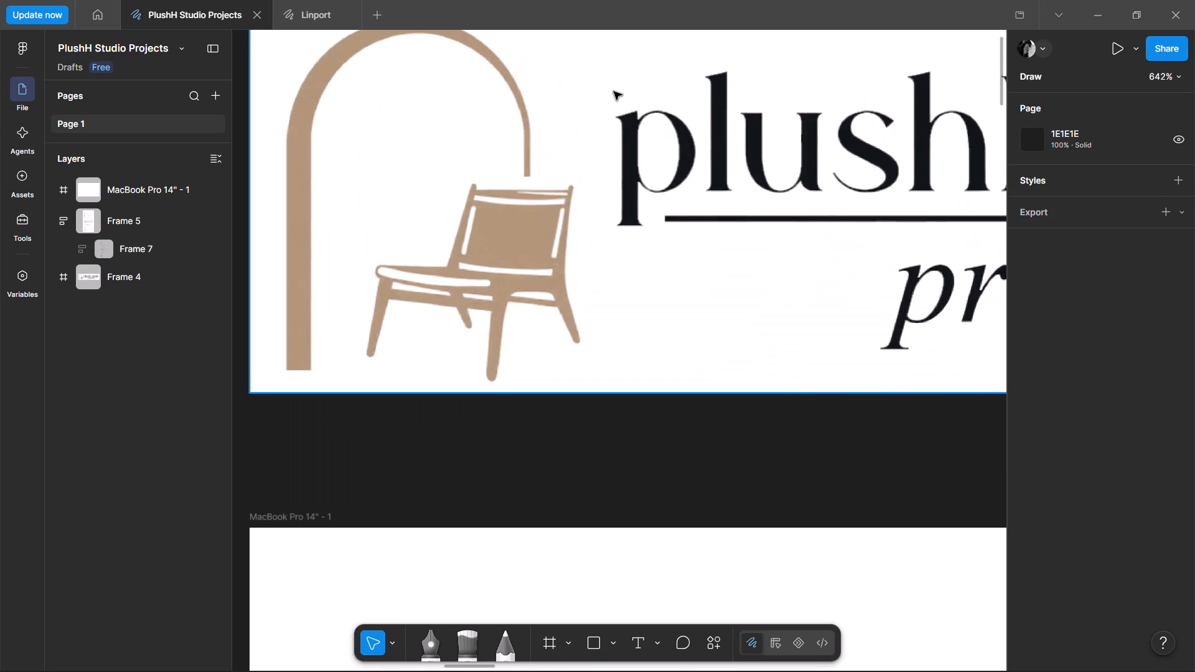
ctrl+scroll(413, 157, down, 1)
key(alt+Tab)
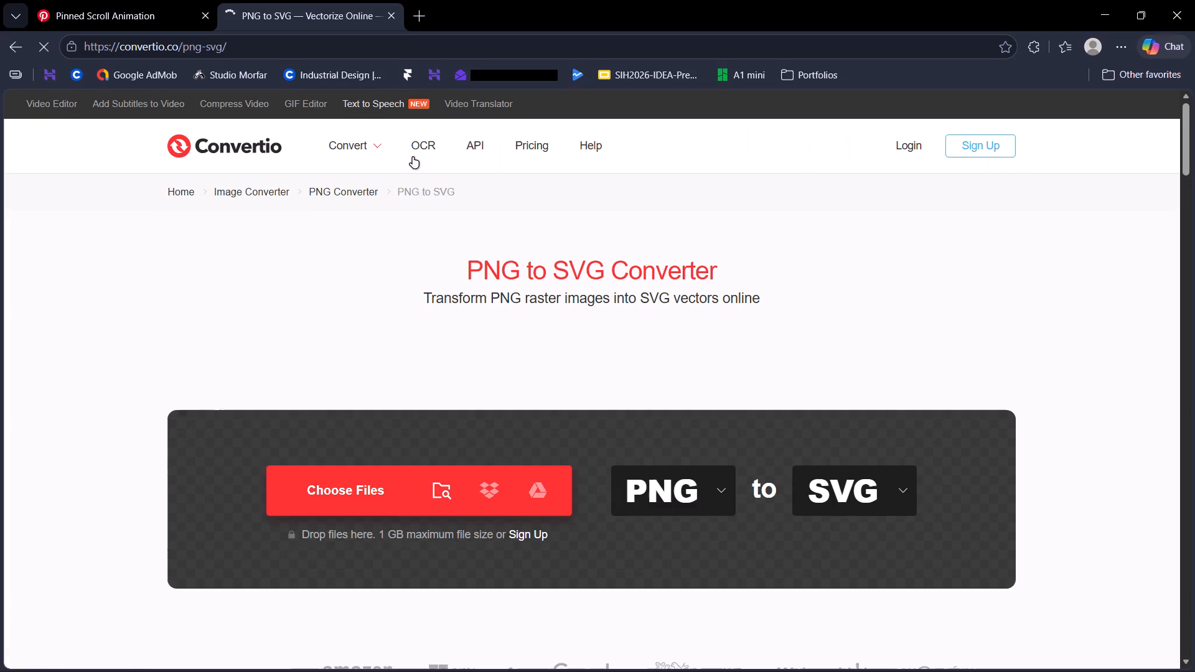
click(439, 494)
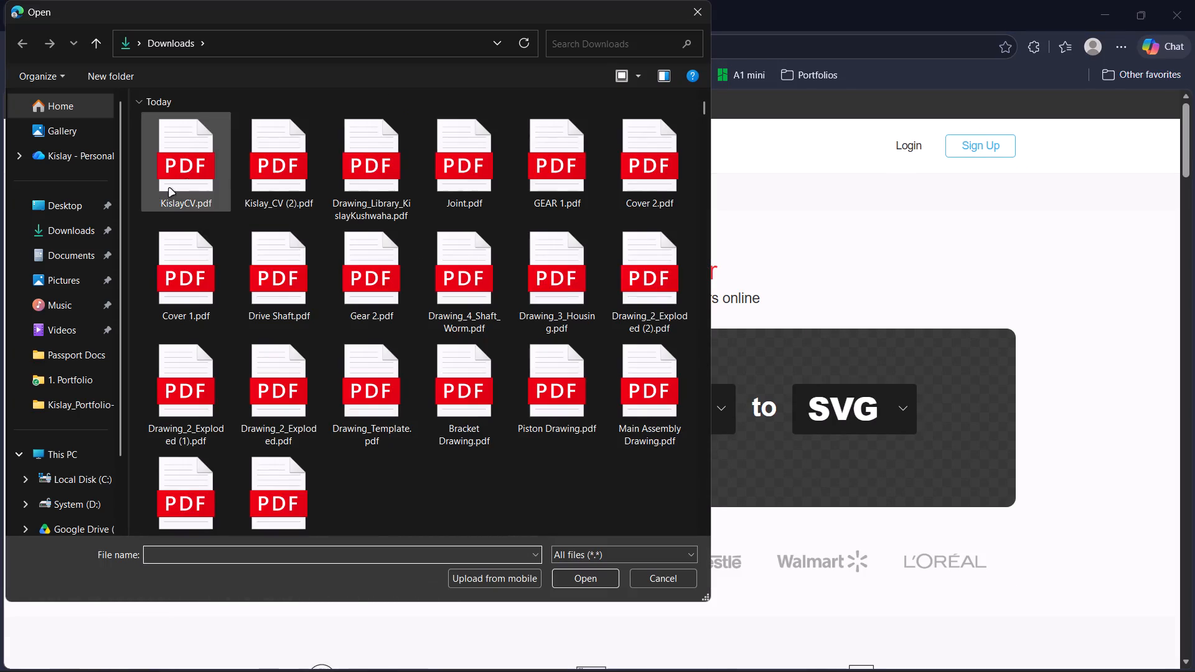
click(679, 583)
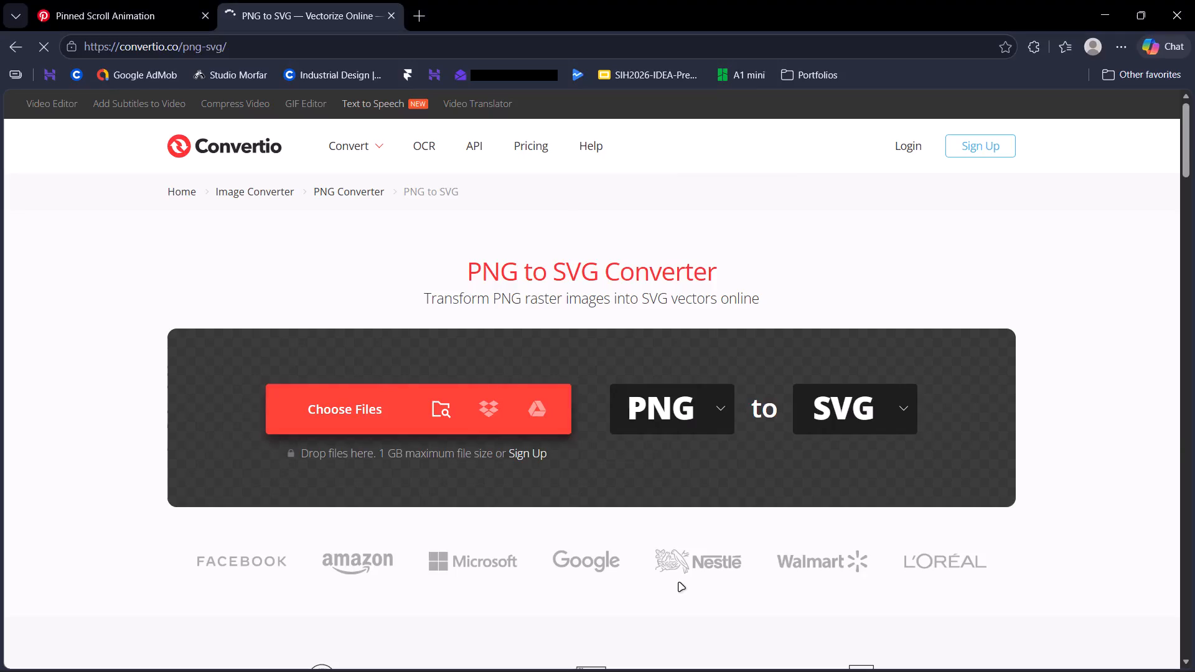
Switch to Figma and export the logo frame, Frame 4, as a 1x PNG named Frame 4.png in Downloads.
key(alt+Tab)
click(503, 203)
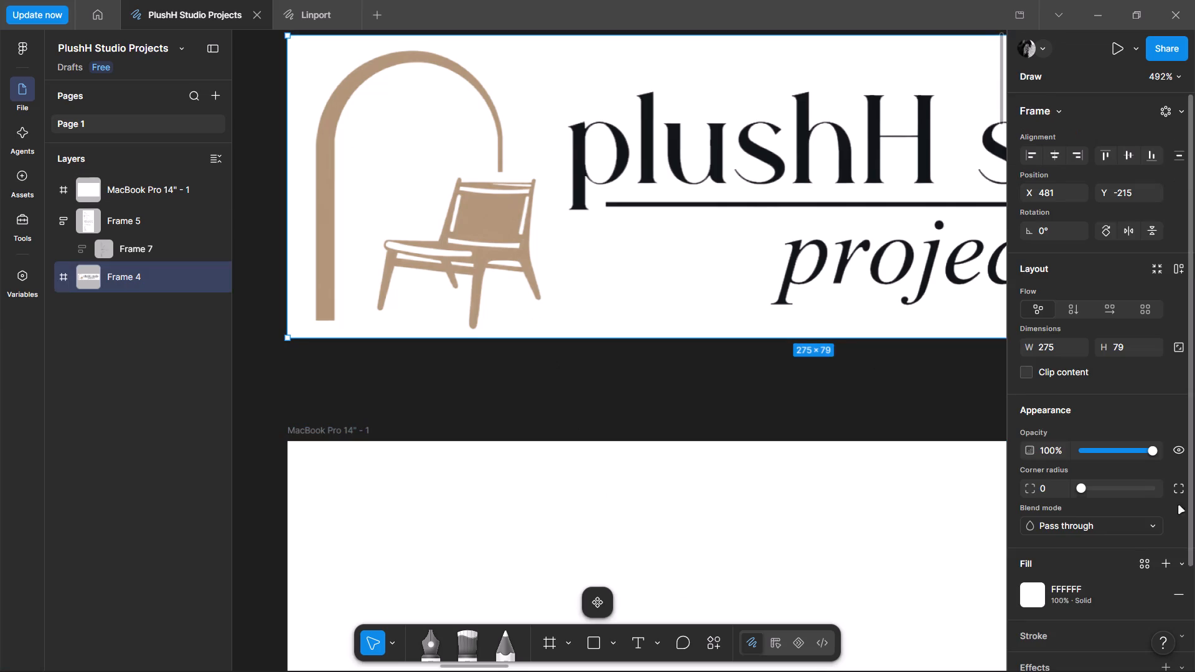
scroll(1179, 506, down, 3)
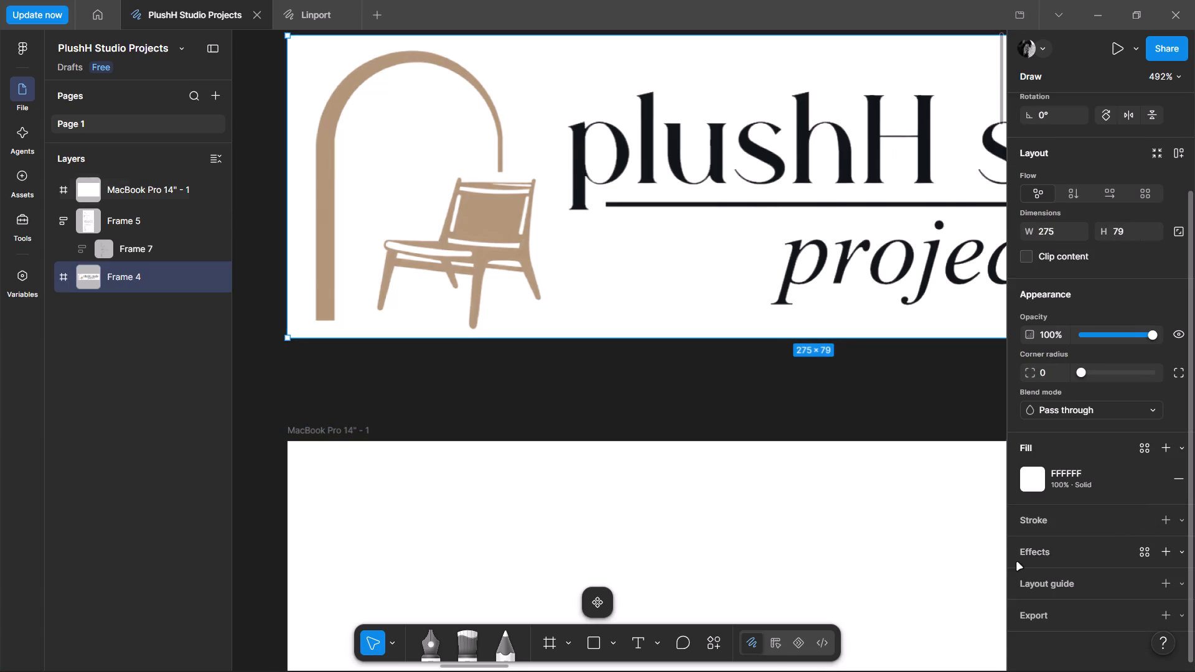
click(1161, 620)
scroll(1135, 551, down, 4)
click(1092, 581)
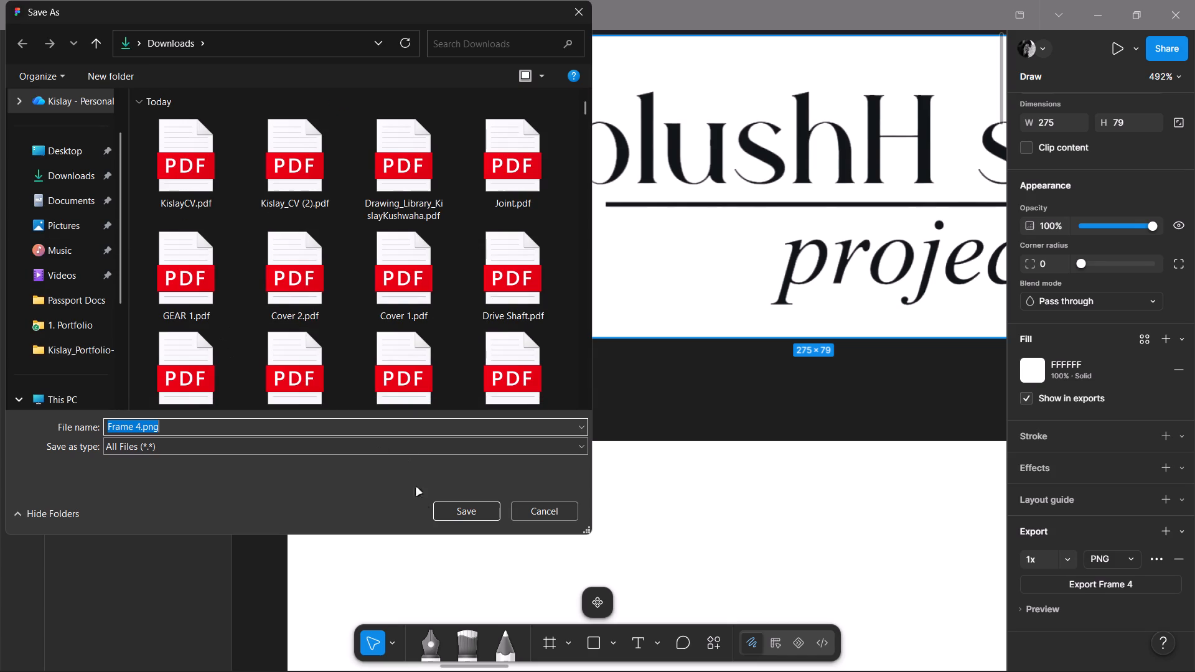
click(436, 509)
click(449, 371)
Switch to Convertio in Microsoft Edge, convert Frame 4.png from Downloads to SVG and download the converted file.
key(alt+Tab)
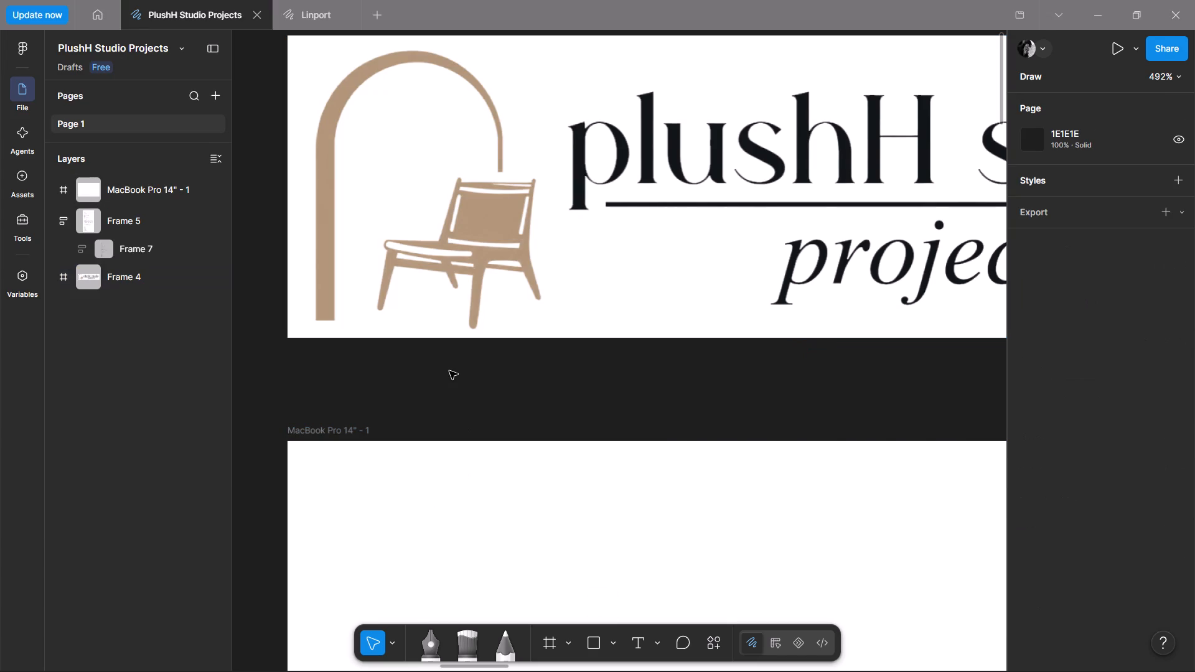
click(713, 507)
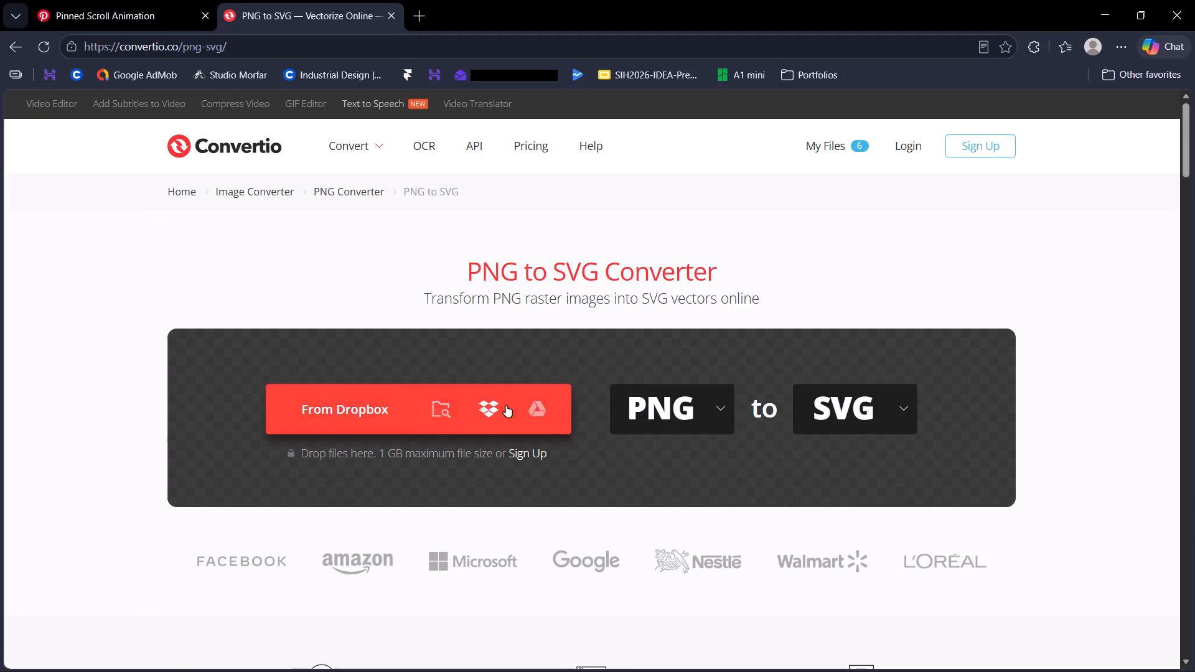
click(440, 400)
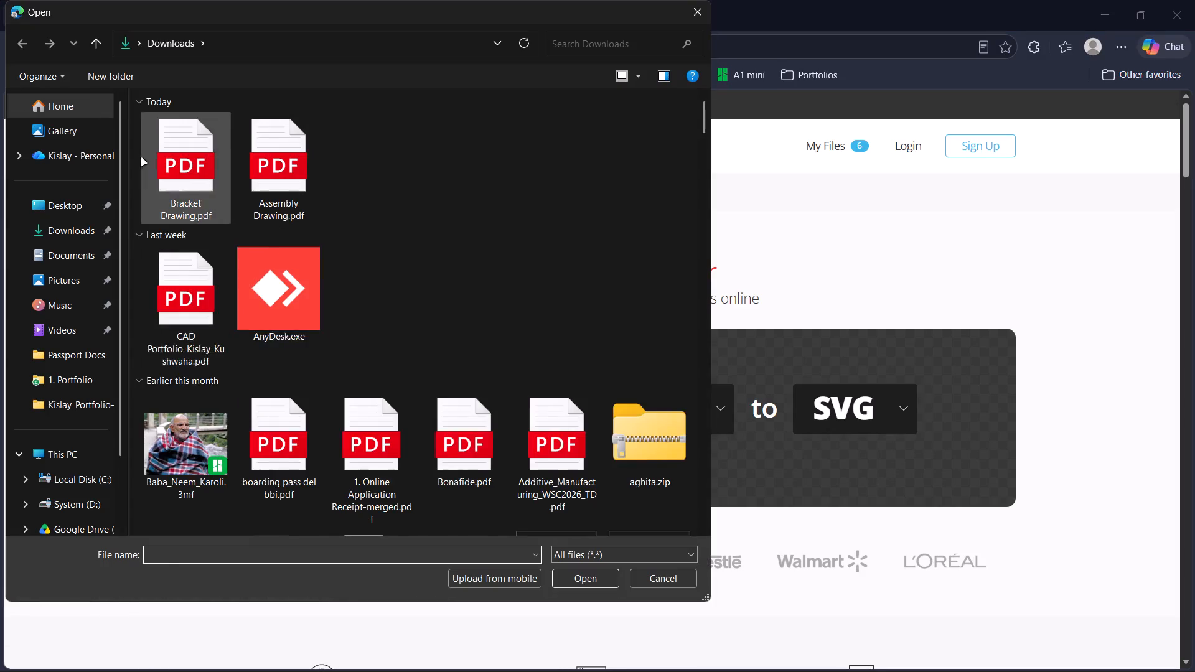
click(192, 175)
click(591, 572)
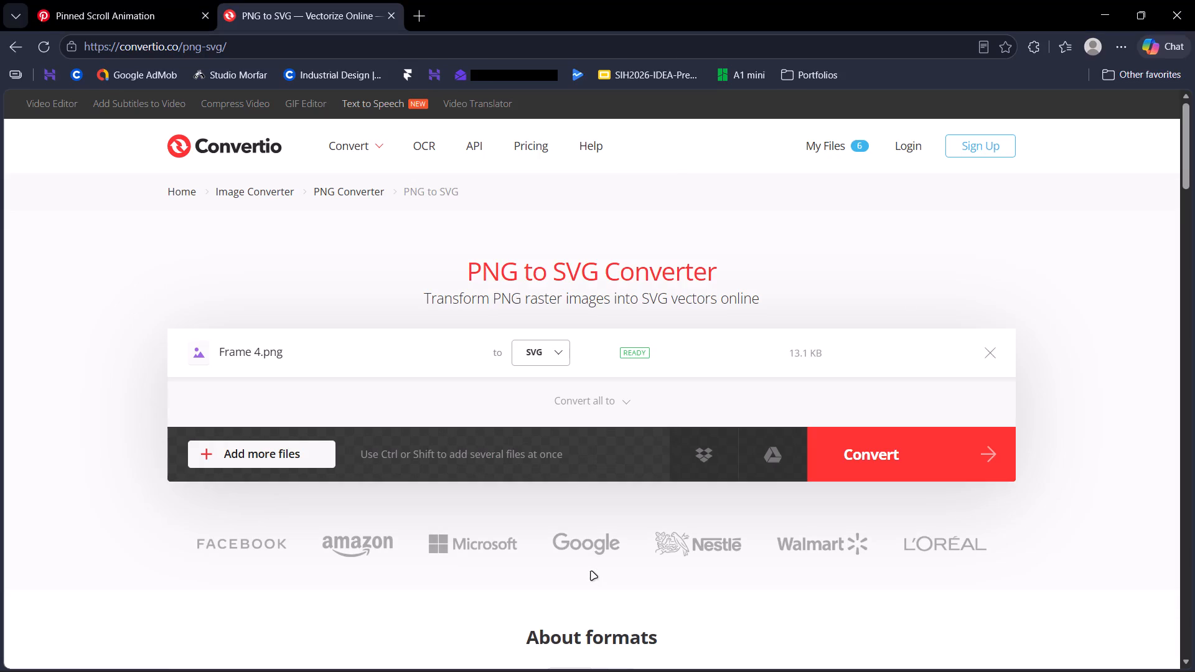
click(910, 473)
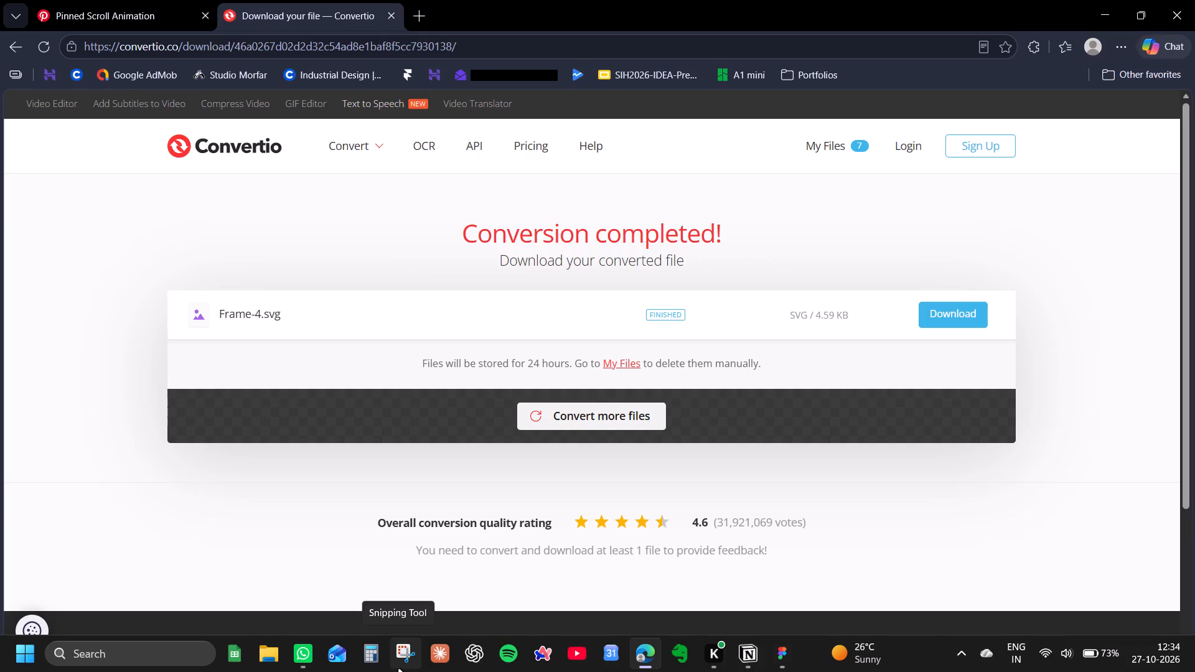
click(924, 326)
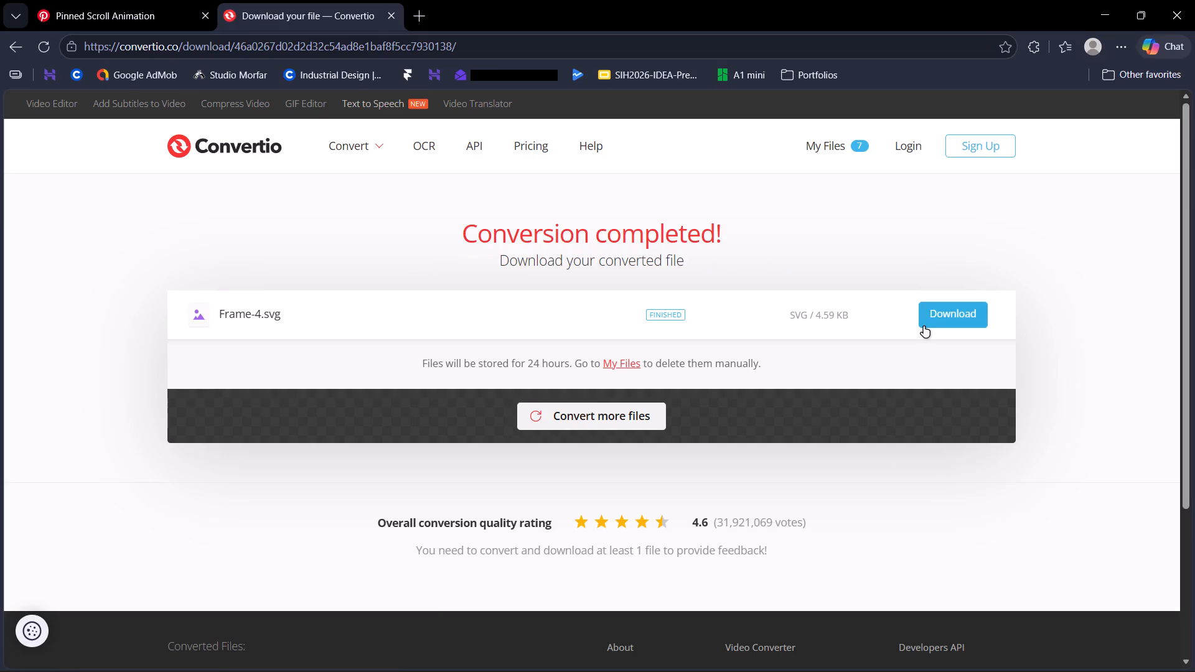
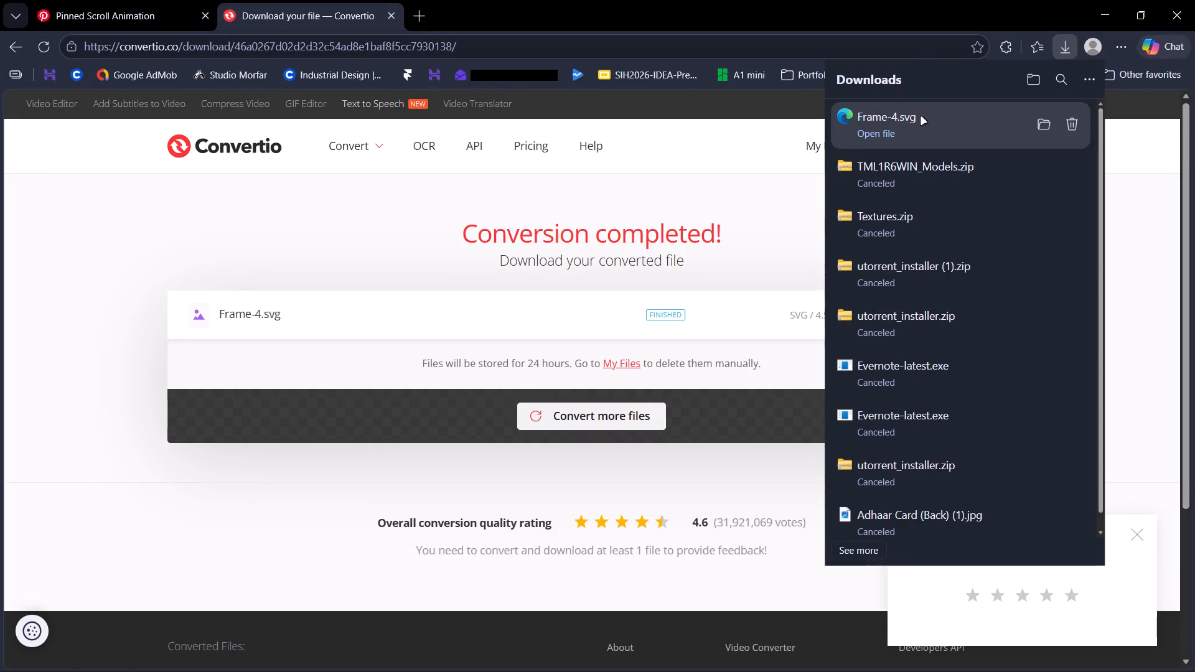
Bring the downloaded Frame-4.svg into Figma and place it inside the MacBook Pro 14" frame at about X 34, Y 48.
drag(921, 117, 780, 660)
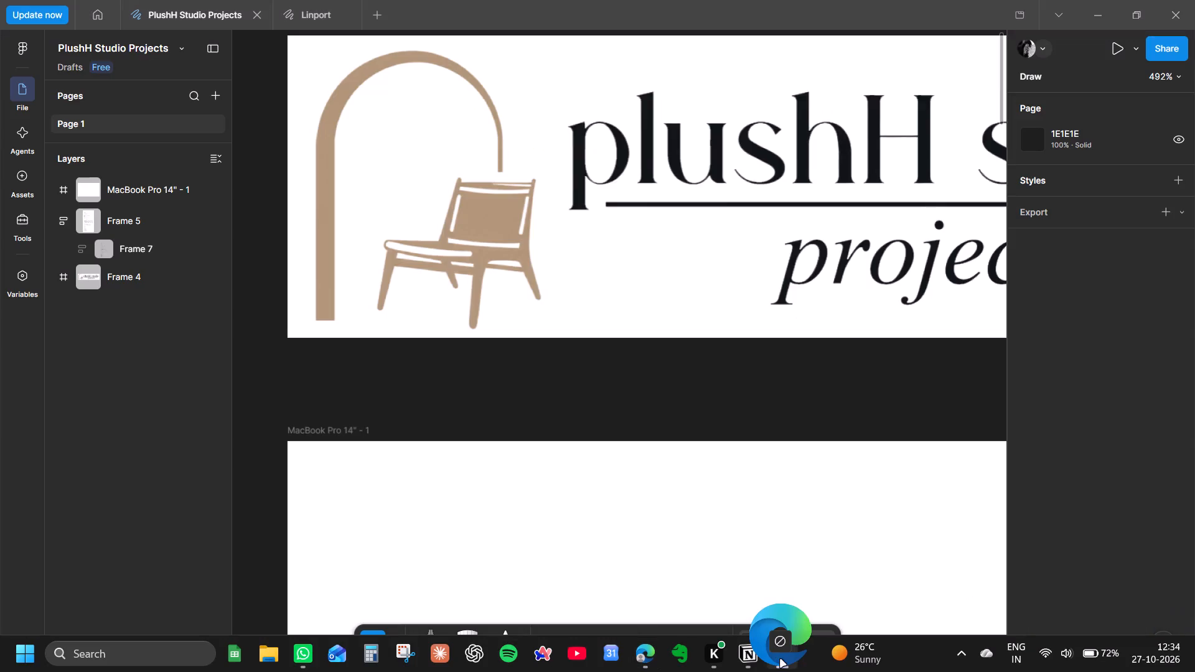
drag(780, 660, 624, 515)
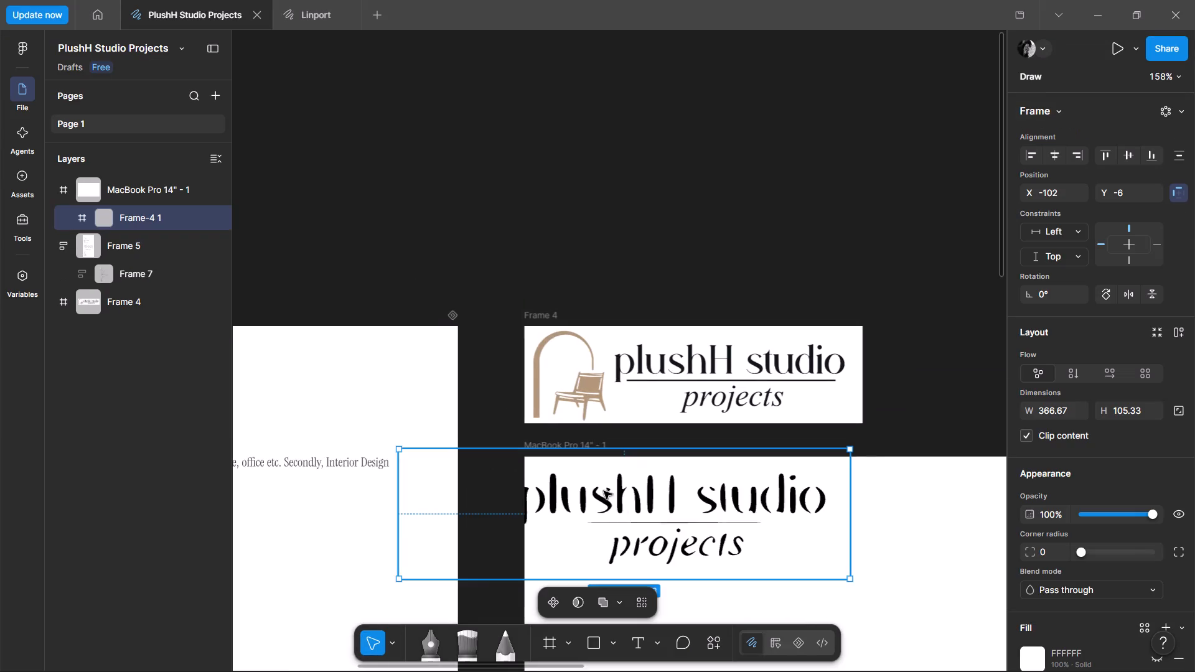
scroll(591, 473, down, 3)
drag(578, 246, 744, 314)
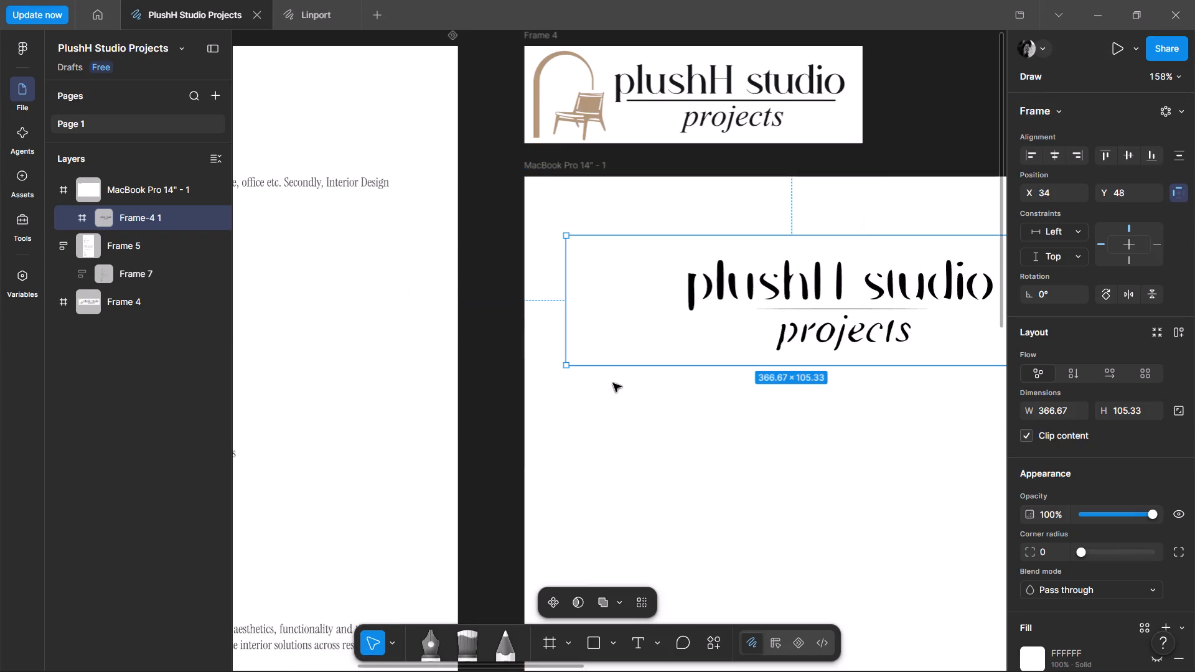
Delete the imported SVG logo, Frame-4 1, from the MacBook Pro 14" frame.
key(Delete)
Examine the original plushH studio projects logo in Frame 4 up close.
middle_drag(827, 346, 754, 452)
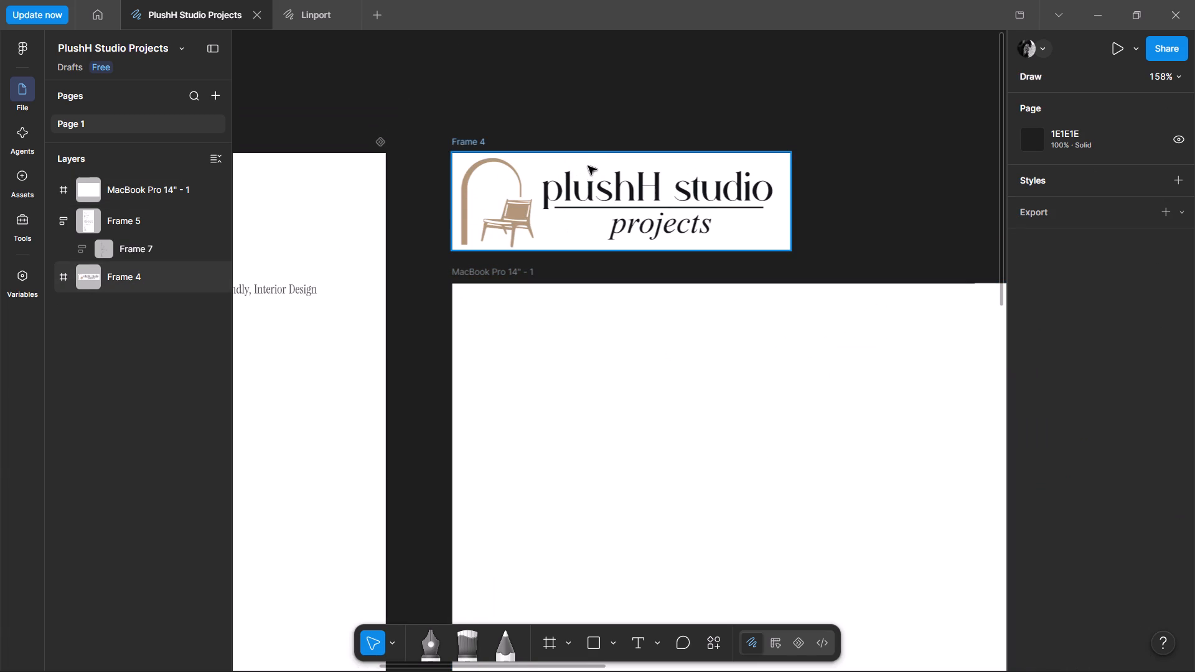
click(588, 166)
click(563, 117)
ctrl+scroll(540, 136, up, 6)
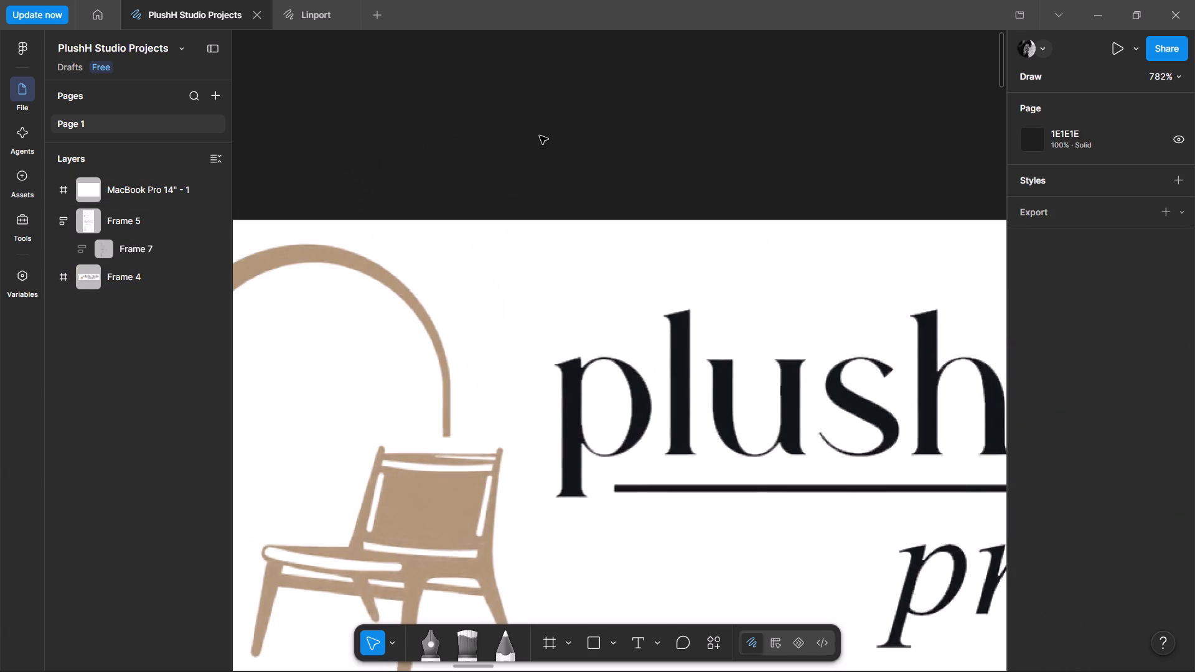
scroll(540, 136, down, 3)
ctrl+scroll(613, 265, down, 3)
middle_drag(667, 360, 606, 338)
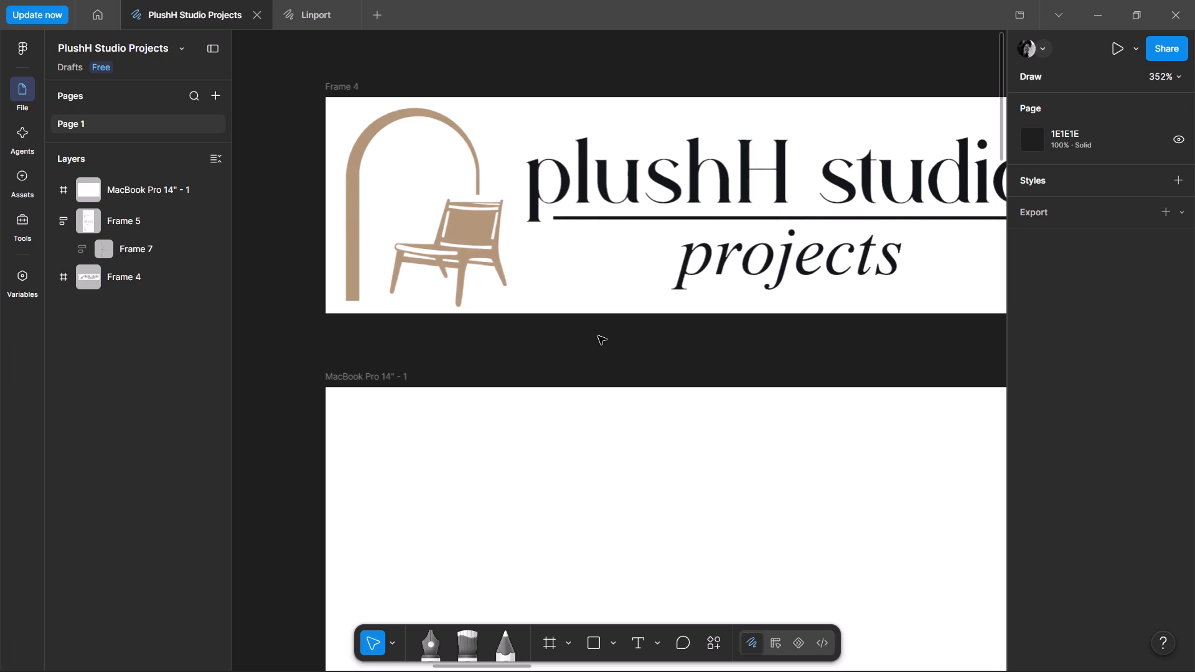
key(alt+Tab)
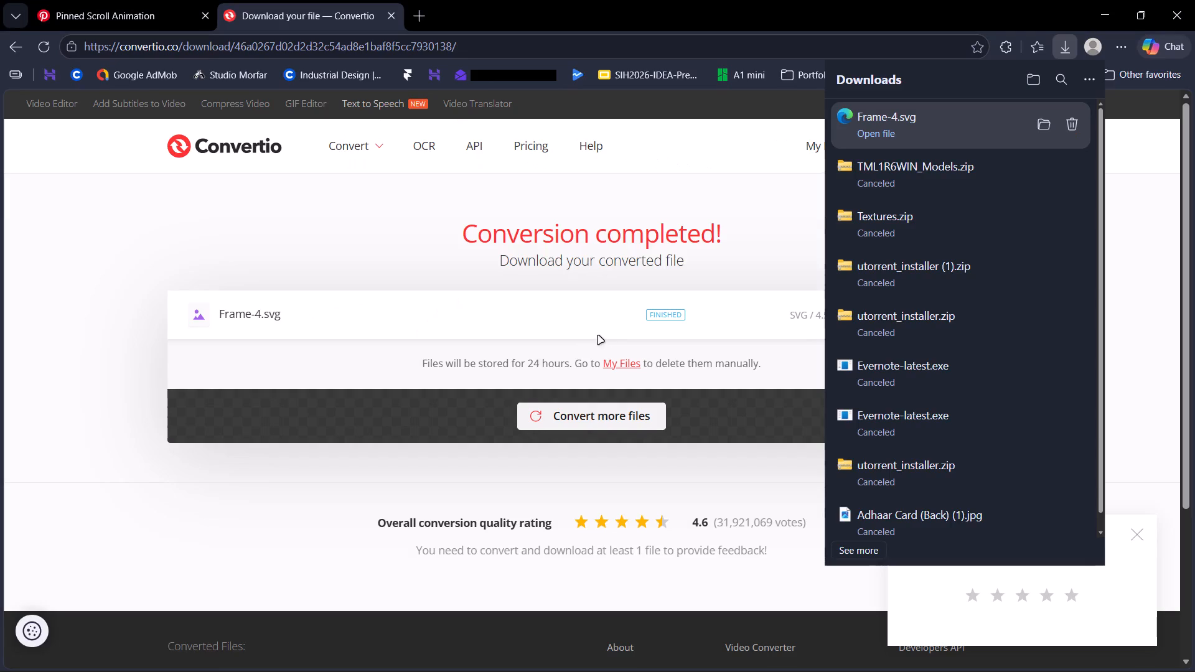
key(alt+Tab)
Examine the website brief in Frame 5, including the Categories, Blogs, About and Contacts sections.
ctrl+scroll(598, 336, down, 6)
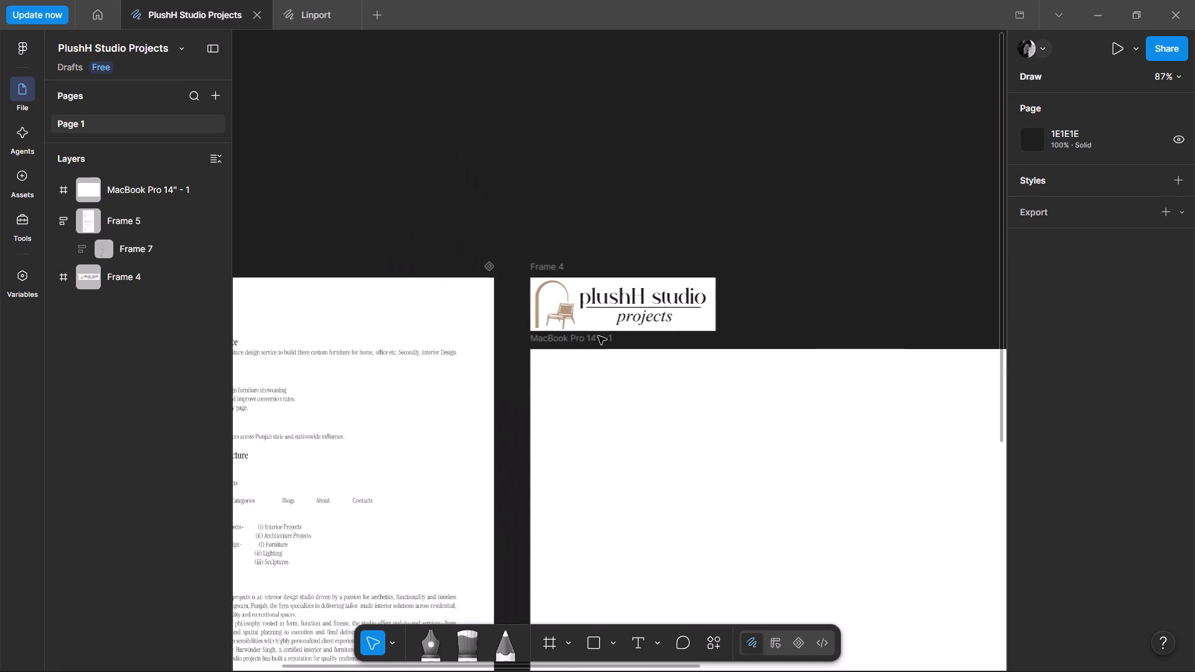
scroll(598, 336, down, 1)
middle_drag(528, 379, 840, 211)
ctrl+scroll(459, 345, up, 4)
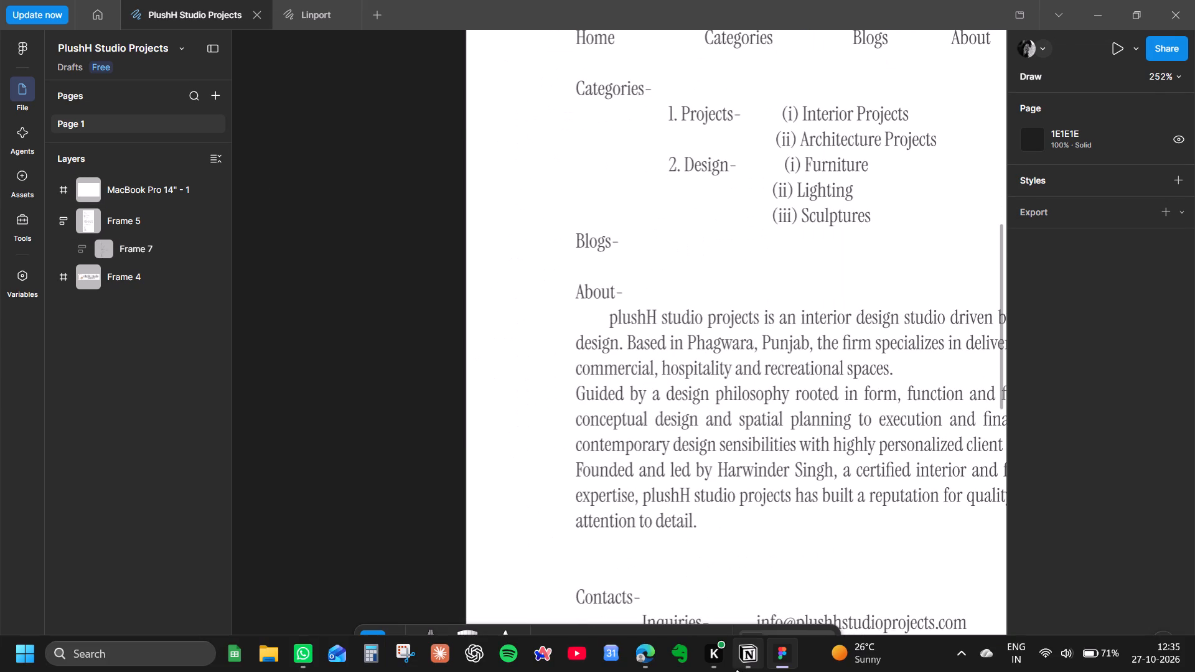
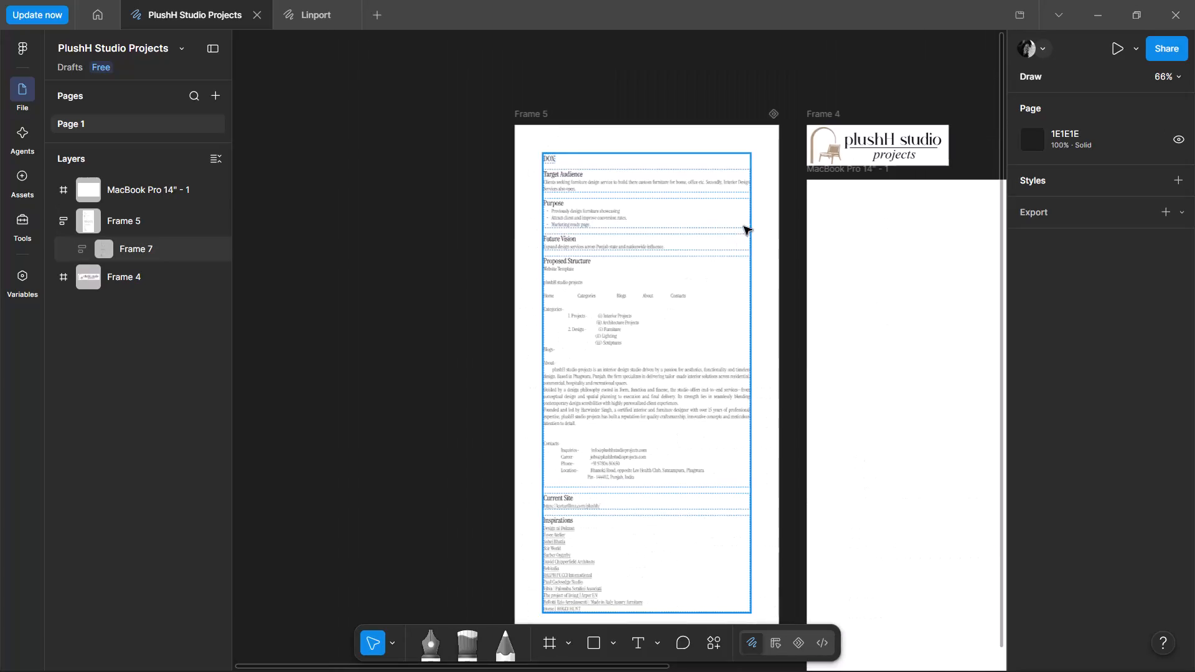
Examine the website brief in Frame 5, from Target Audience through Proposed Structure, Categories and About.
ctrl+scroll(701, 83, up, 3)
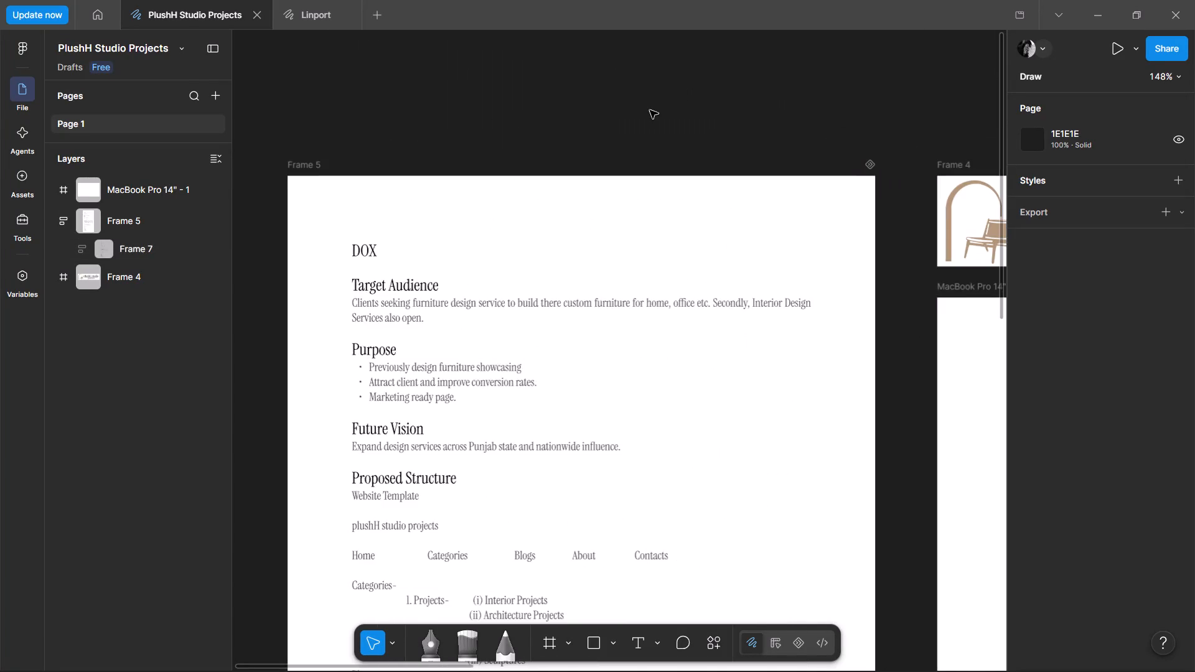
scroll(650, 110, down, 2)
middle_drag(915, 414, 919, 292)
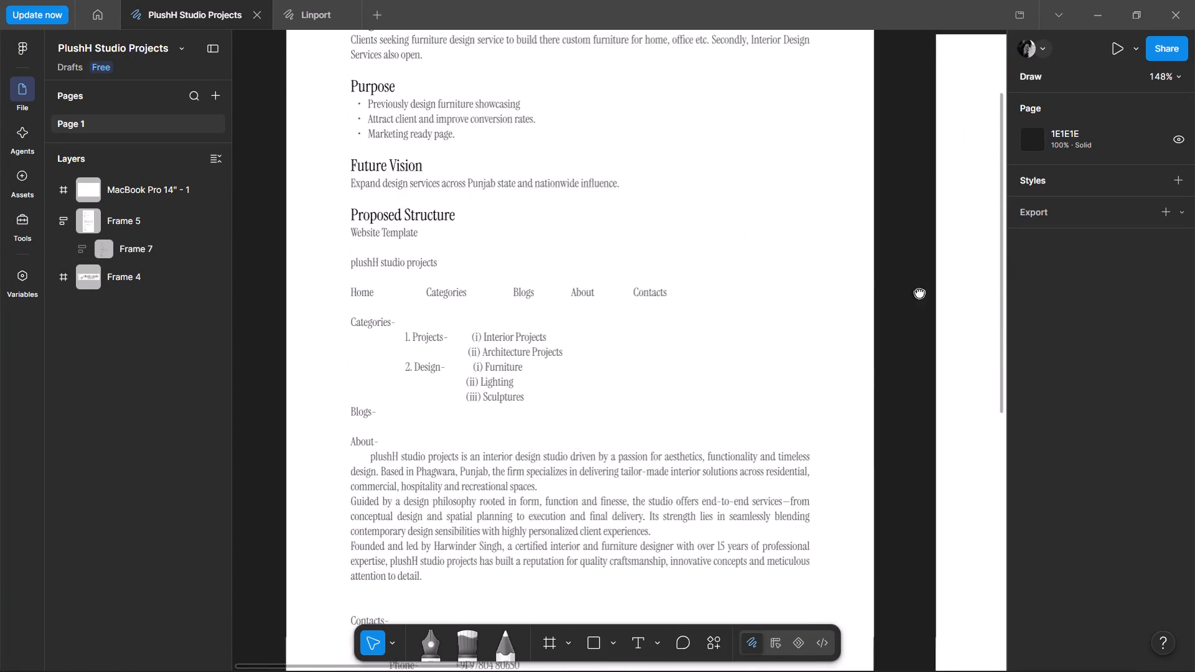
middle_drag(919, 292, 931, 240)
ctrl+scroll(587, 414, up, 2)
middle_drag(512, 546, 376, 526)
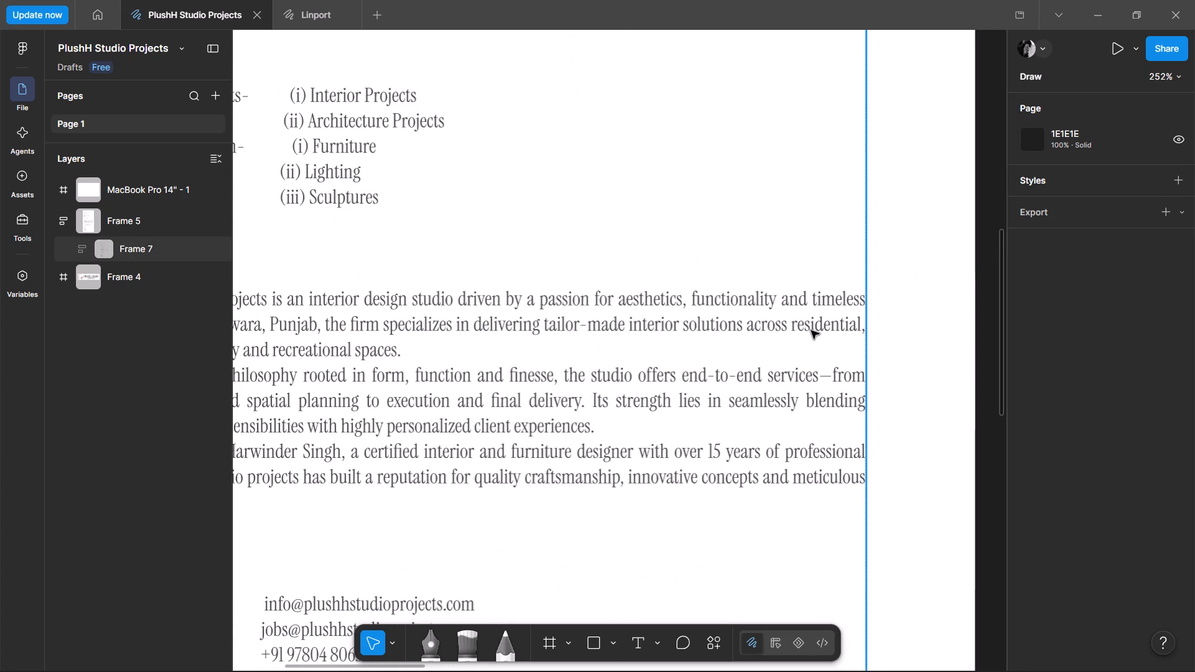
Draw a grey rectangle about 756 × 220 near the top of the MacBook Pro 14" frame.
middle_drag(810, 332, 220, 637)
ctrl+scroll(680, 223, down, 4)
middle_drag(748, 216, 498, 258)
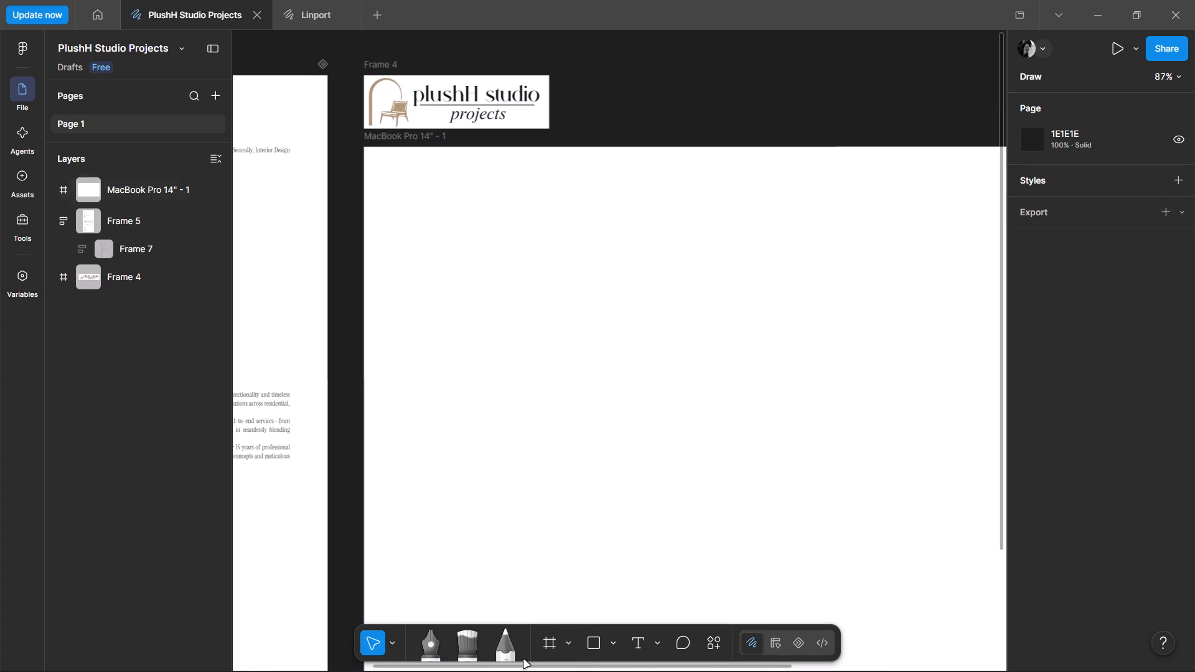
click(593, 649)
drag(462, 208, 967, 319)
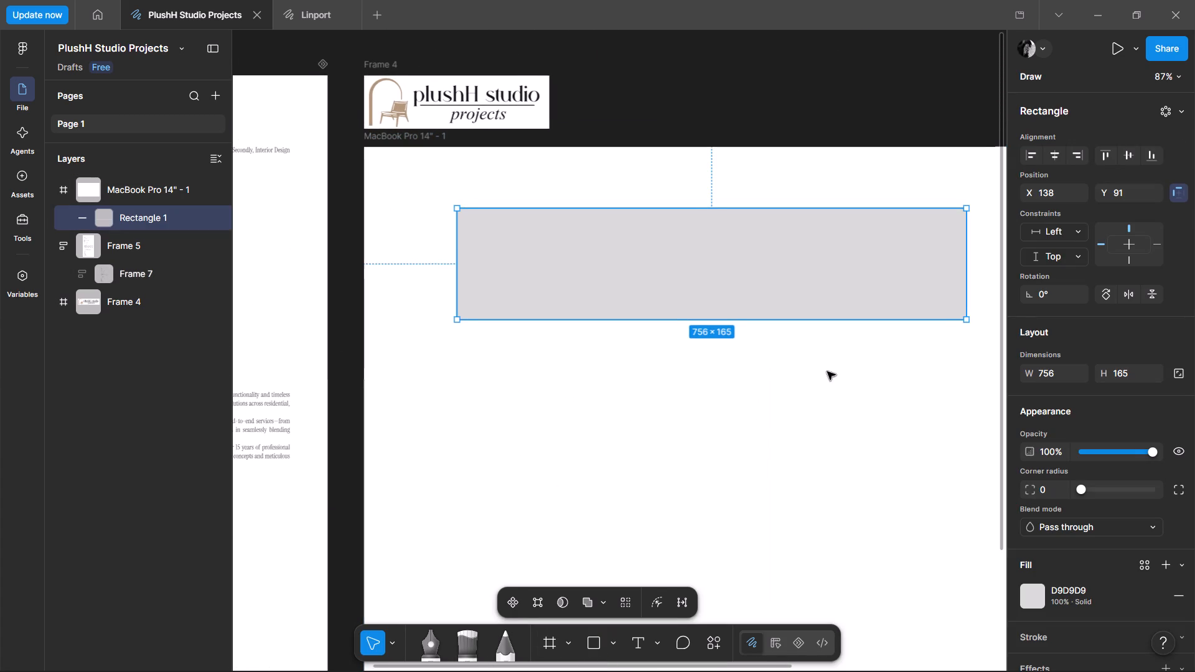
middle_drag(785, 366, 680, 350)
drag(494, 198, 373, 155)
Place the rectangle at X 0, Y 0 in the MacBook Pro 14" frame and widen it to 1512 as a full-width band.
middle_drag(529, 293, 596, 307)
drag(545, 246, 400, 203)
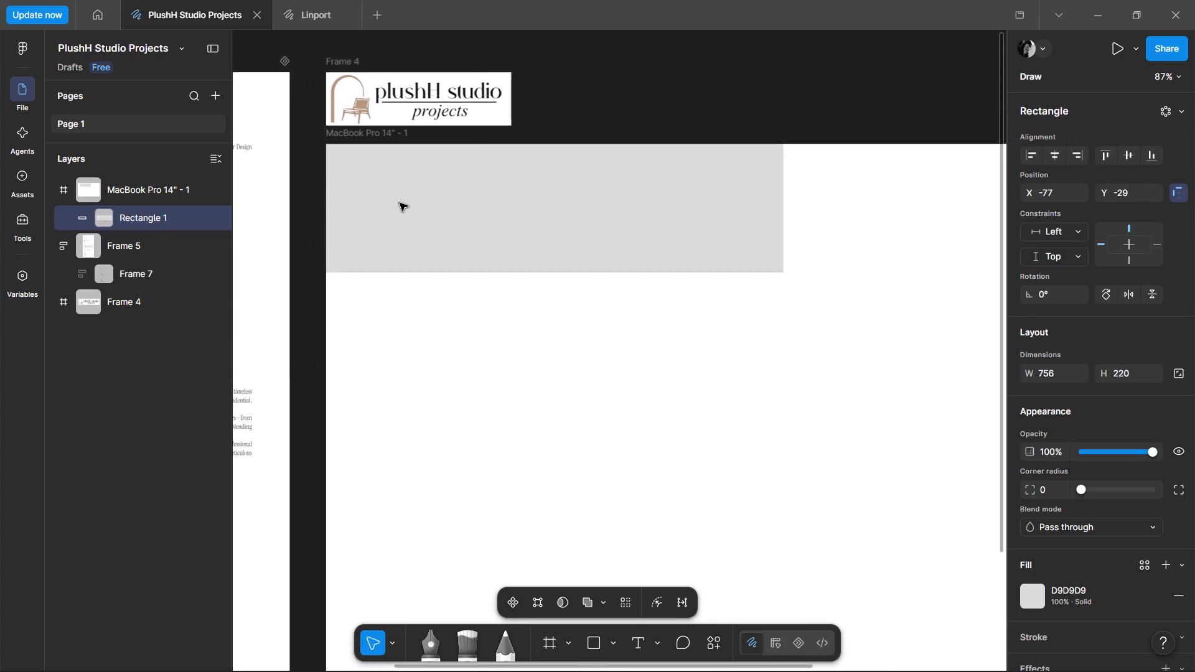
drag(400, 203, 455, 220)
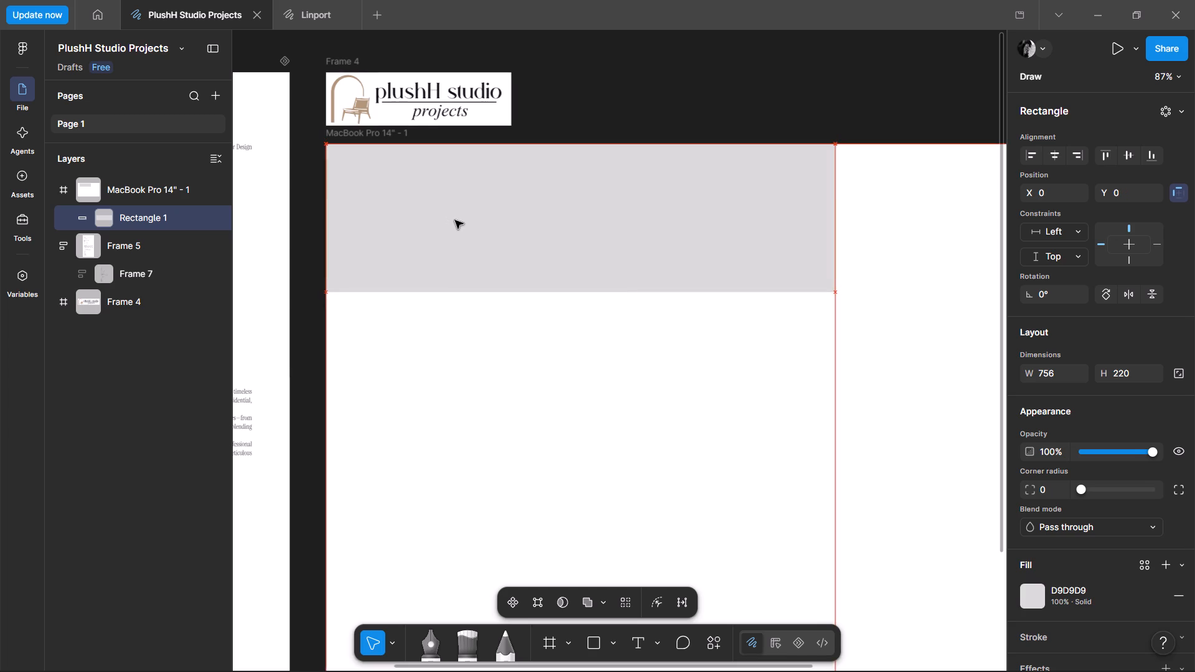
drag(455, 220, 455, 222)
ctrl+scroll(446, 226, down, 1)
click(738, 204)
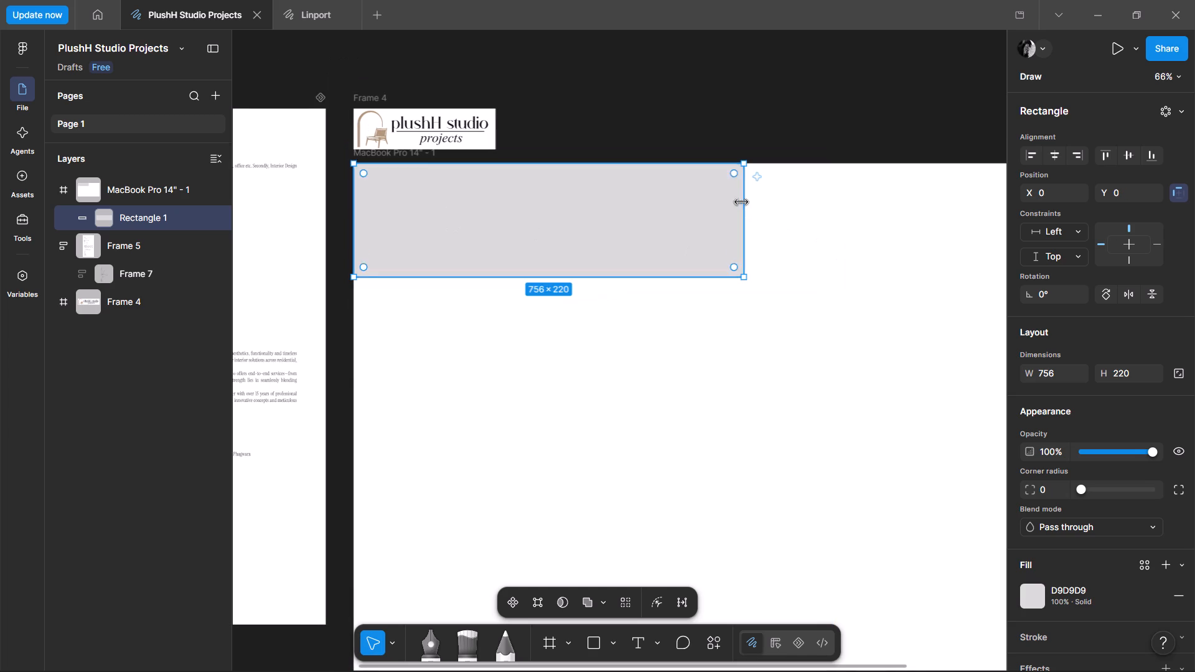
drag(744, 202, 843, 213)
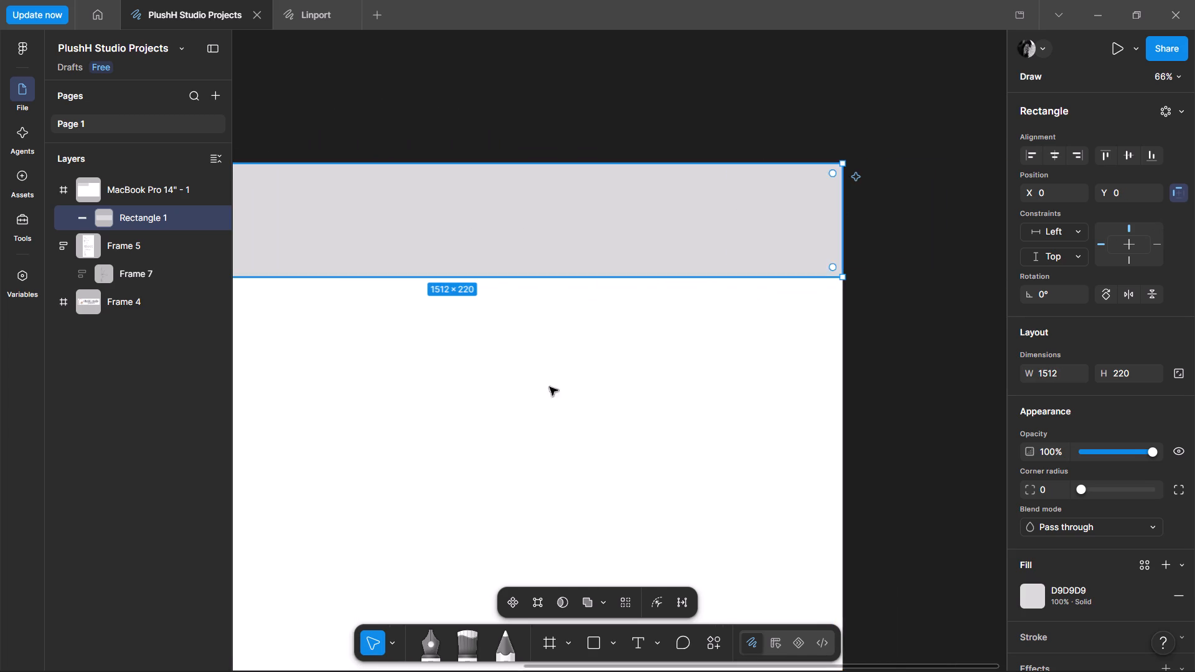
middle_drag(527, 393, 639, 396)
click(655, 391)
Duplicate the DOX heading from Frame 5 and place the copy beyond the MacBook Pro 14" frame's right edge at about X 2123, Y -158.
middle_drag(693, 337, 840, 297)
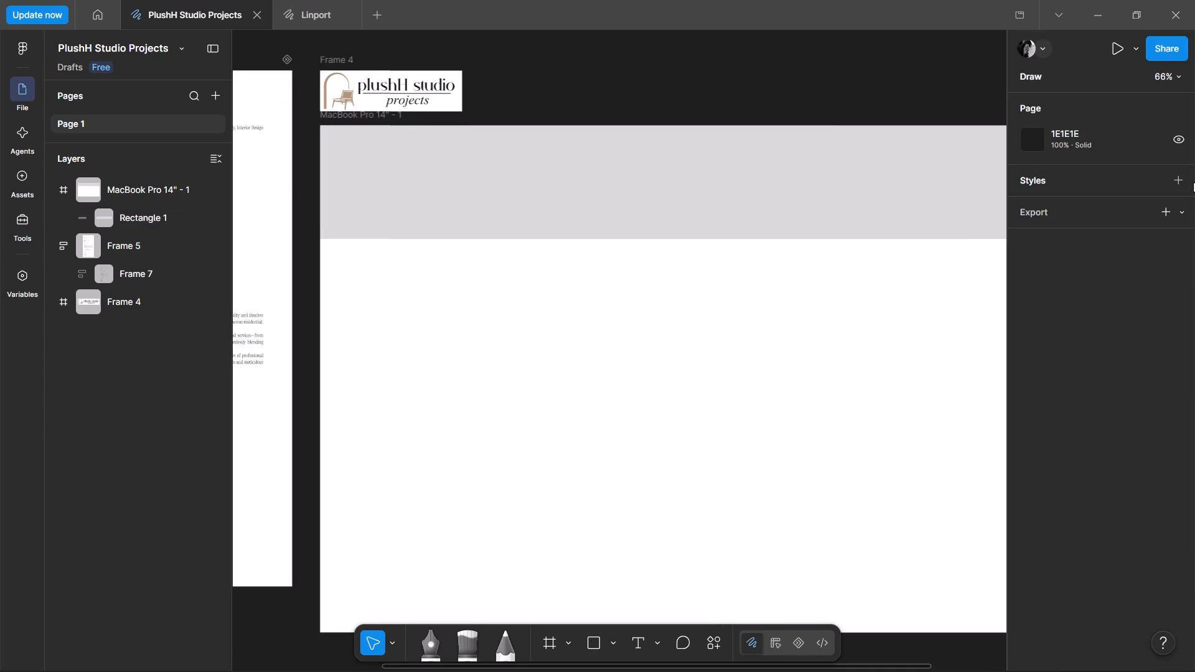
middle_drag(825, 329, 1194, 342)
middle_drag(568, 316, 600, 324)
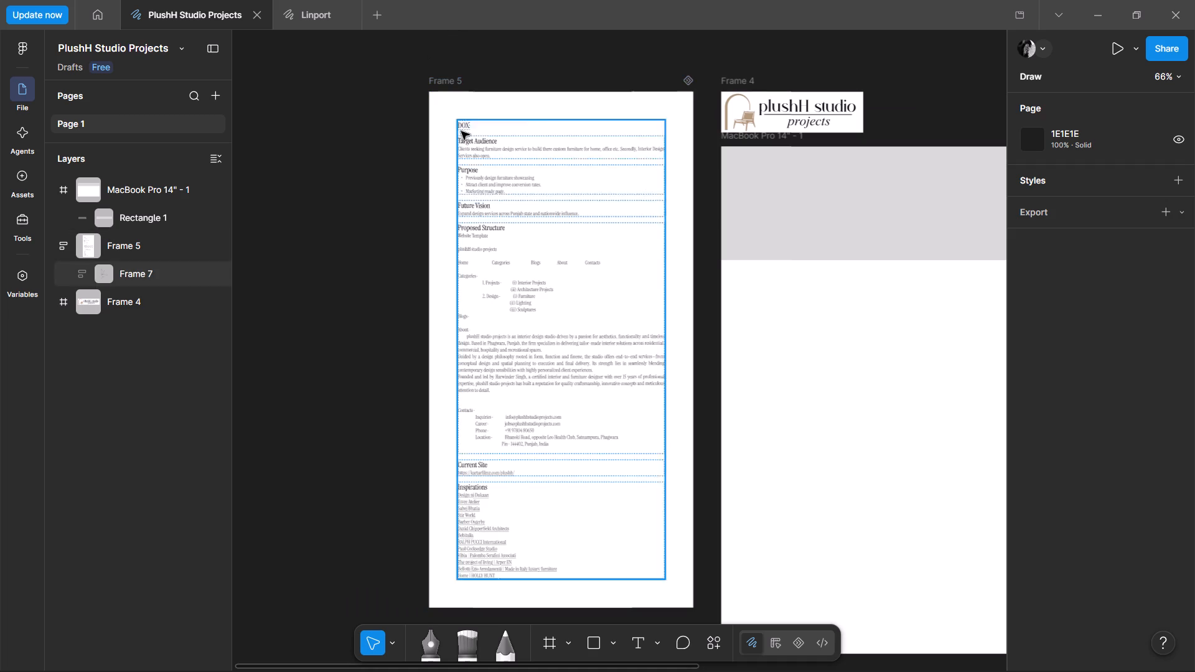
ctrl+click(462, 130)
key(ctrl+c)
key(ctrl+v)
ctrl+scroll(474, 124, up, 2)
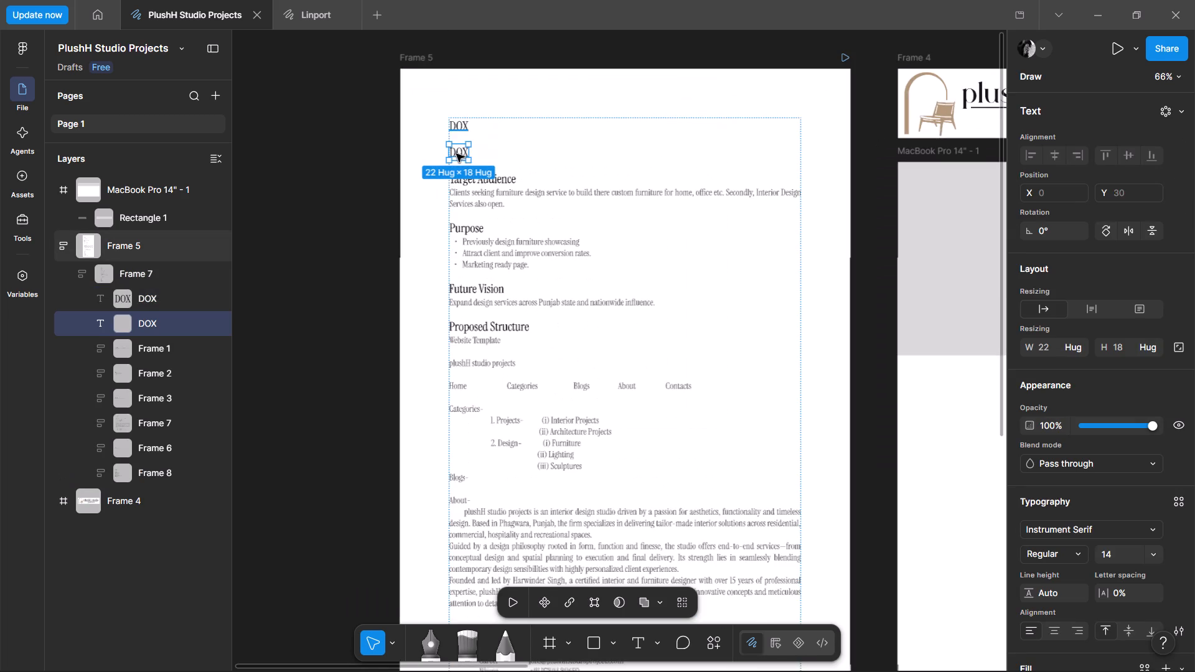
drag(456, 155, 1194, 120)
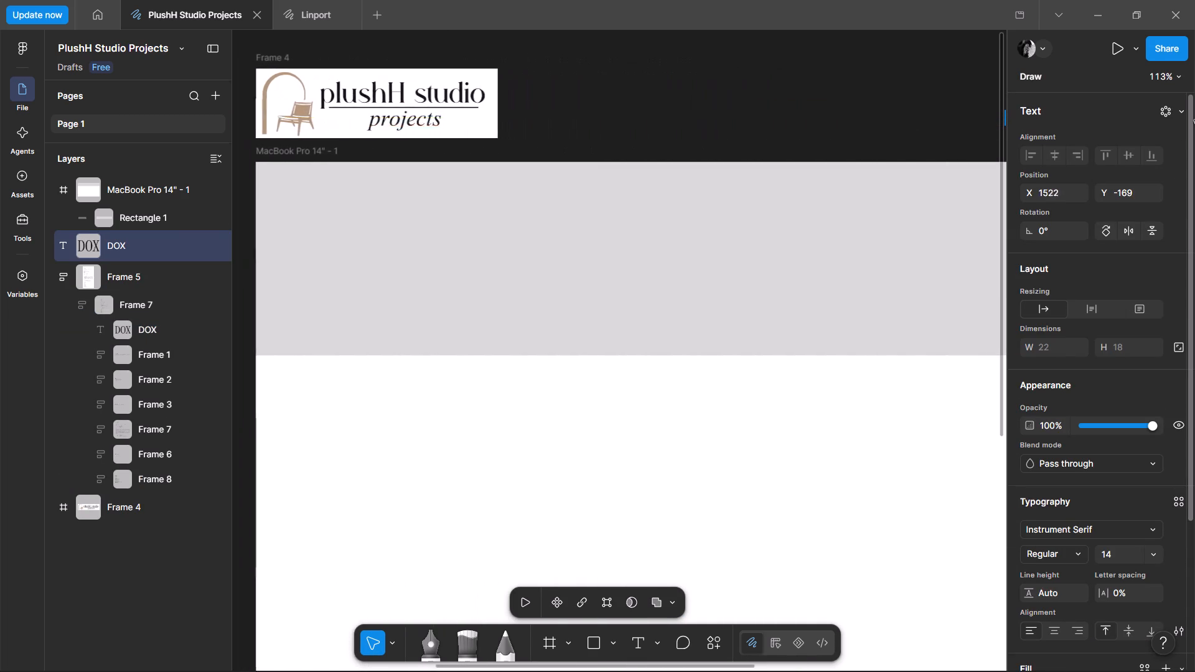
drag(1194, 120, 1189, 123)
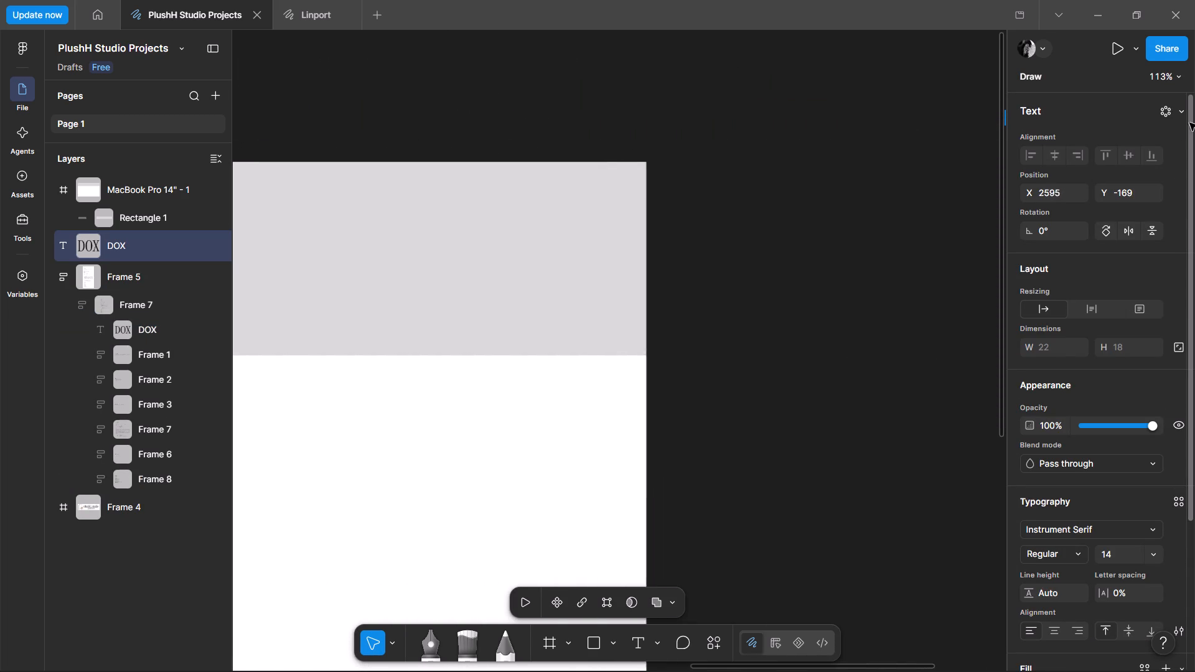
drag(1189, 123, 695, 129)
Replace the copied heading's text with "Moodboard" and set its font size to 40.
double_click(695, 128)
key(m)
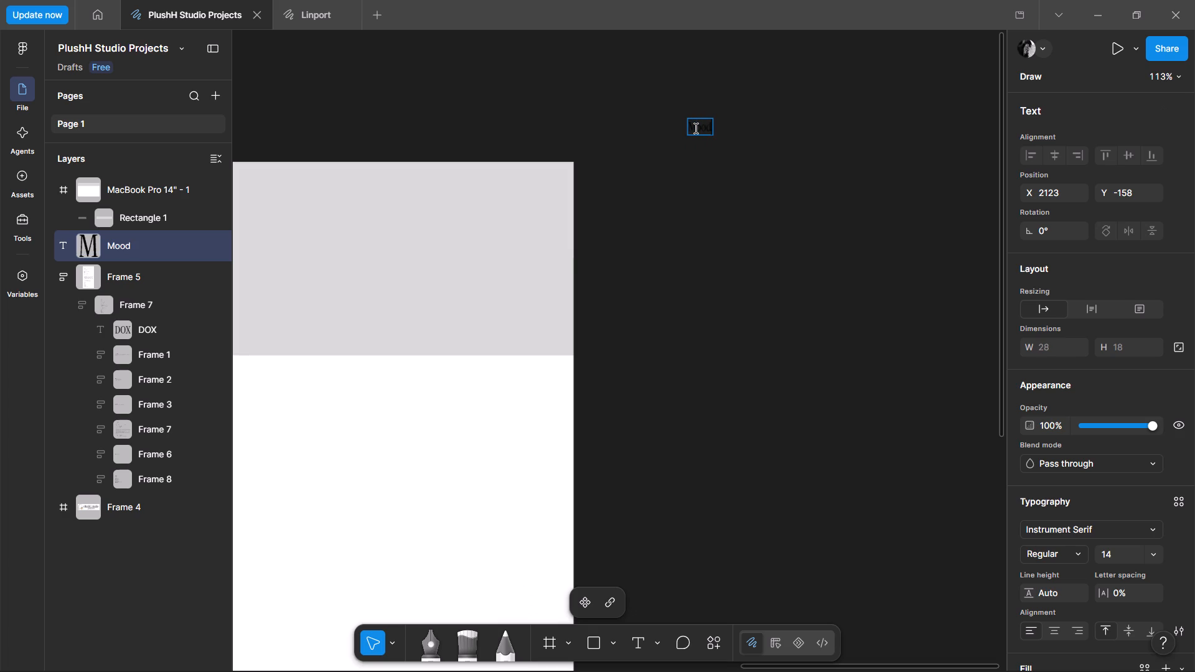
click(858, 342)
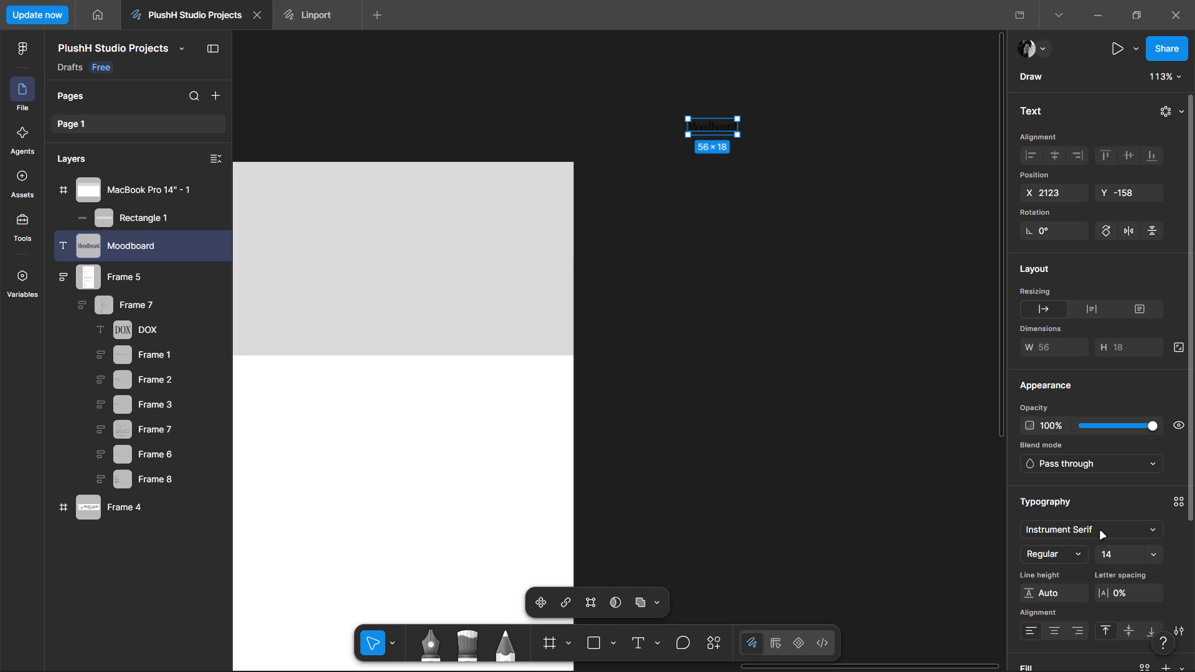
click(1148, 549)
click(1150, 549)
Set the Moodboard heading's fill colour to white, FFFFFF.
scroll(1100, 597, down, 2)
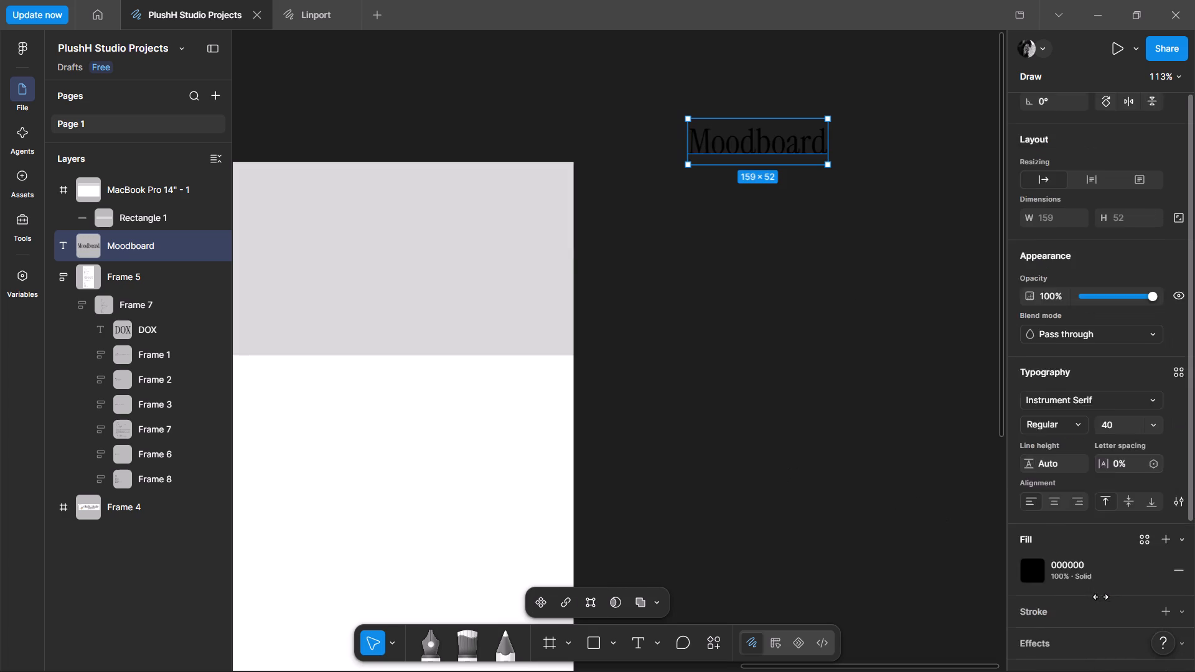
click(1069, 508)
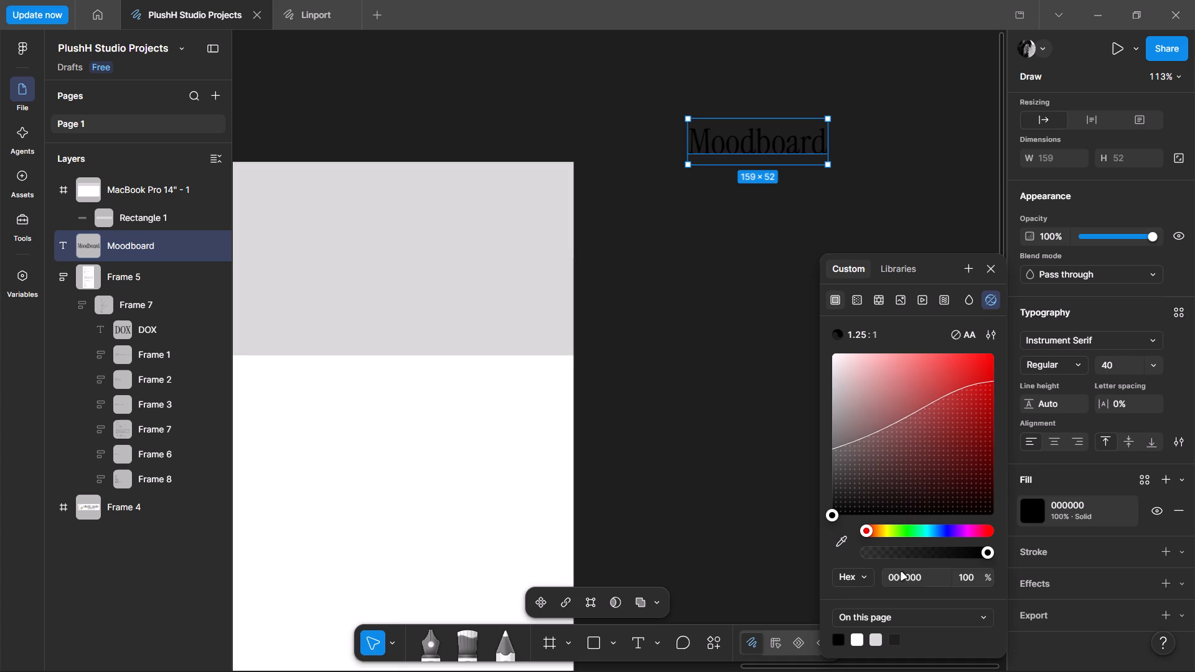
click(901, 572)
key(f)
key(Return)
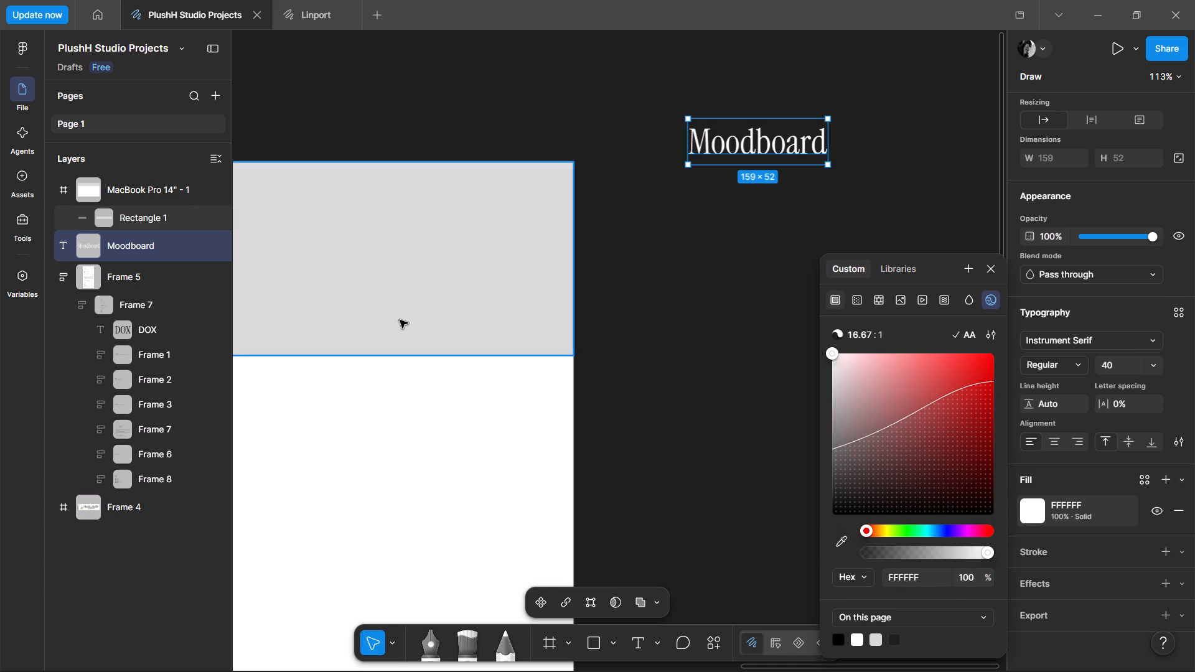
Set the Moodboard heading's font size to 96.
click(1150, 362)
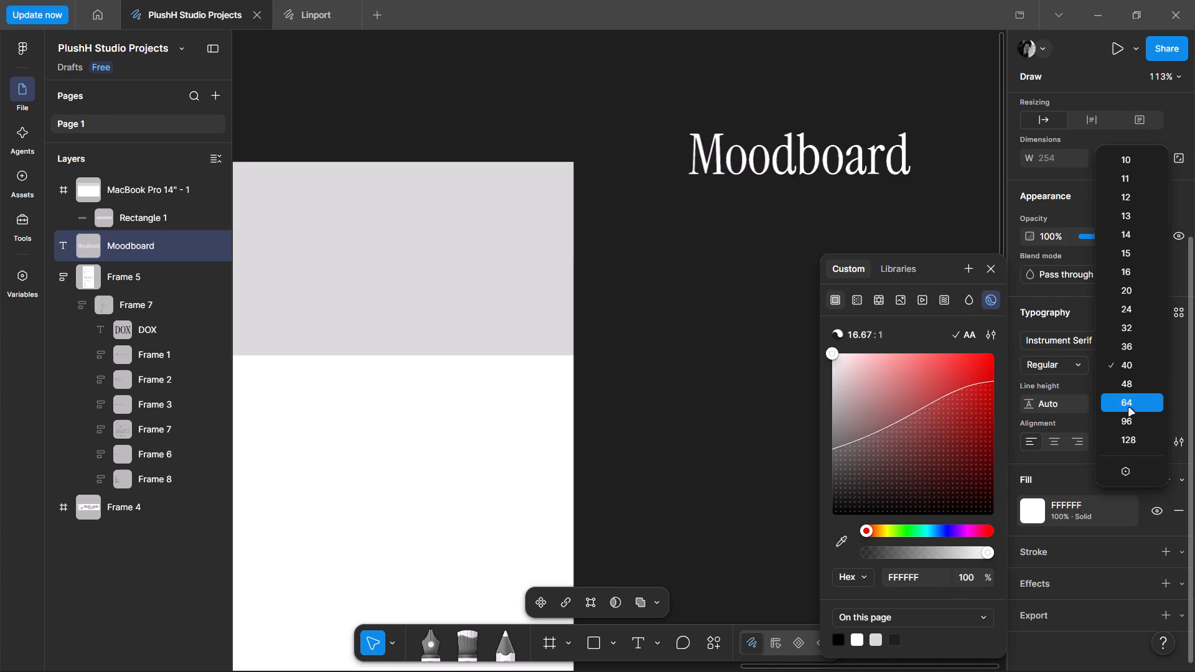
click(1129, 417)
ctrl+scroll(698, 238, down, 5)
click(685, 276)
Move the Moodboard heading closer to the MacBook Pro 14" frame's upper right corner, at about X 2047, Y -109.
ctrl+scroll(705, 261, down, 3)
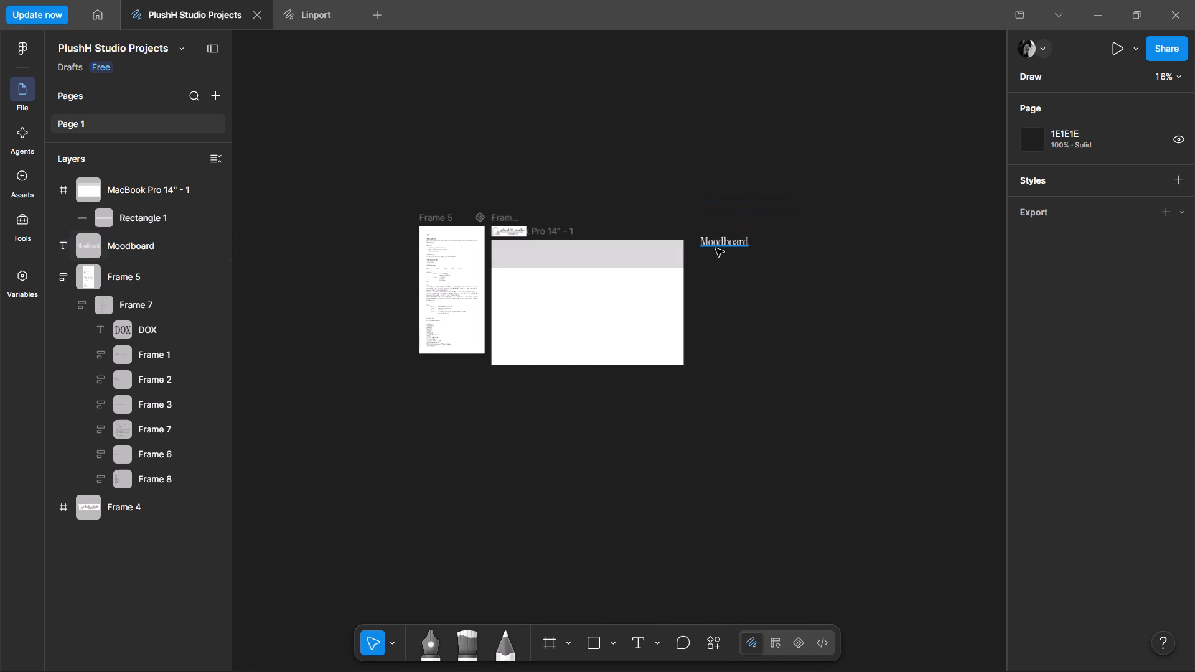
drag(716, 248, 688, 264)
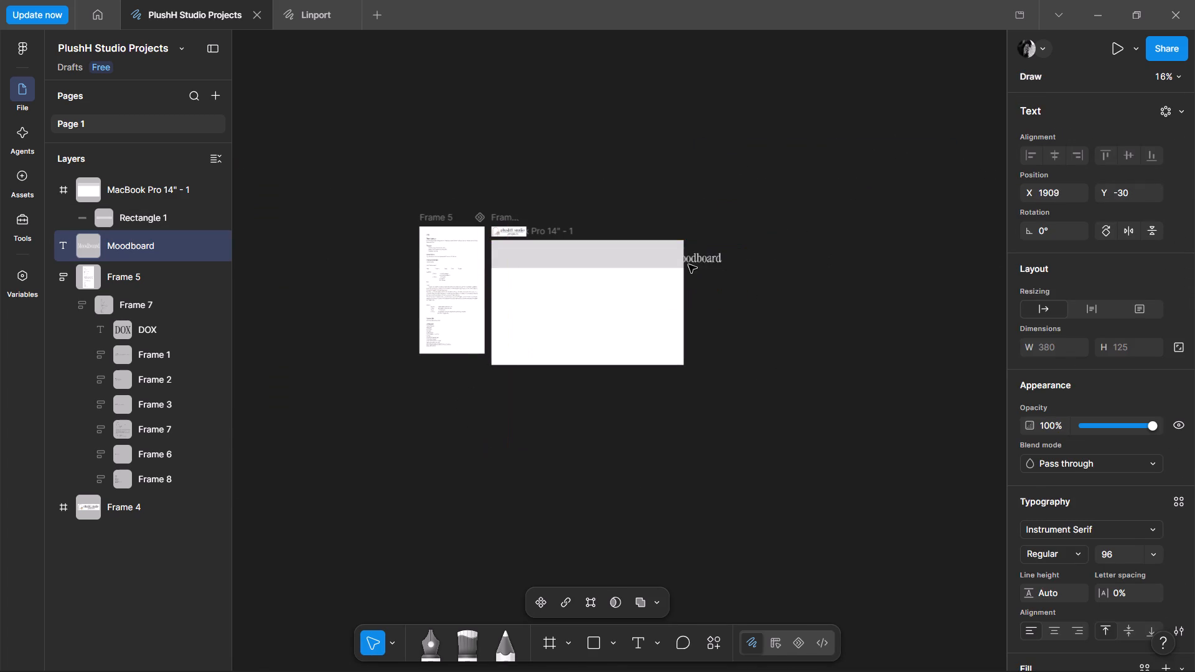
drag(688, 264, 710, 255)
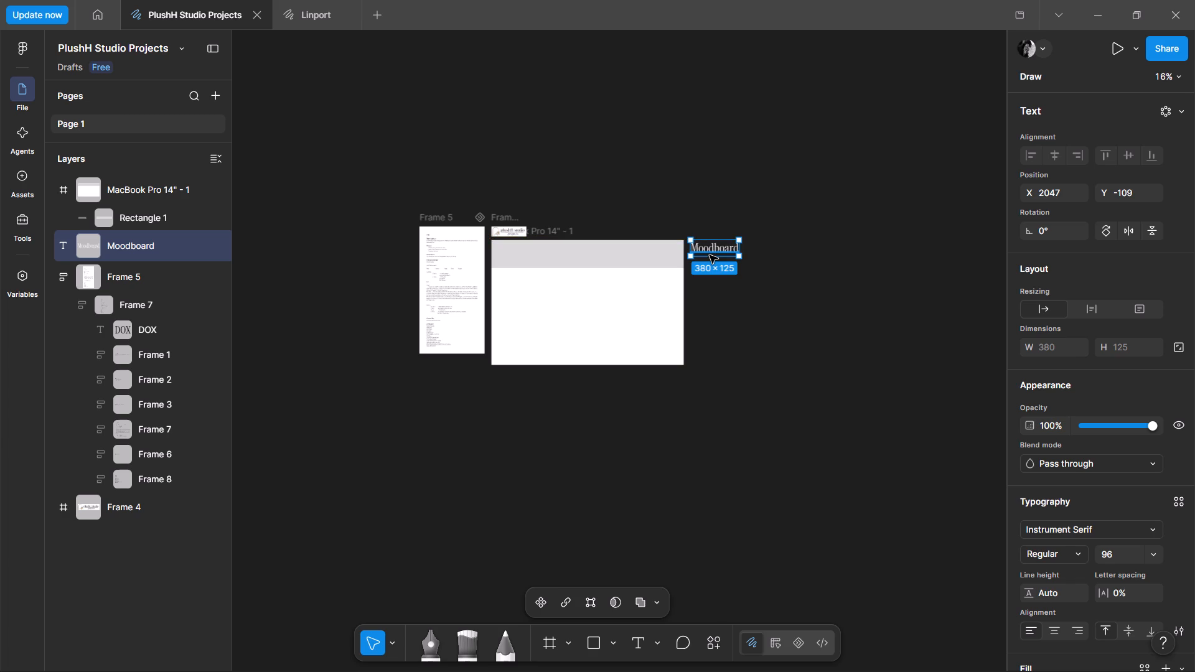
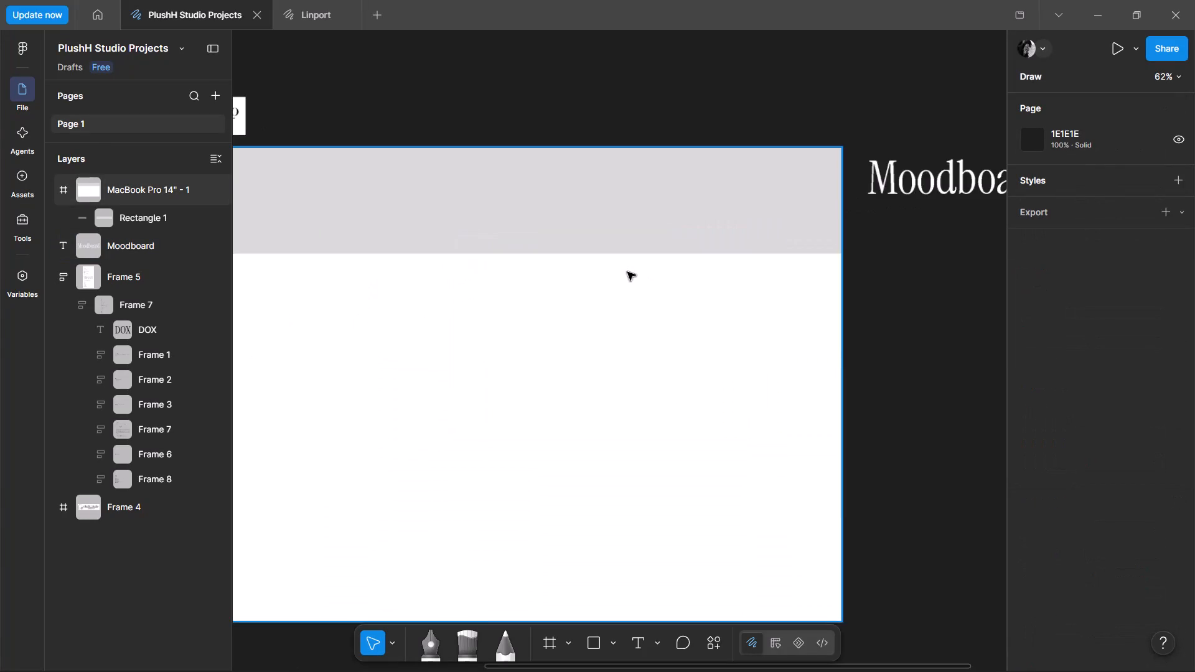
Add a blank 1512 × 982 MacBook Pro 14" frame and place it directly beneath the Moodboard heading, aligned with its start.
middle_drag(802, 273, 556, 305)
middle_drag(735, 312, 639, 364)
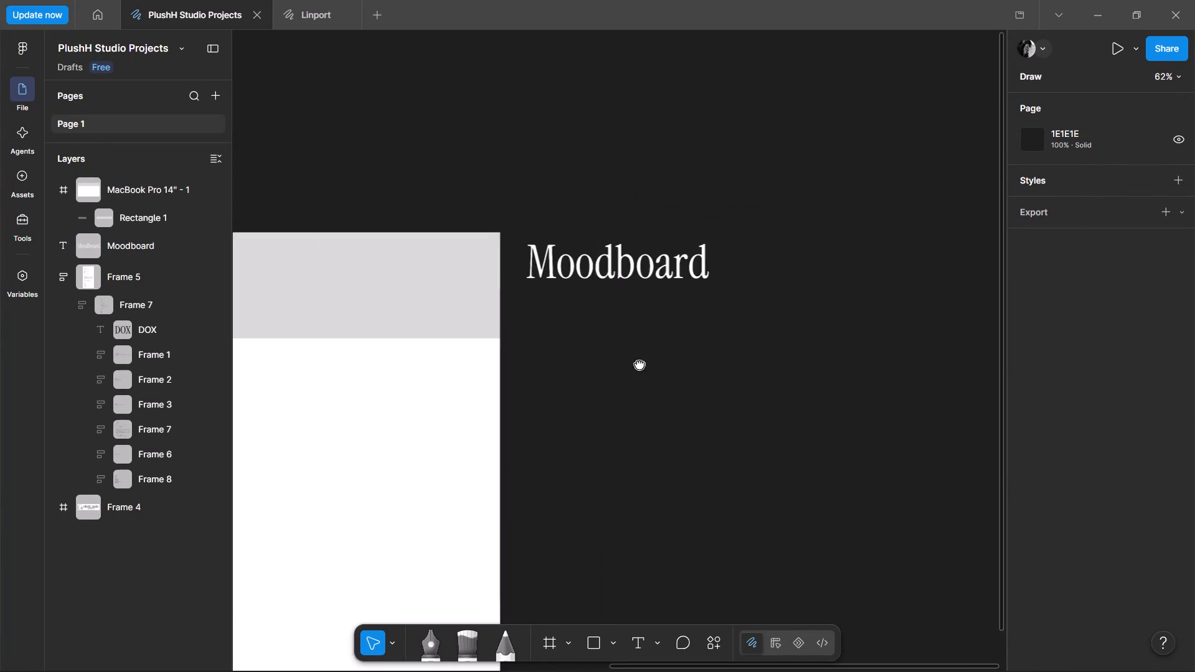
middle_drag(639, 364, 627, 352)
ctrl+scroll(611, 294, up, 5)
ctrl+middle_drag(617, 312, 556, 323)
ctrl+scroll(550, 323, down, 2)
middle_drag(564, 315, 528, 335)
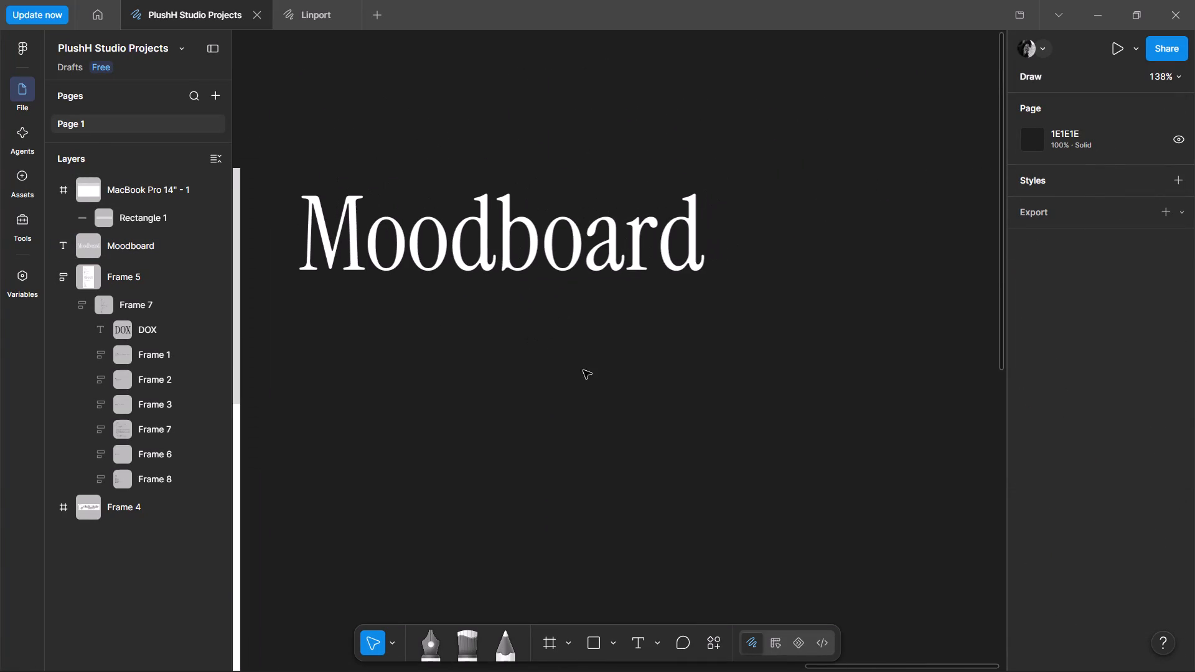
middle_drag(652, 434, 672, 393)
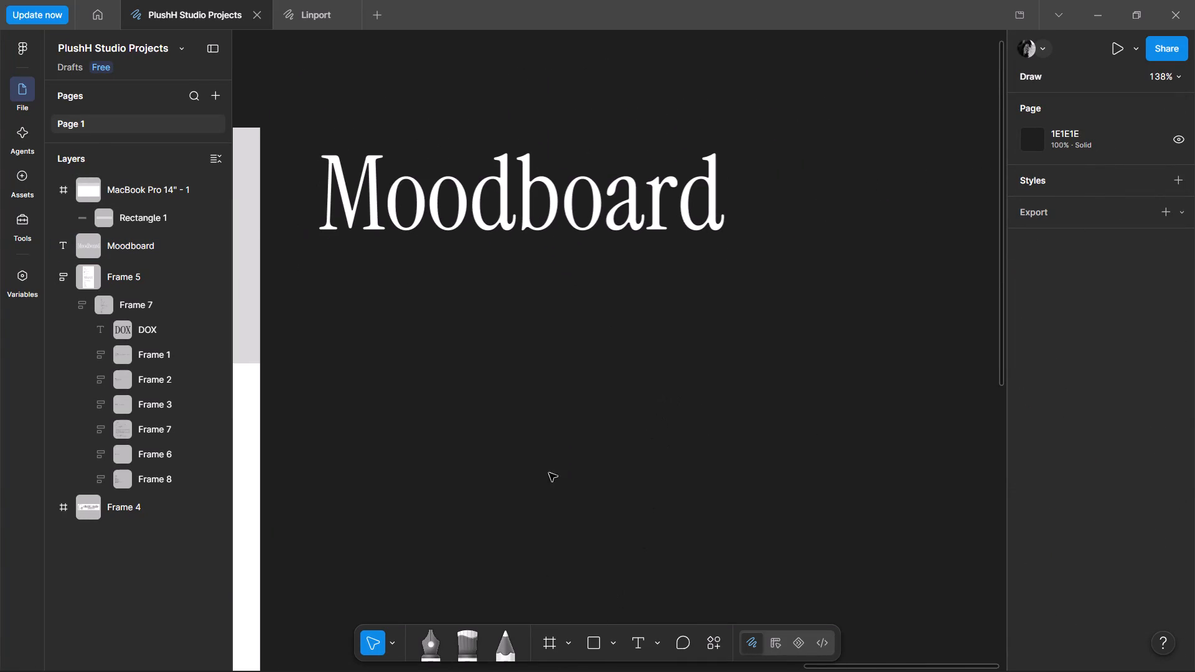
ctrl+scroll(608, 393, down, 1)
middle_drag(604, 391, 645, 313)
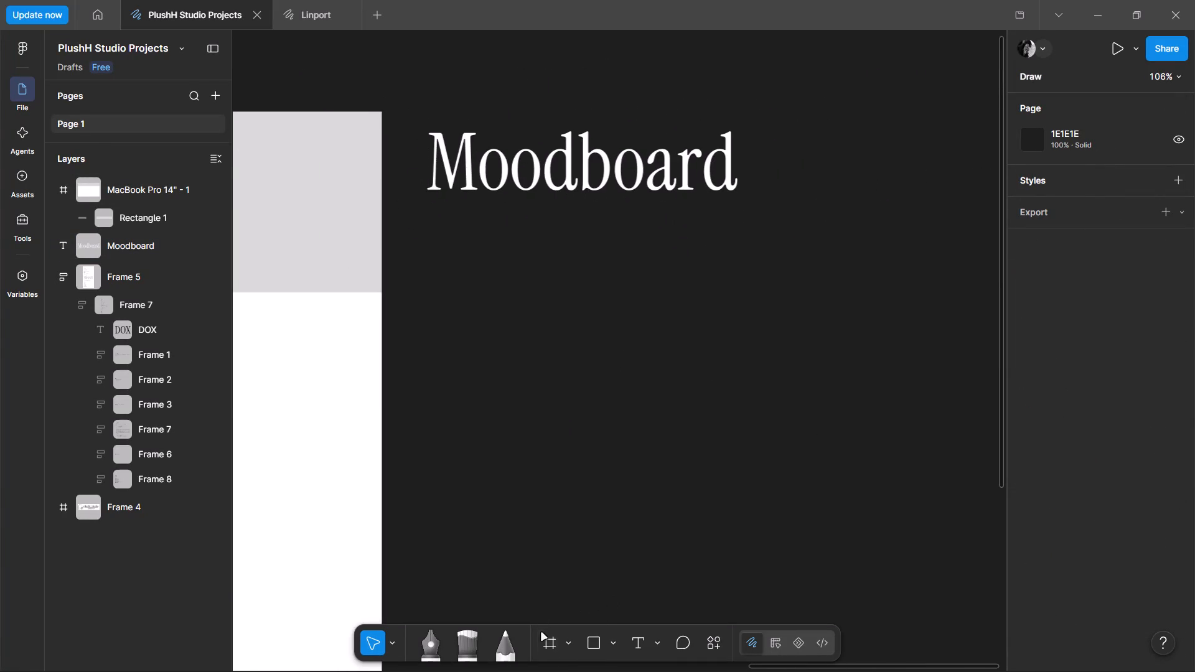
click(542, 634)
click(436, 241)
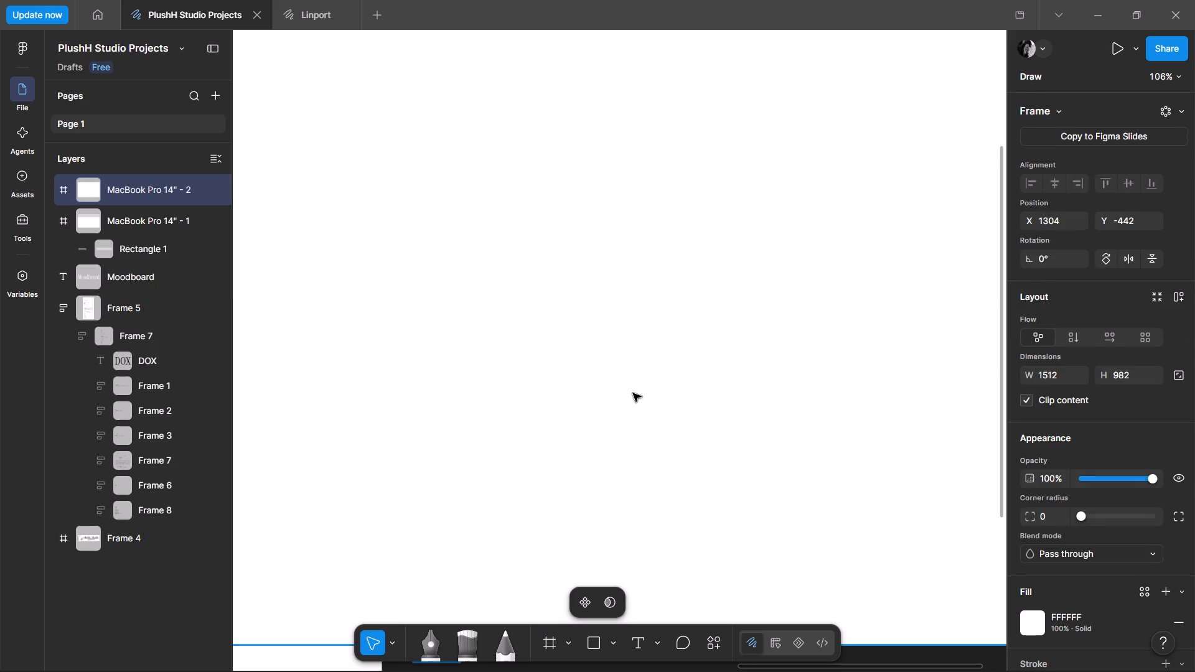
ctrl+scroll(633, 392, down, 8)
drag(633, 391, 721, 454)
Move the Moodboard heading and the blank frame together farther from the first MacBook Pro 14" frame, to about X 3000.
shift+click(627, 358)
drag(666, 421, 672, 404)
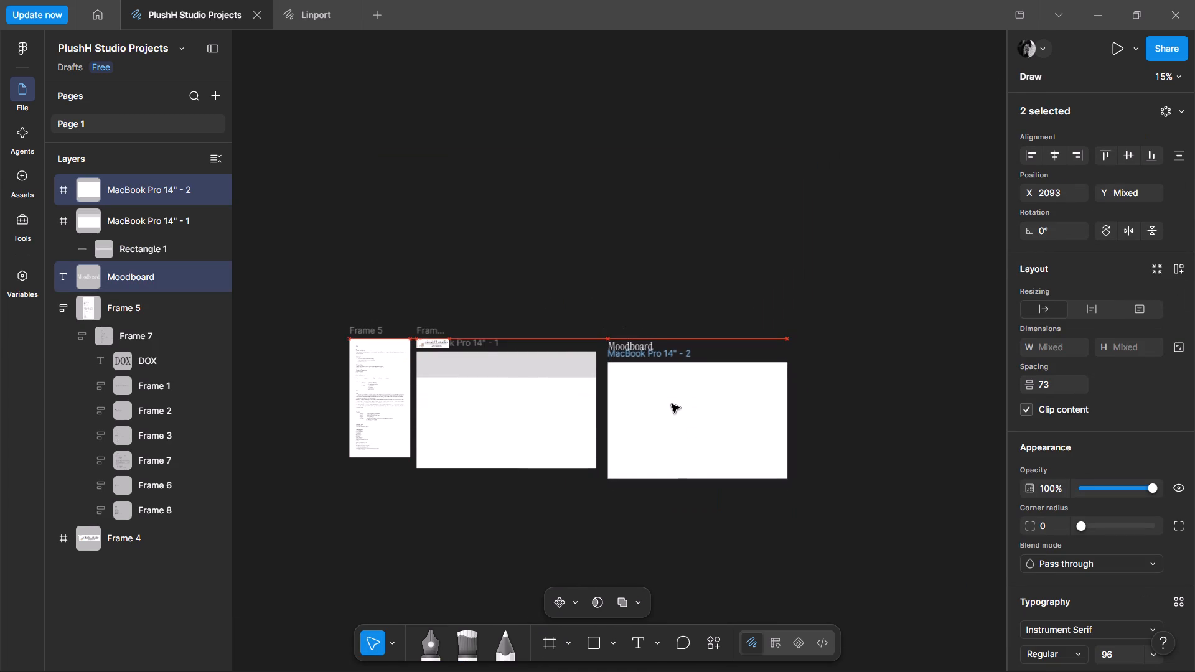
drag(672, 404, 603, 585)
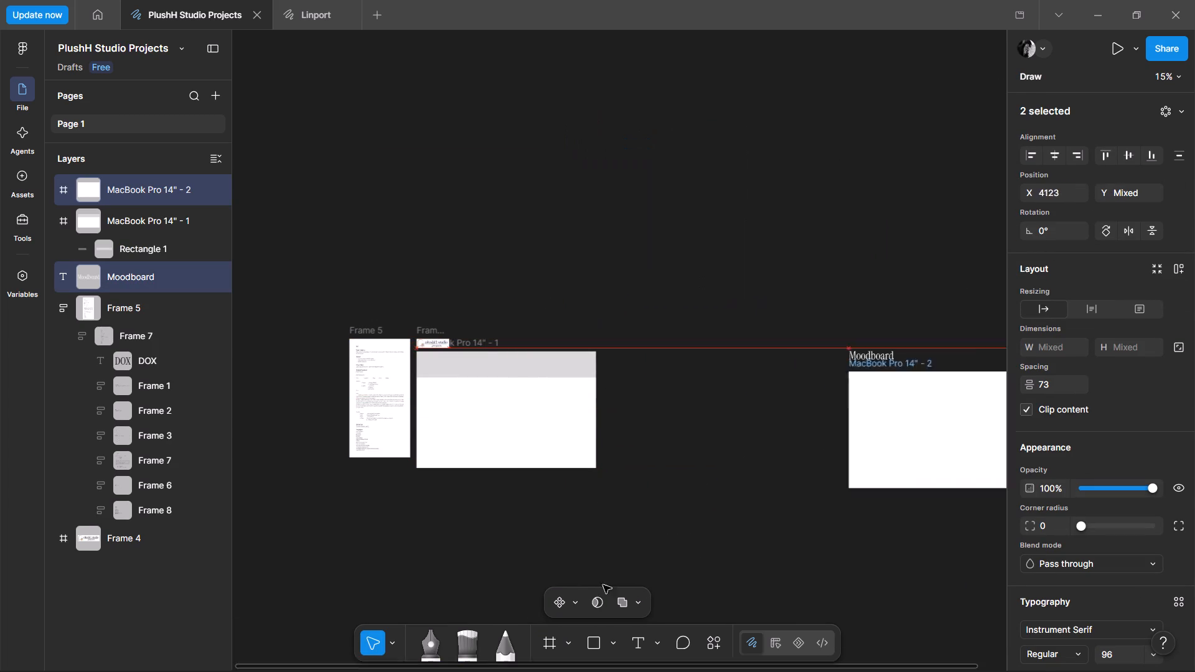
drag(603, 585, 768, 399)
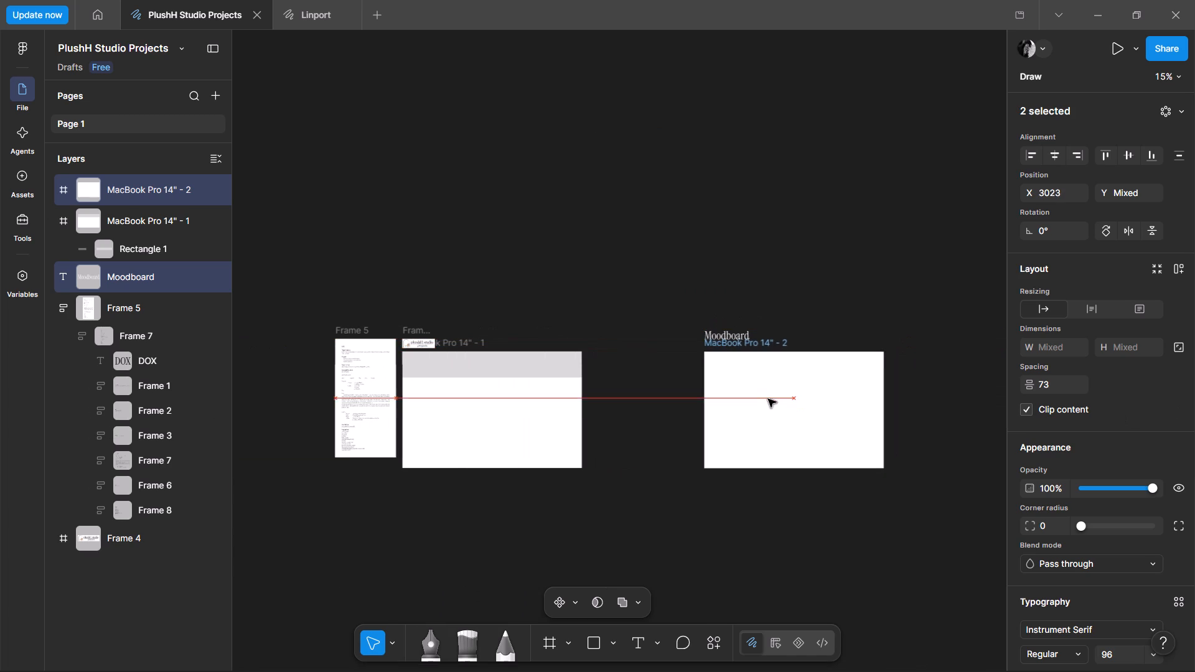
drag(768, 399, 757, 396)
click(825, 538)
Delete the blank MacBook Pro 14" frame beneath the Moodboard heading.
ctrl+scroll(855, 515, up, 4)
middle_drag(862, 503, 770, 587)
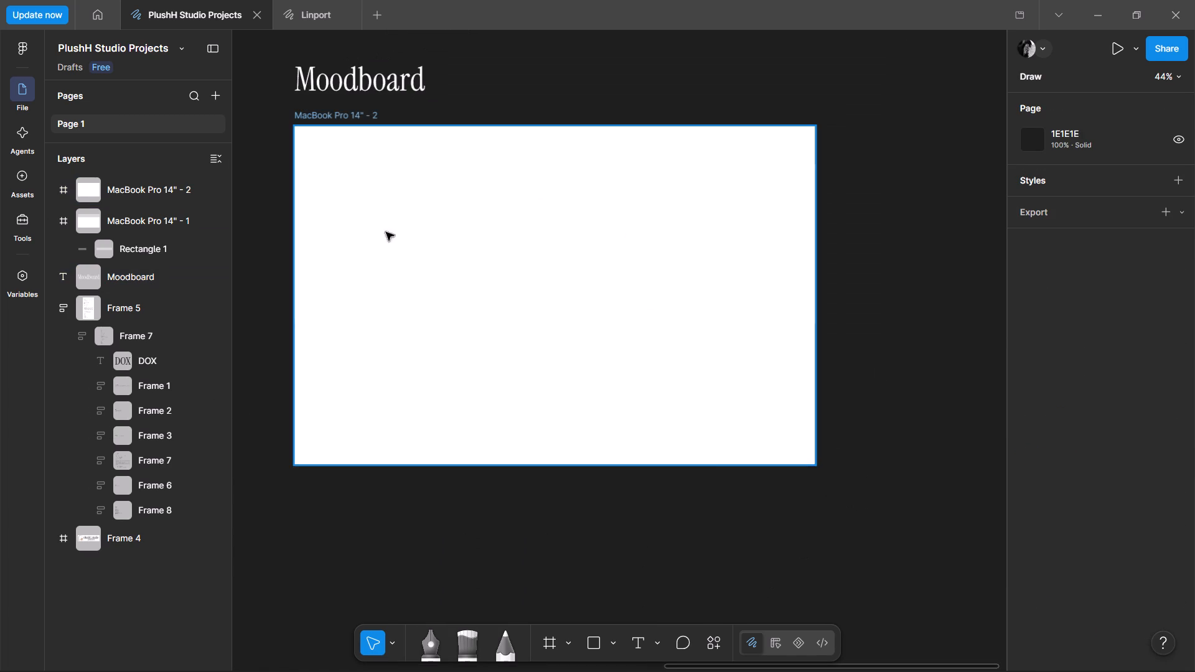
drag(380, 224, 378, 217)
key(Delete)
Bring up the overview of open windows to switch to another one.
key(super+Tab)
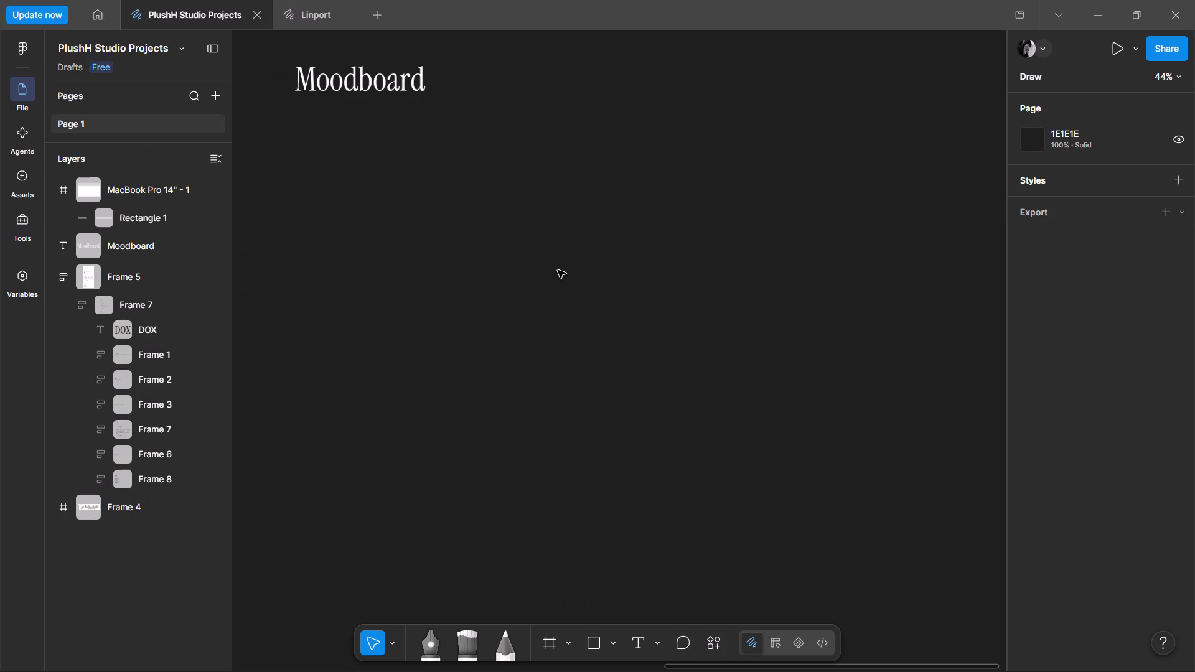
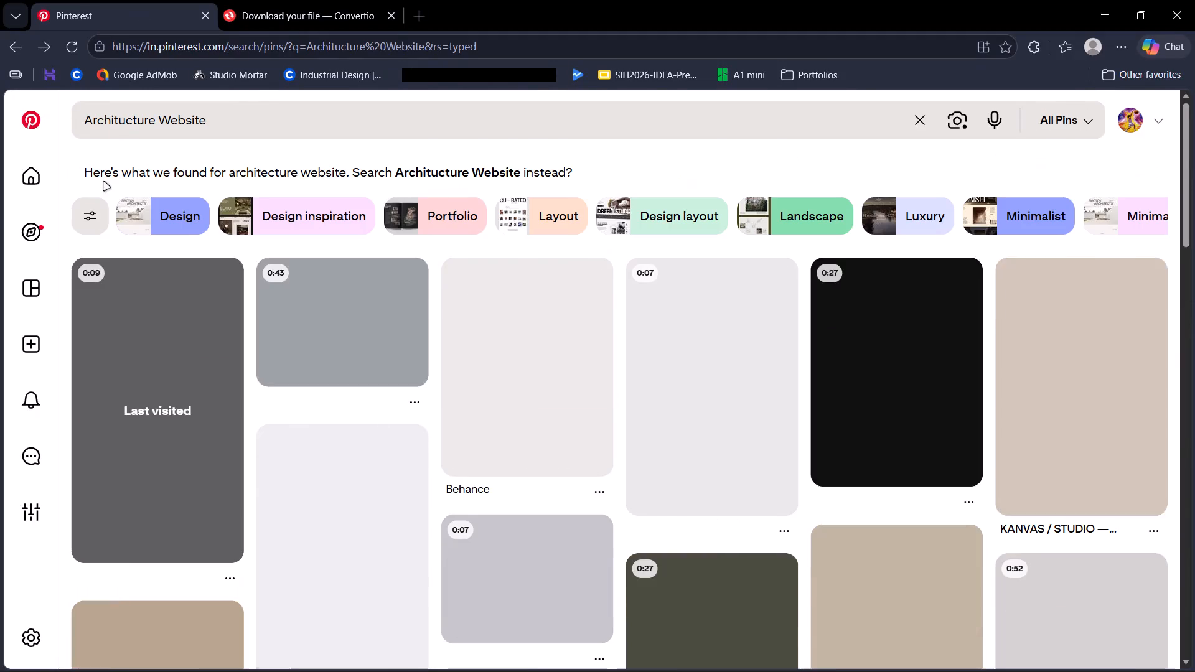
Look through the Pinterest results for architecture websites to find layout references for the moodboard.
scroll(104, 182, down, 2)
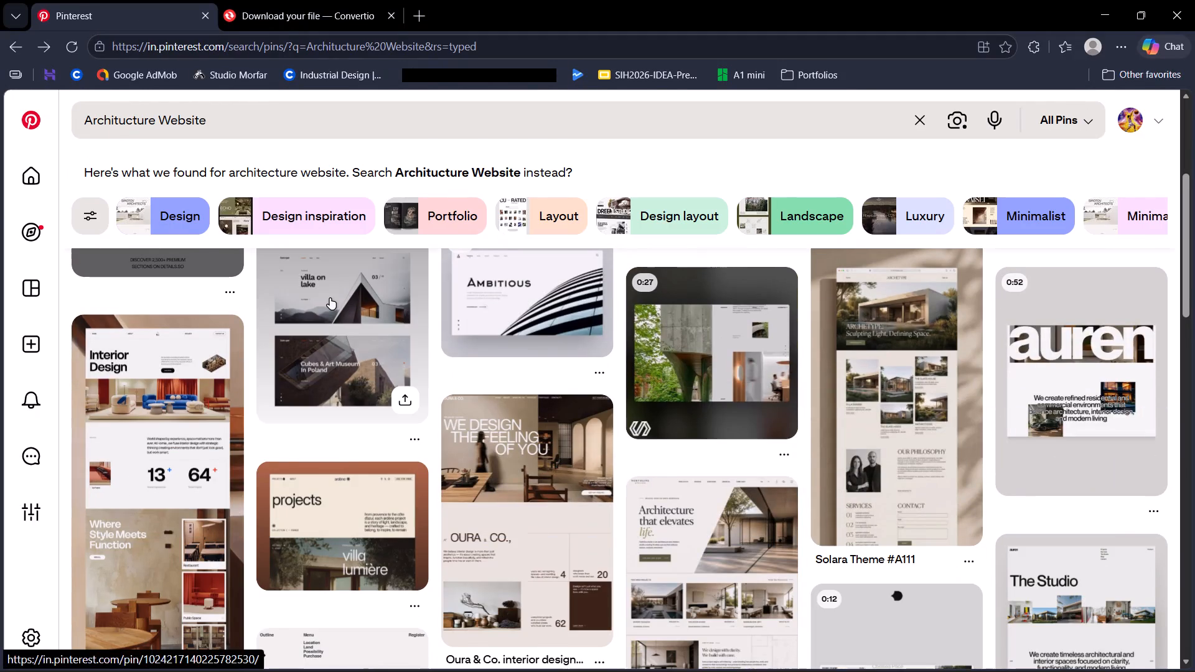
scroll(459, 536, down, 2)
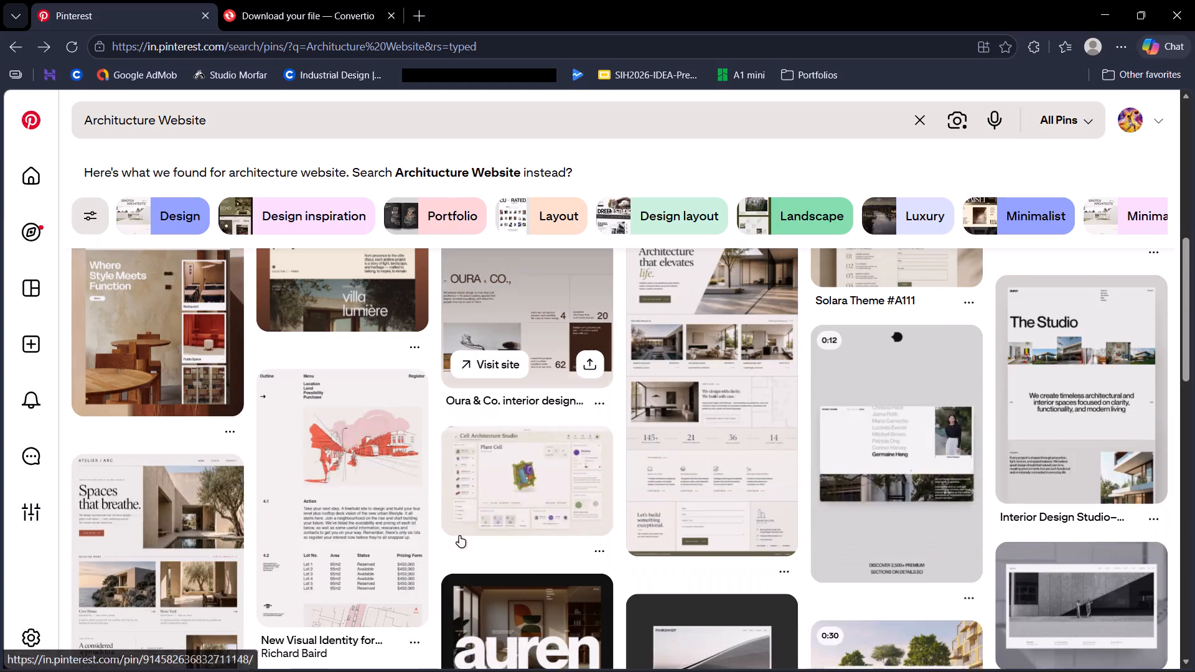
scroll(459, 536, down, 3)
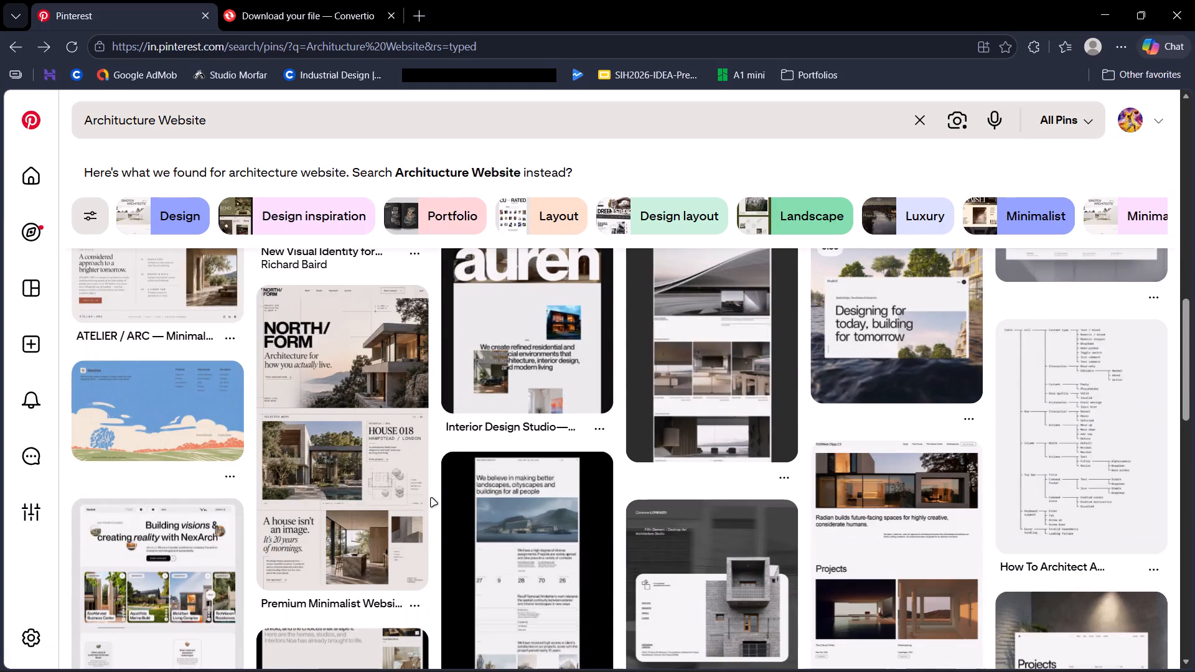
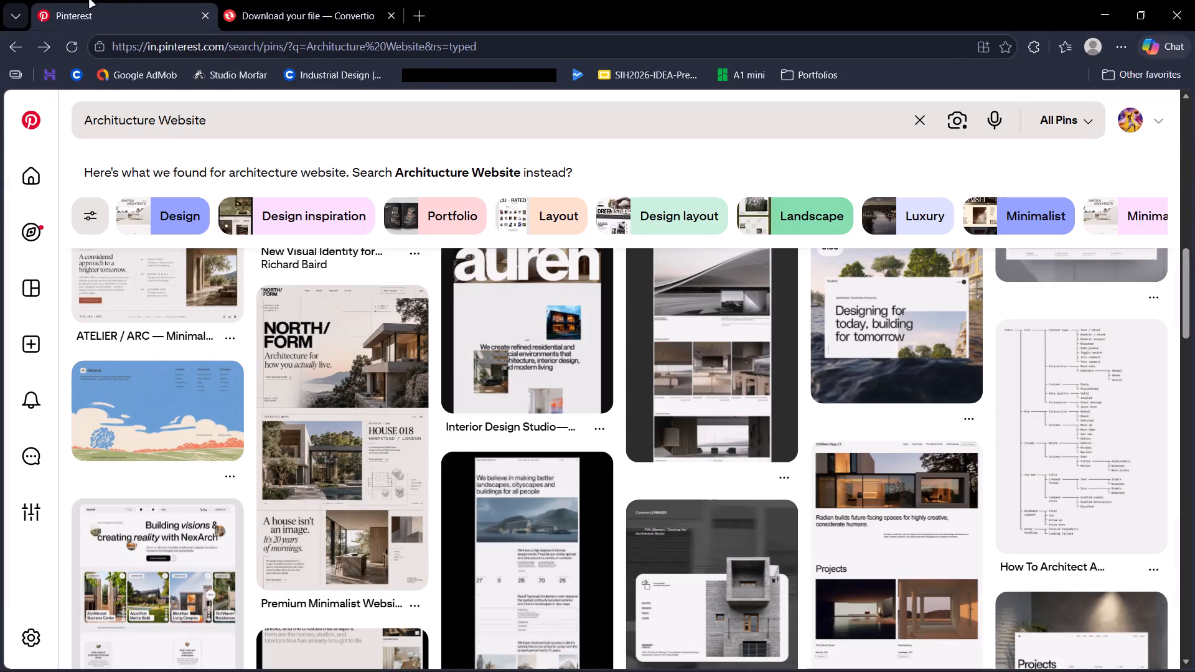
Open the urban design and landscape architecture agency pin and look over its related pins.
click(874, 307)
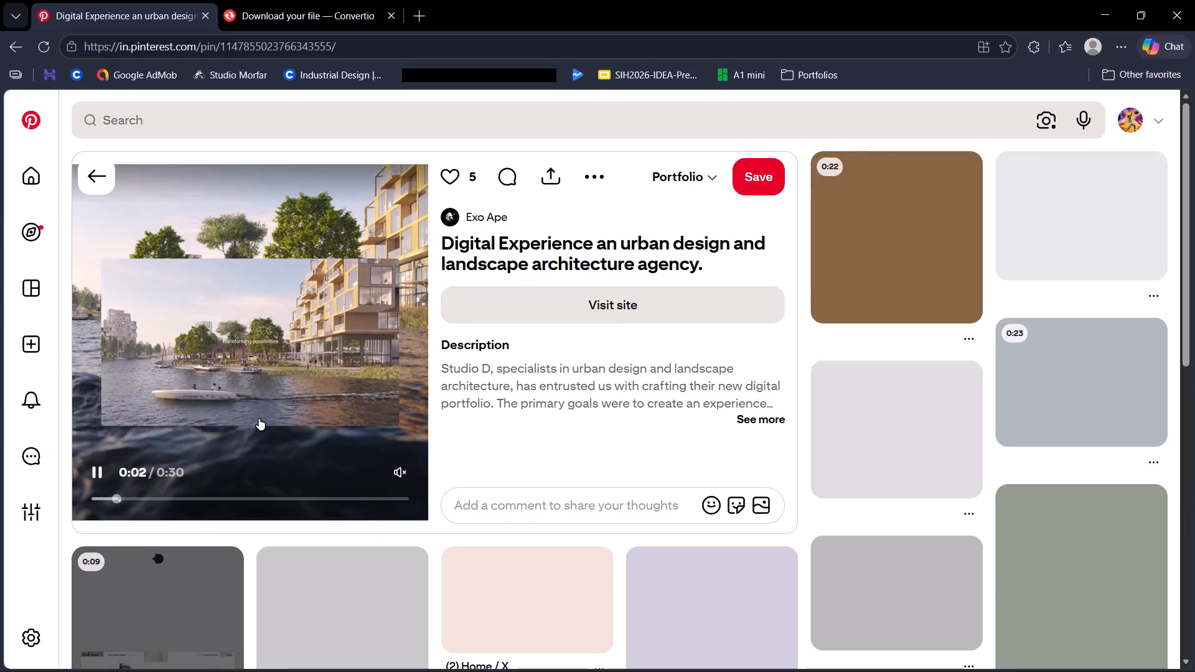
scroll(241, 413, down, 3)
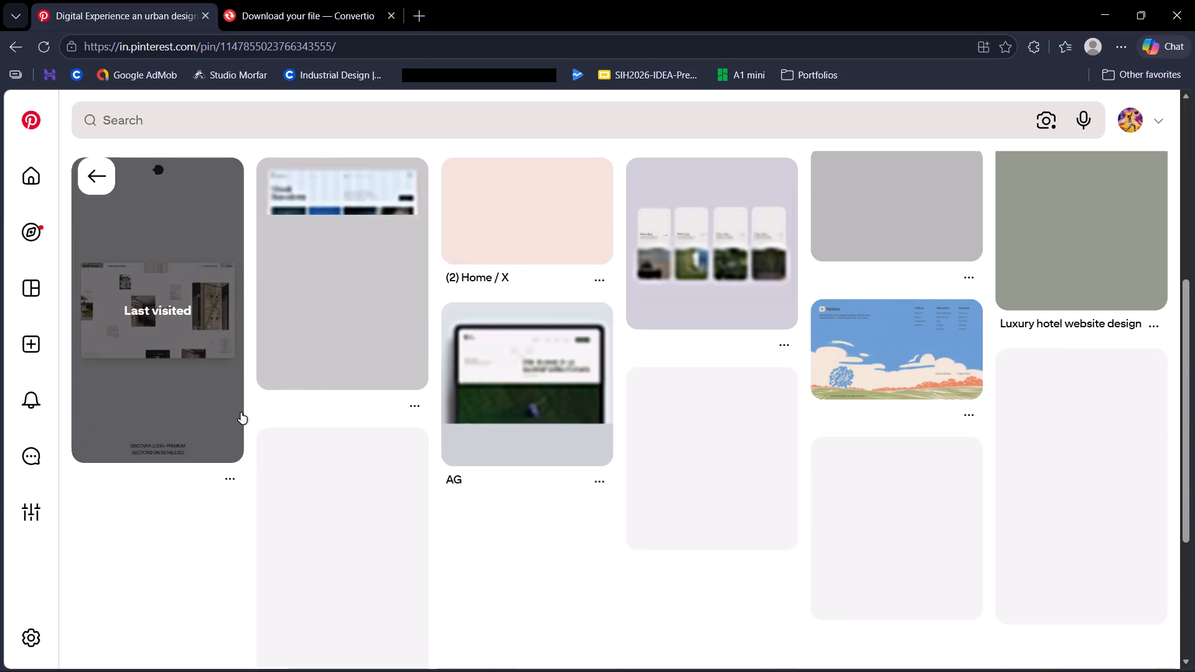
Search Pinterest for "Furniture Design Website".
click(116, 128)
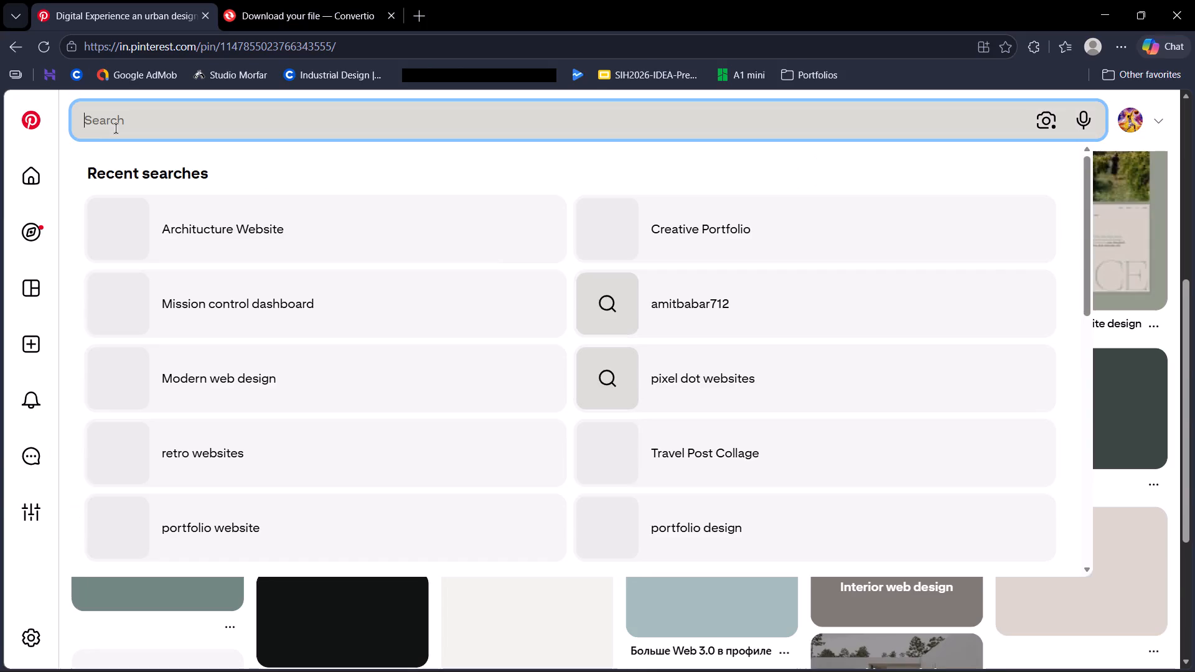
key(BackSpace)
text(teri)
key(BackSpace)
key(BackSpace)
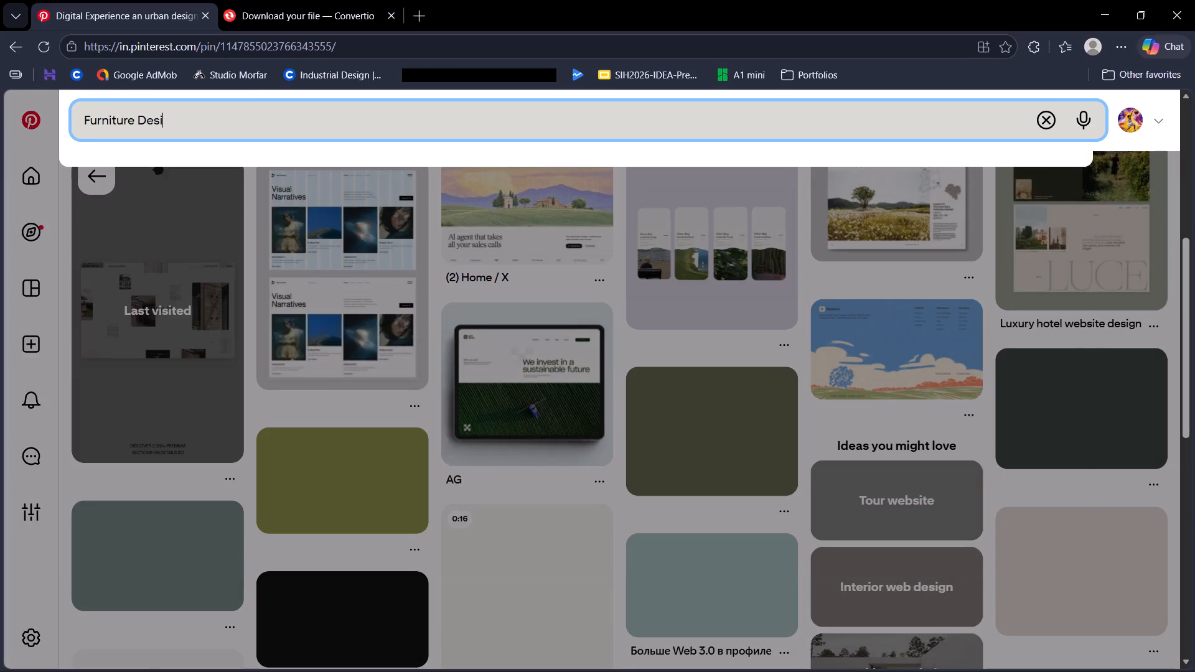
key(Return)
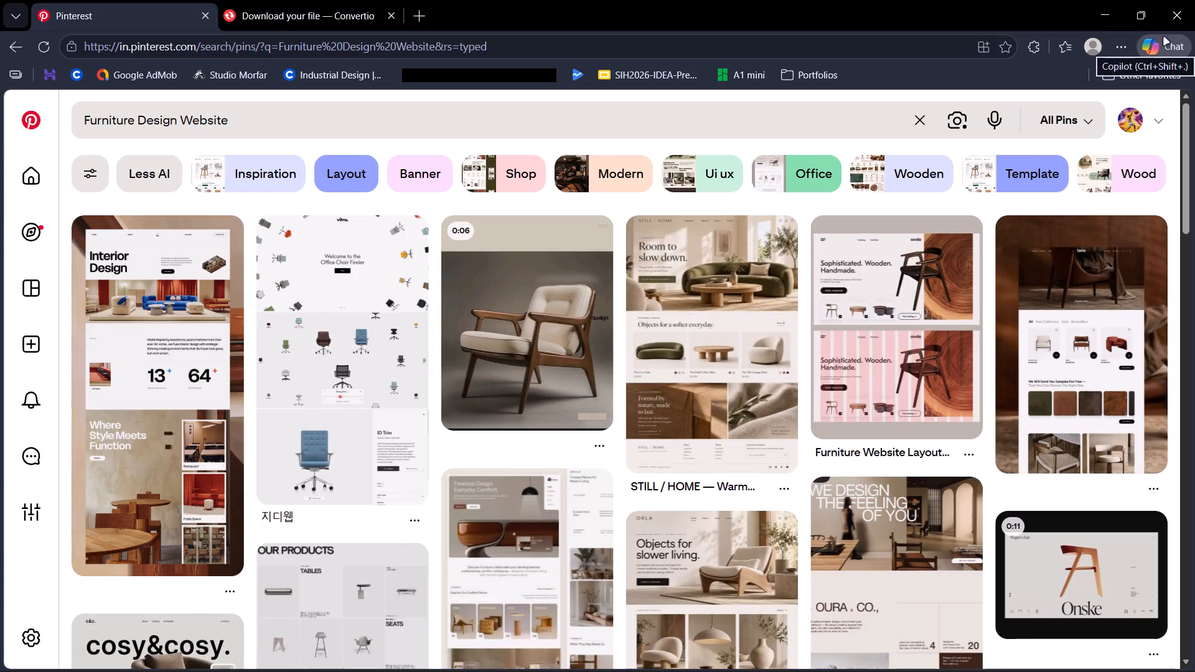
Look through the furniture website results for layout references and open the Homely accommodation website pin.
scroll(1166, 32, down, 3)
scroll(856, 263, down, 3)
scroll(643, 260, down, 3)
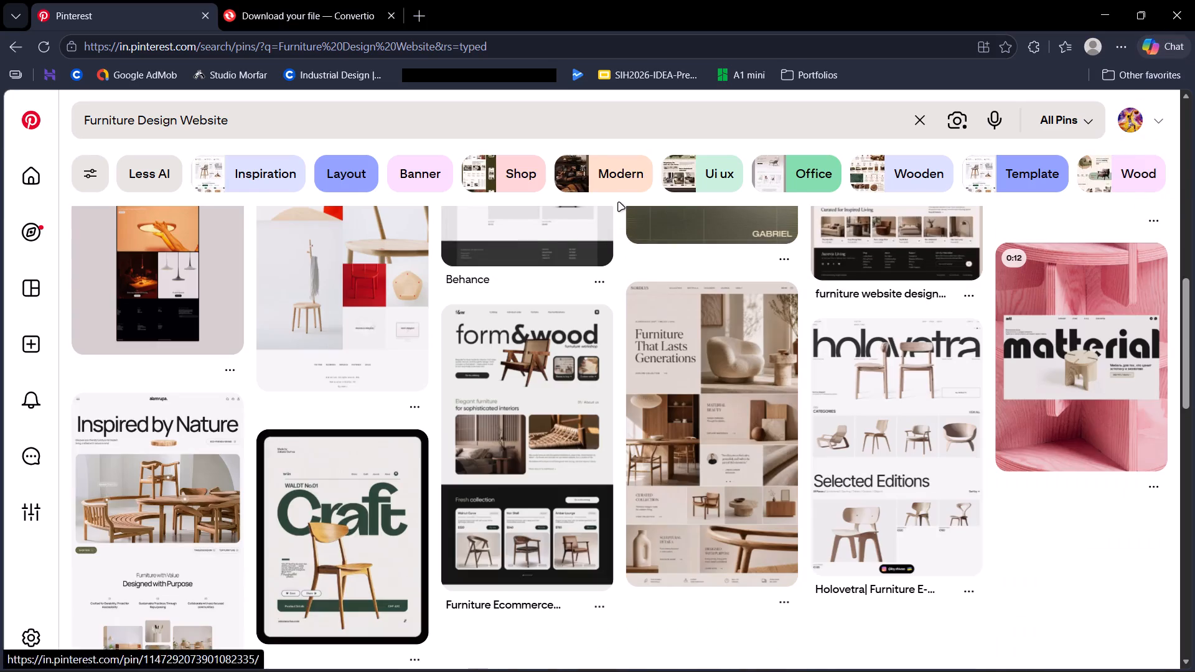
scroll(380, 451, down, 2)
scroll(349, 332, down, 4)
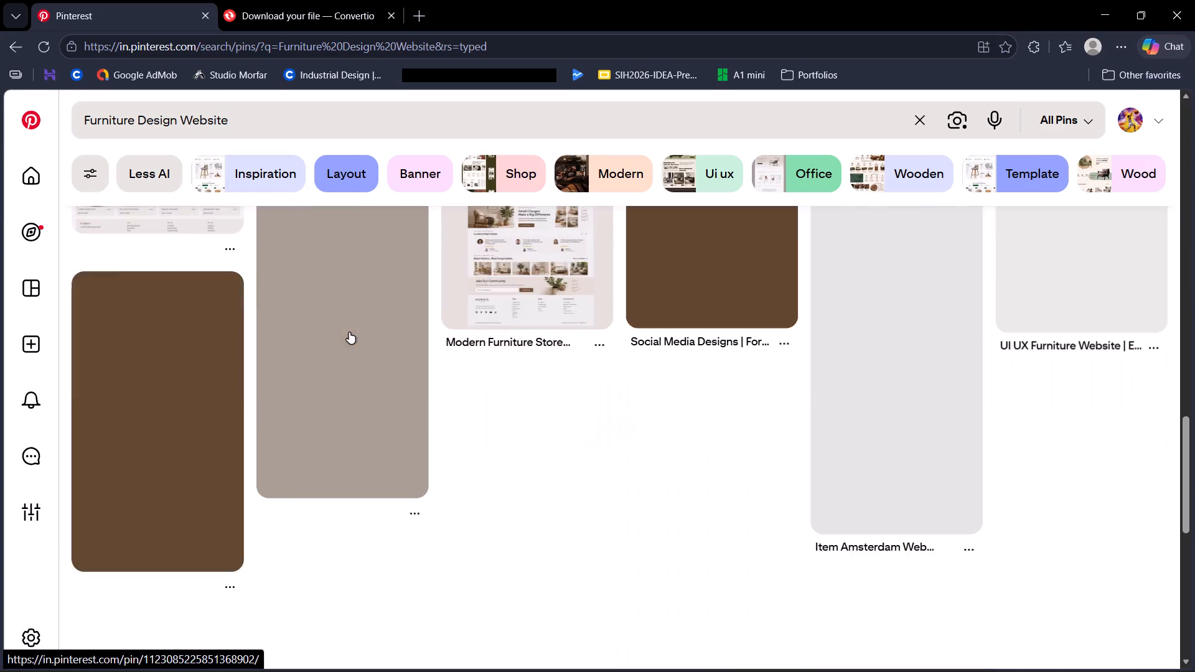
scroll(349, 332, up, 2)
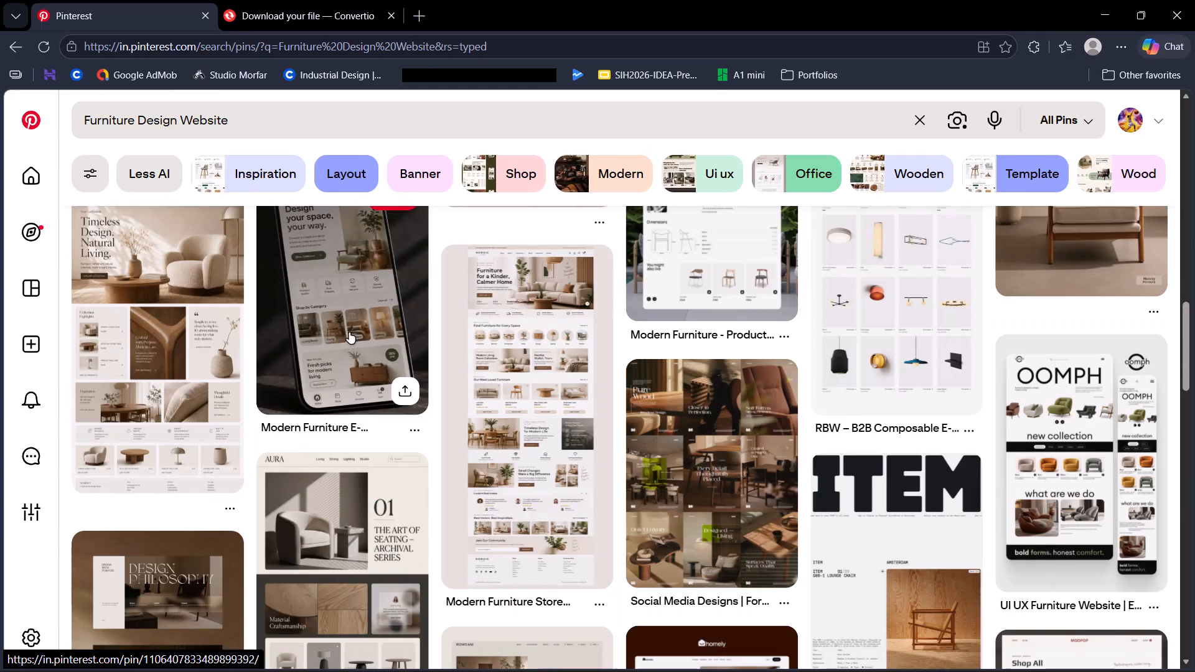
scroll(349, 332, down, 6)
scroll(349, 332, up, 3)
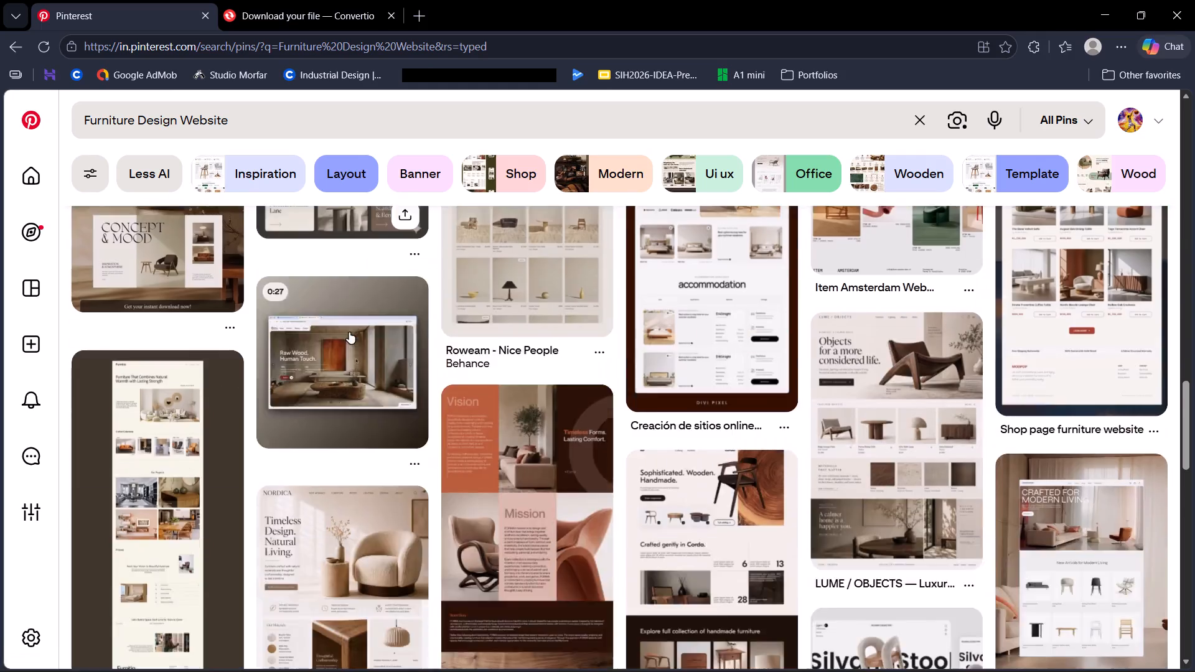
click(695, 355)
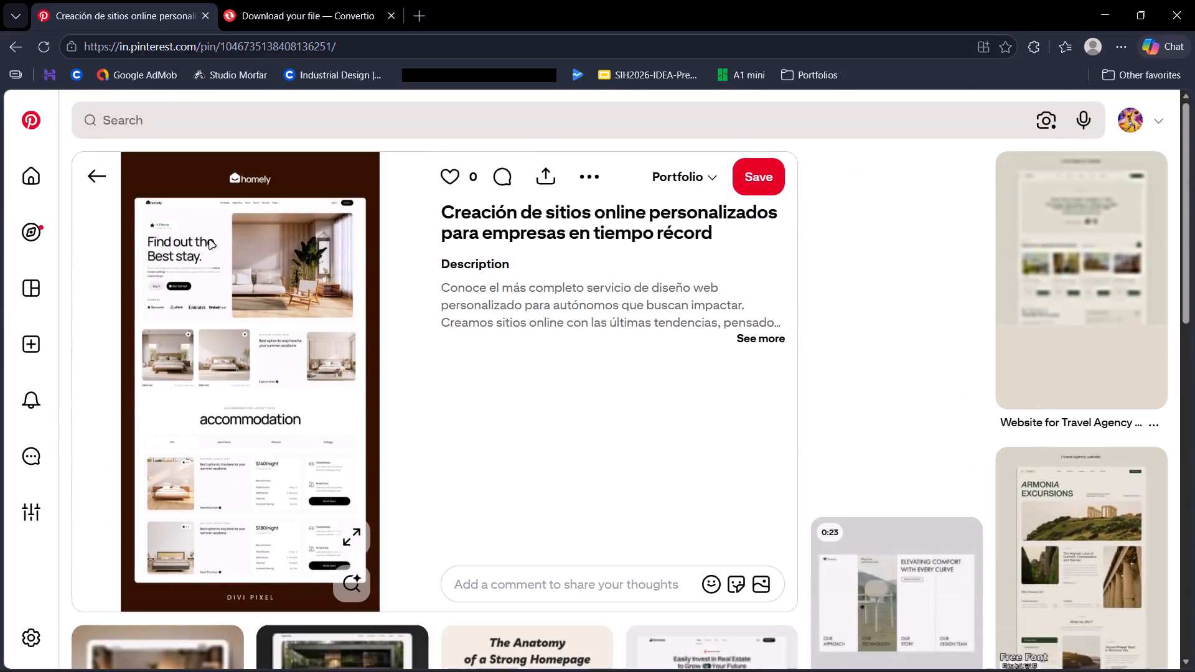
Open the "Elevating comfort with every curve" landing page pin and capture its four-column layout as a screenshot.
click(876, 602)
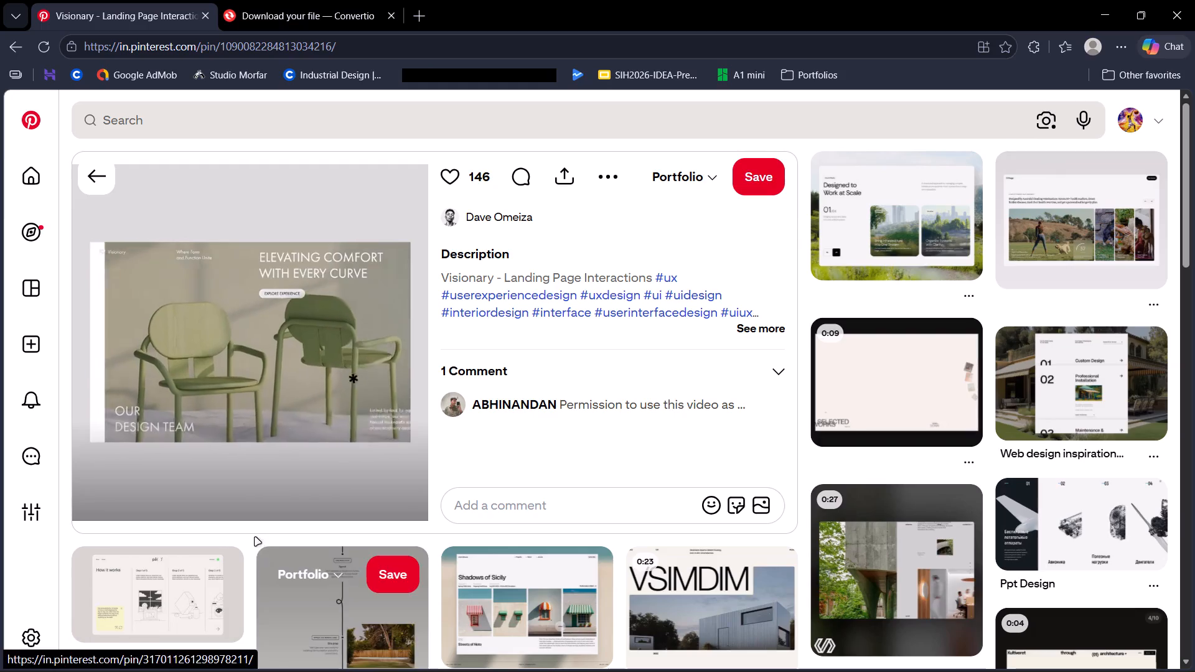
key(Print)
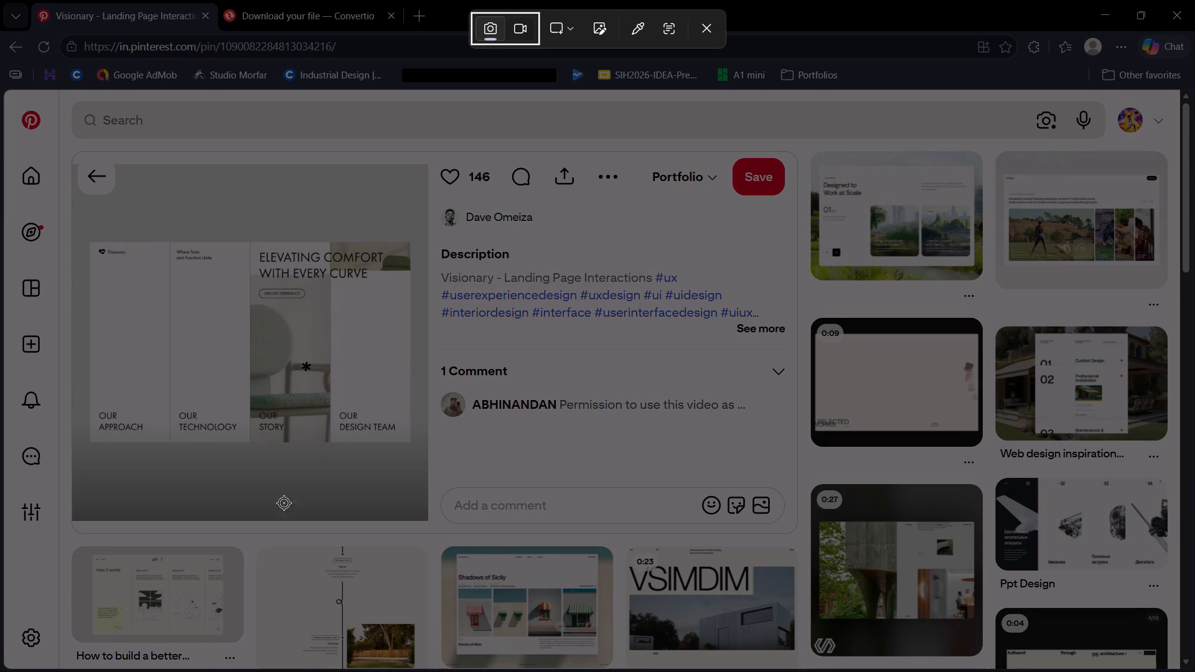
drag(85, 231, 419, 454)
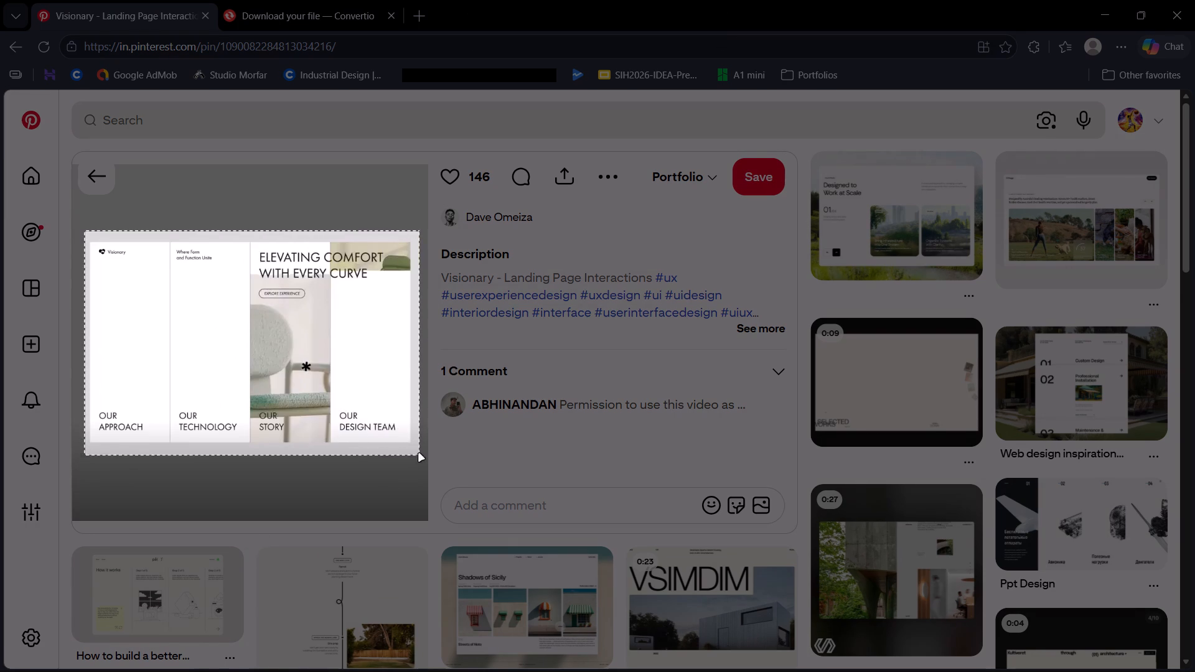
drag(419, 454, 414, 445)
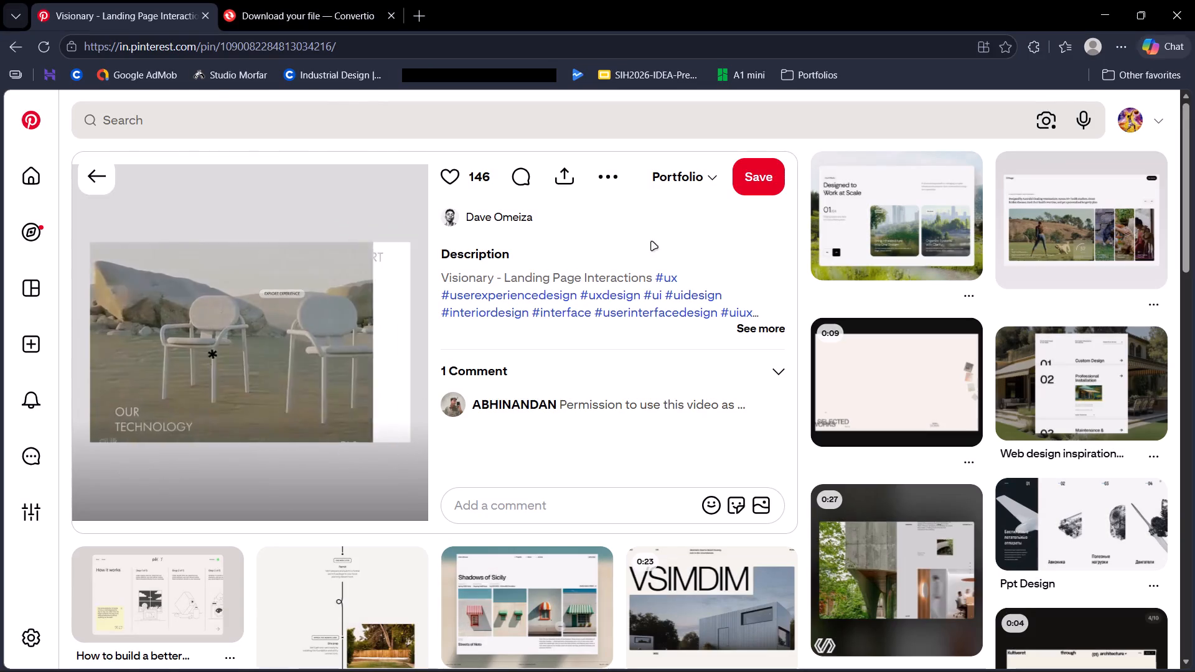
drag(1029, 488, 543, 671)
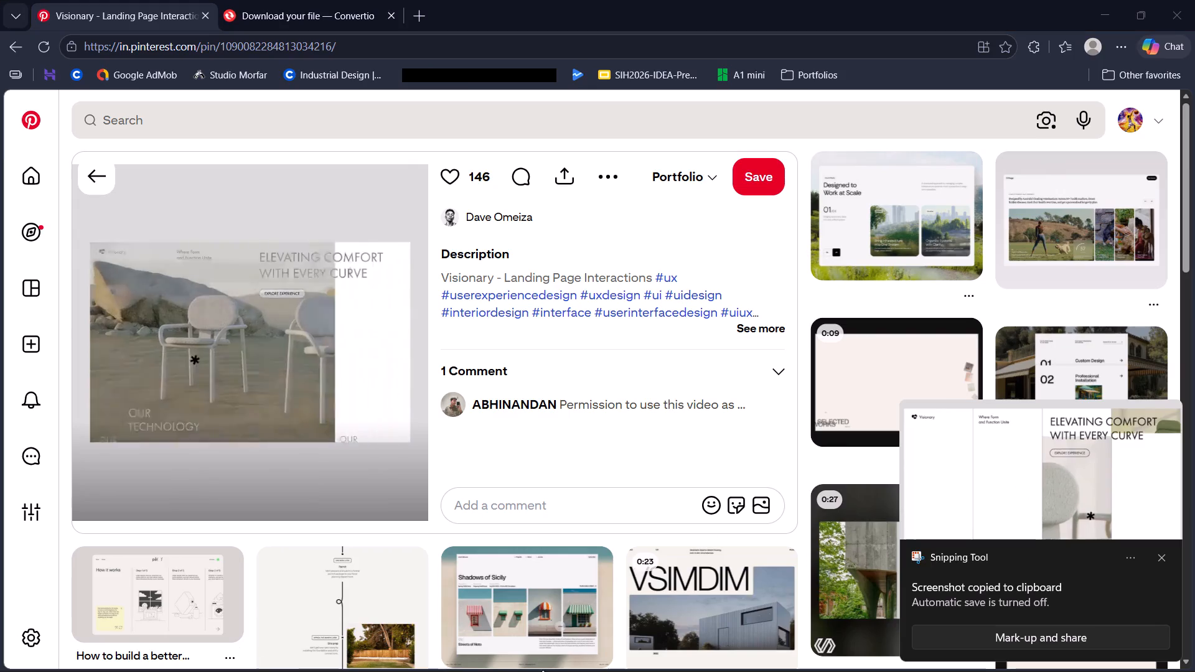
drag(543, 671, 829, 612)
click(990, 519)
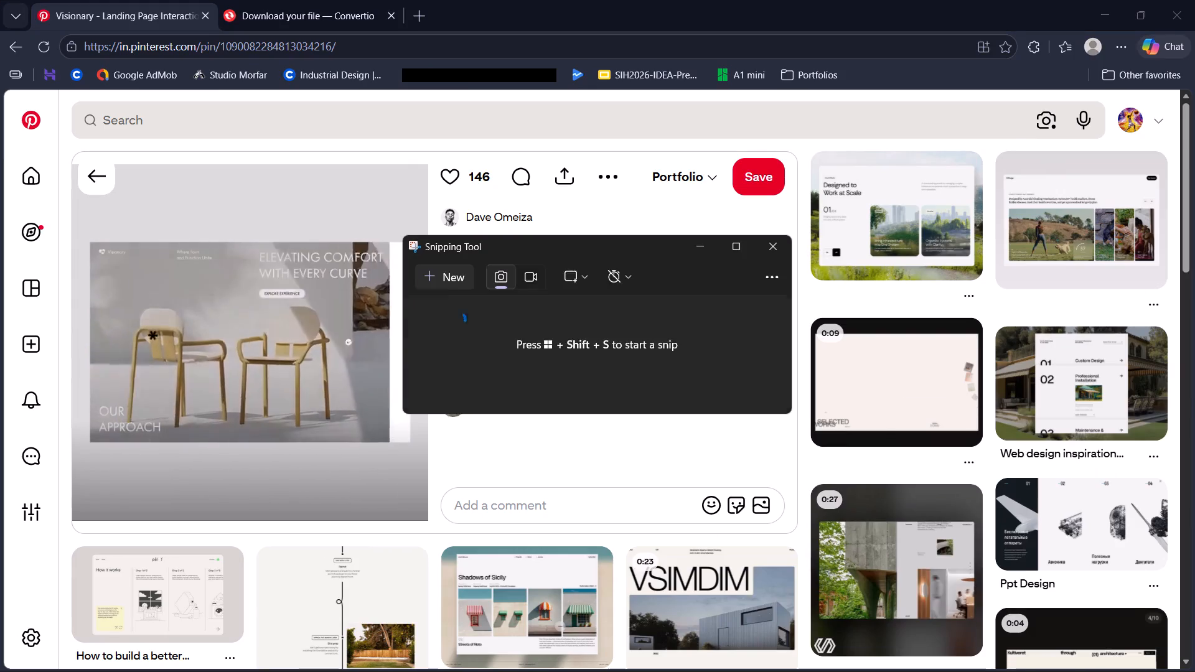
click(1045, 274)
click(1056, 243)
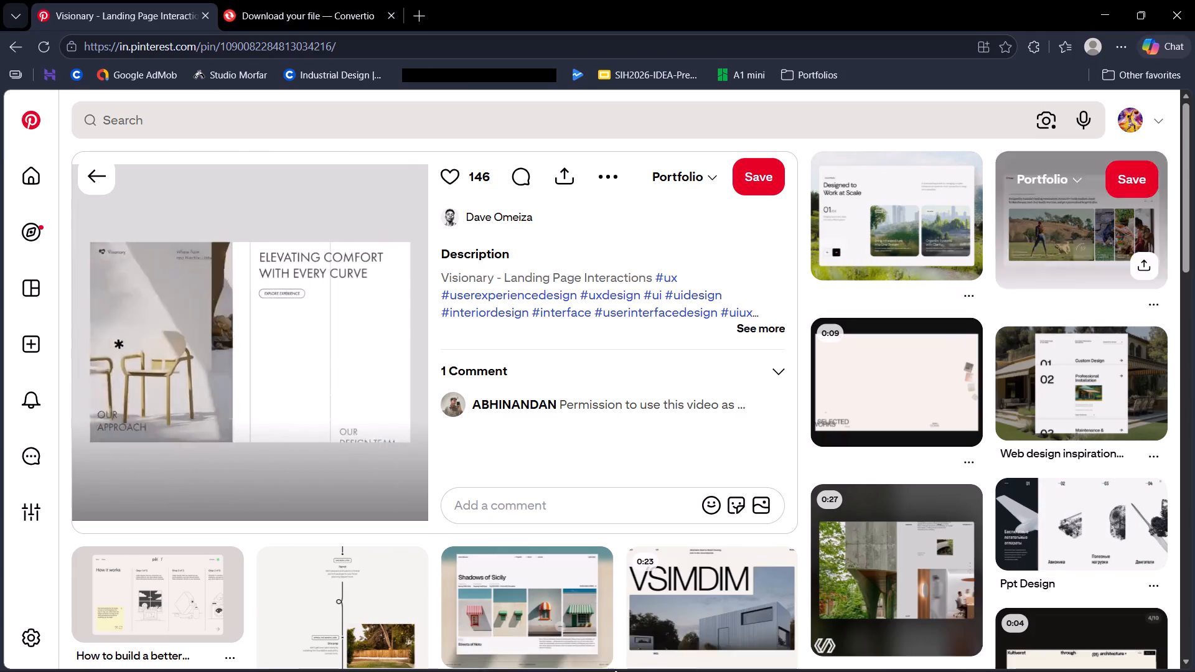
Switch to Figma, paste the captured landing page image and place it under the Moodboard heading, aligned with its start.
click(776, 654)
click(690, 386)
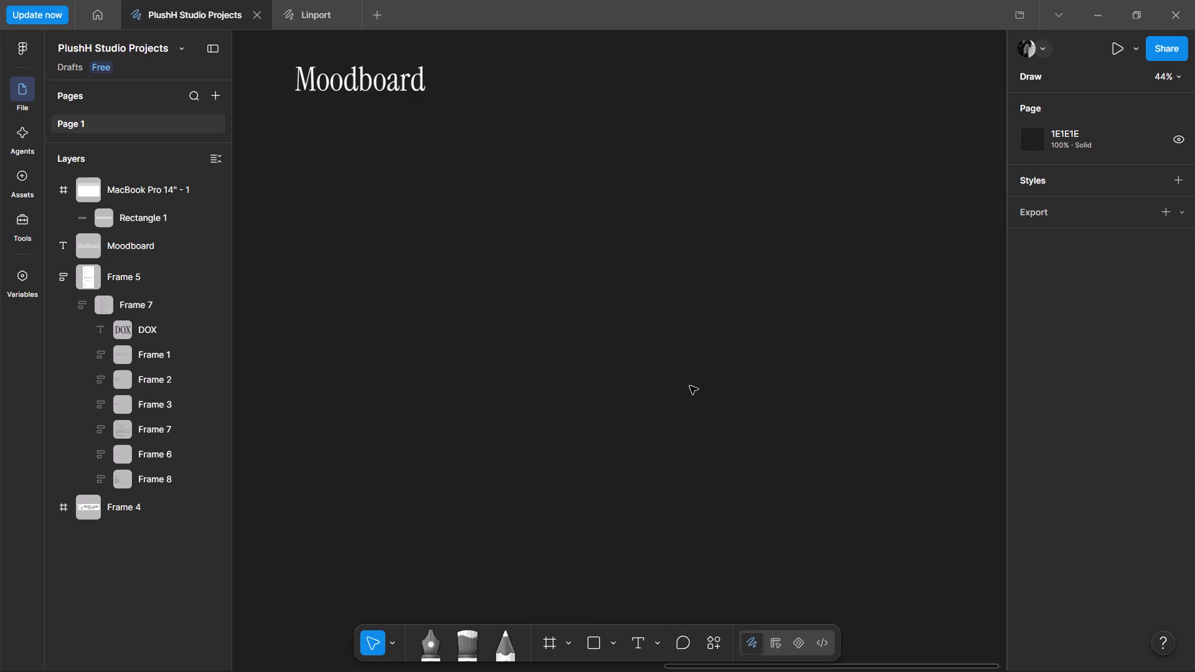
key(ctrl+v)
drag(624, 378, 401, 195)
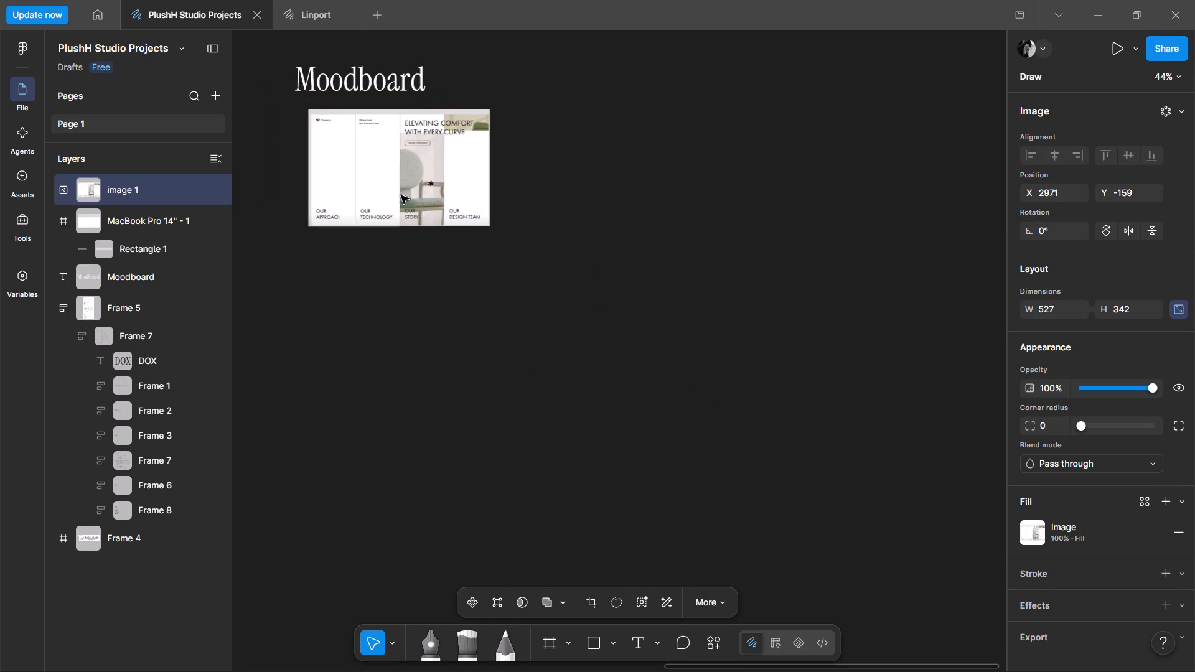
drag(401, 195, 388, 197)
click(550, 214)
Close the Snipping Tool window showing the captured landing page.
key(alt+Tab)
key(alt+Tab)
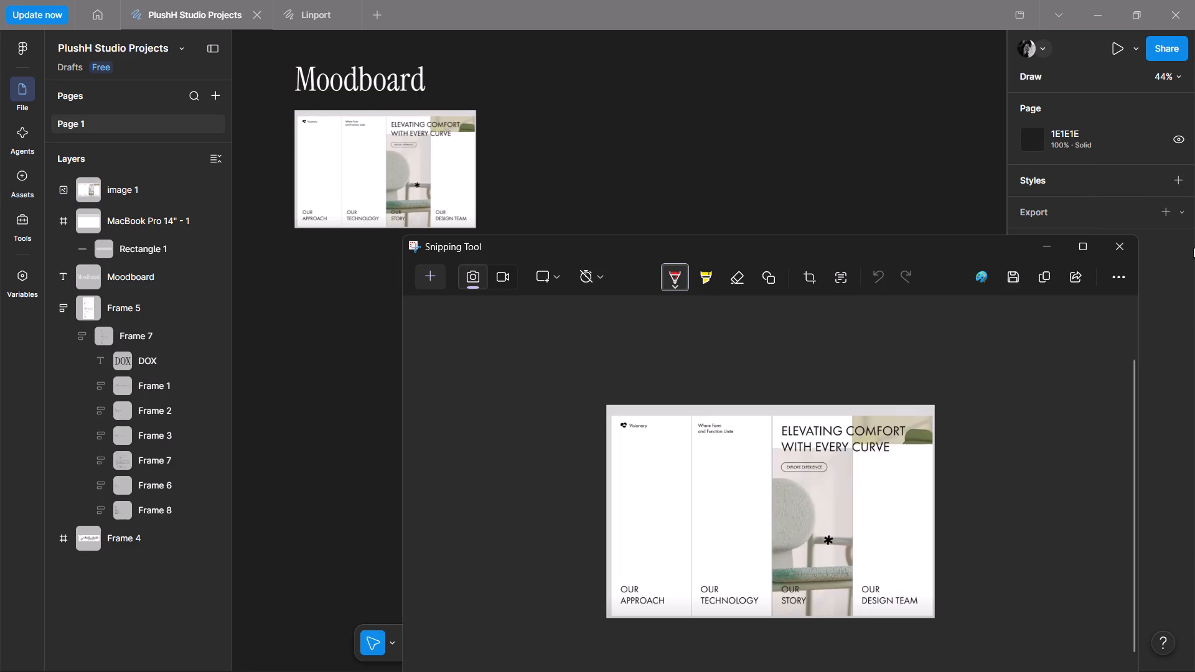
click(1139, 245)
click(1130, 245)
Switch back to the Edge browser and close the Convertio download page.
key(alt+Tab)
key(alt+Tab)
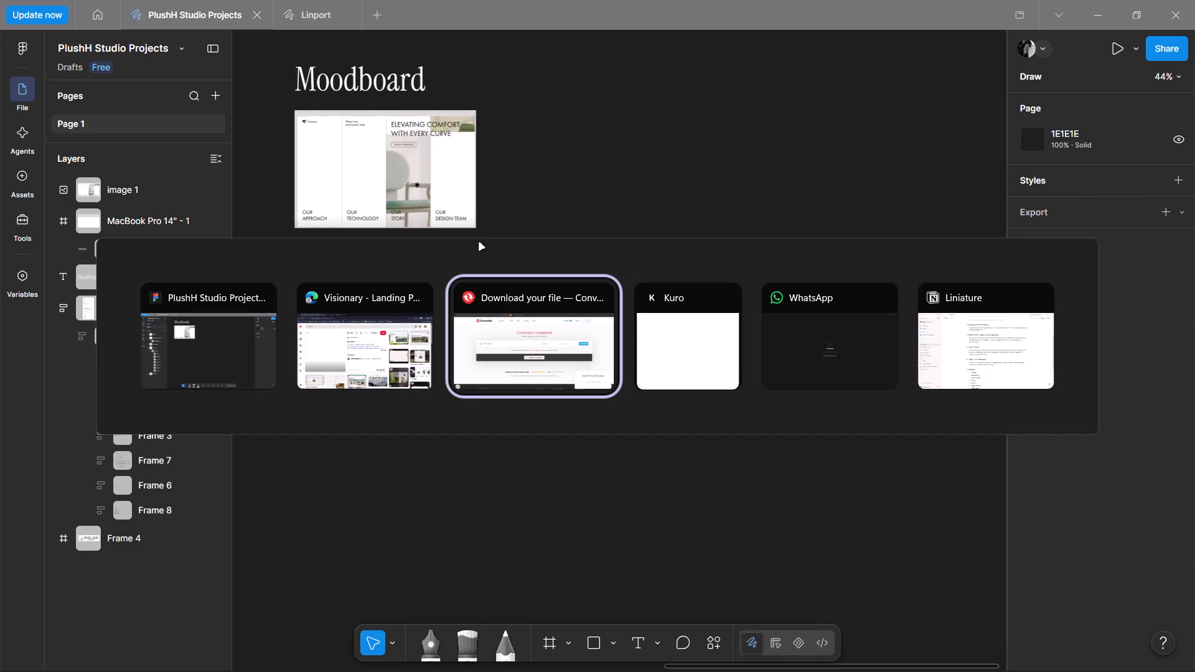
click(388, 17)
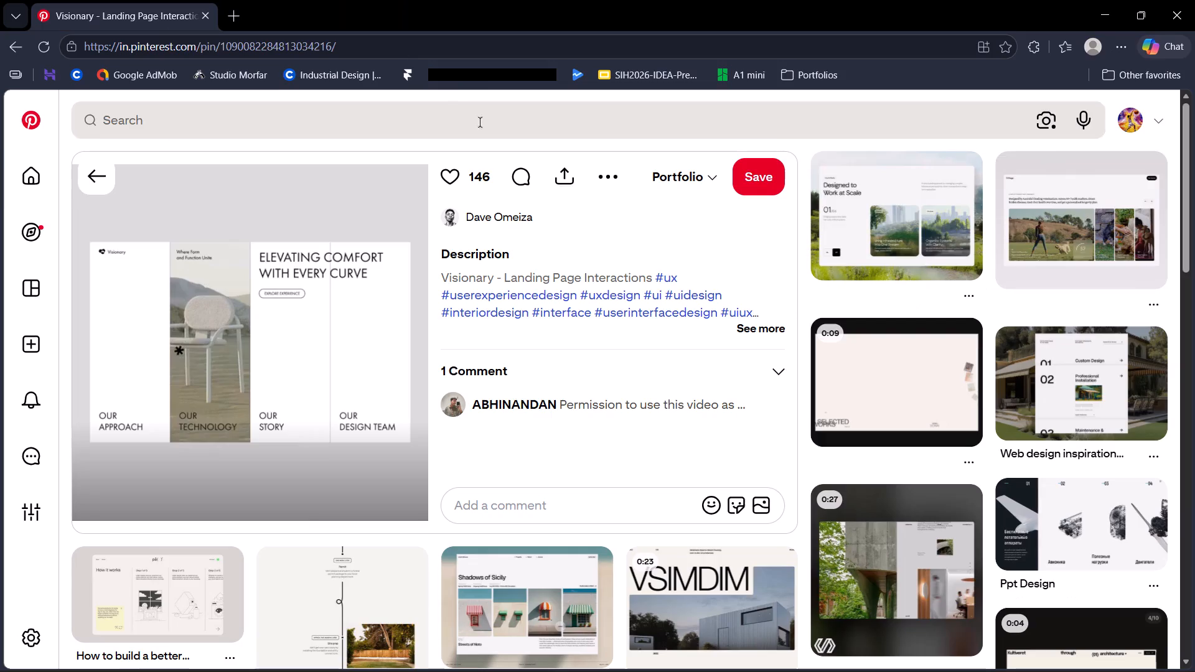
Open the Hugo image-card layout pin and examine related designs, including the luxury real estate website and the Ulsan City magazine spread.
click(1022, 210)
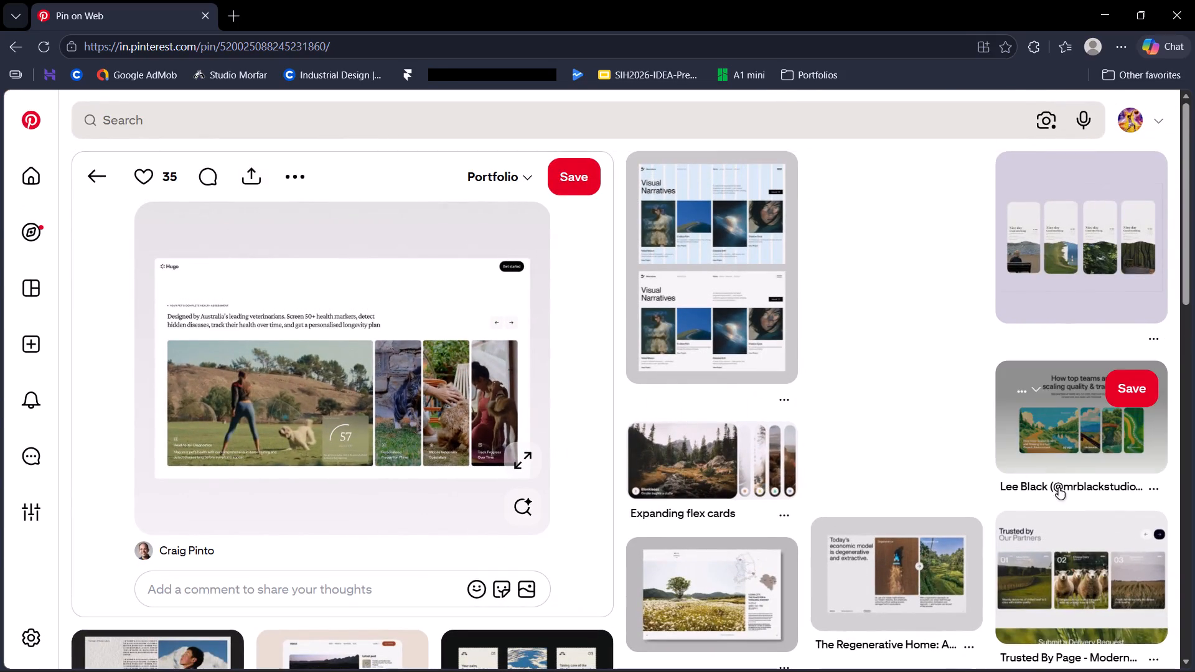
ctrl+scroll(1194, 444, up, 4)
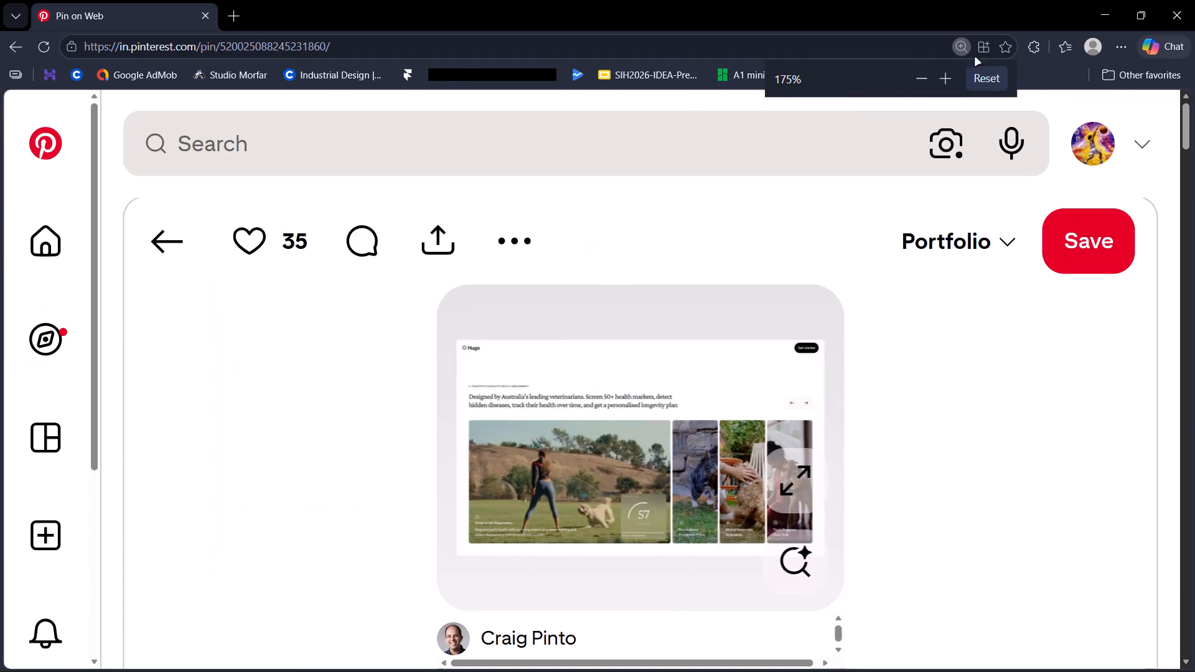
click(994, 81)
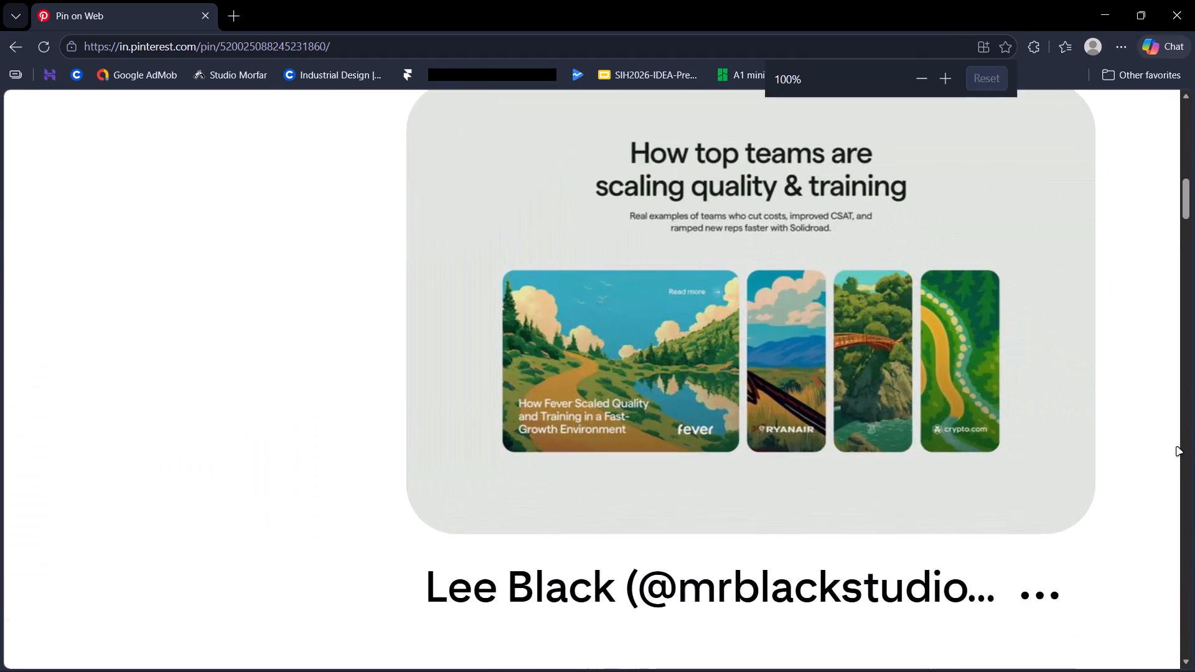
scroll(405, 413, down, 3)
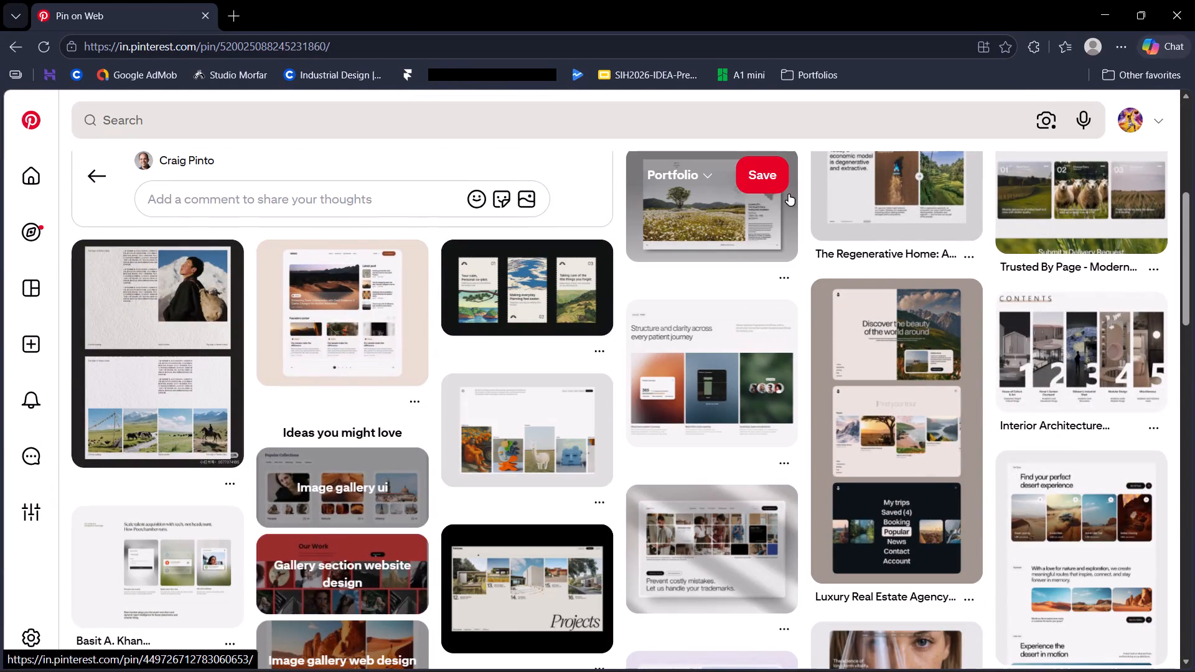
click(911, 426)
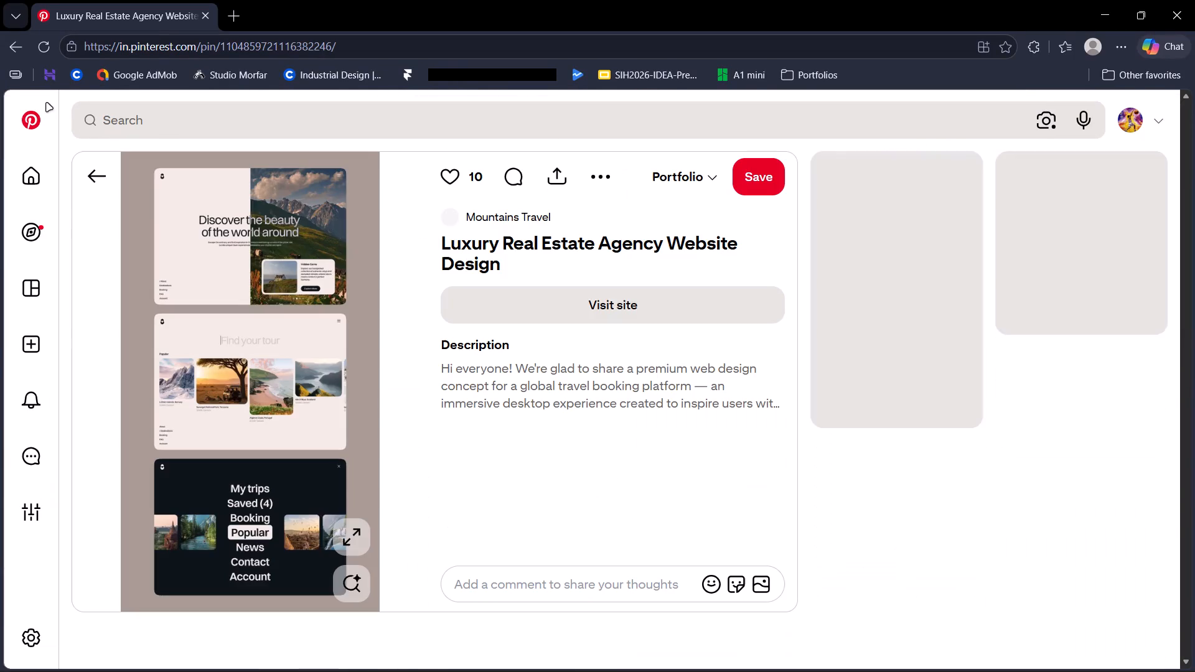
click(103, 163)
scroll(342, 330, down, 2)
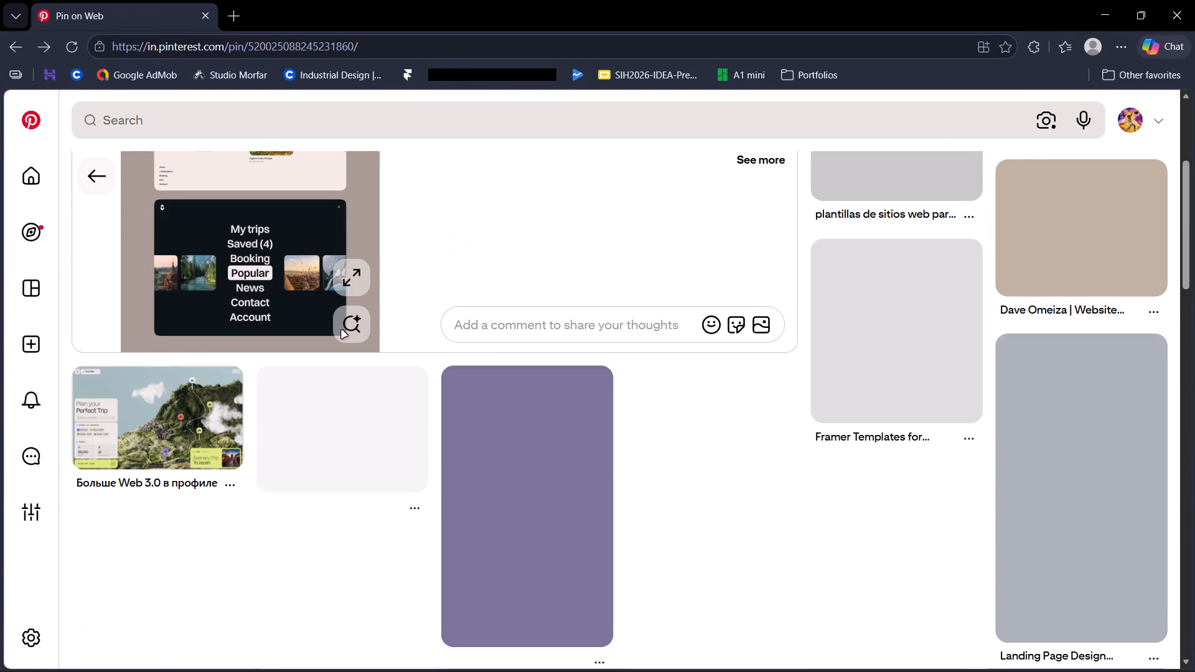
click(784, 332)
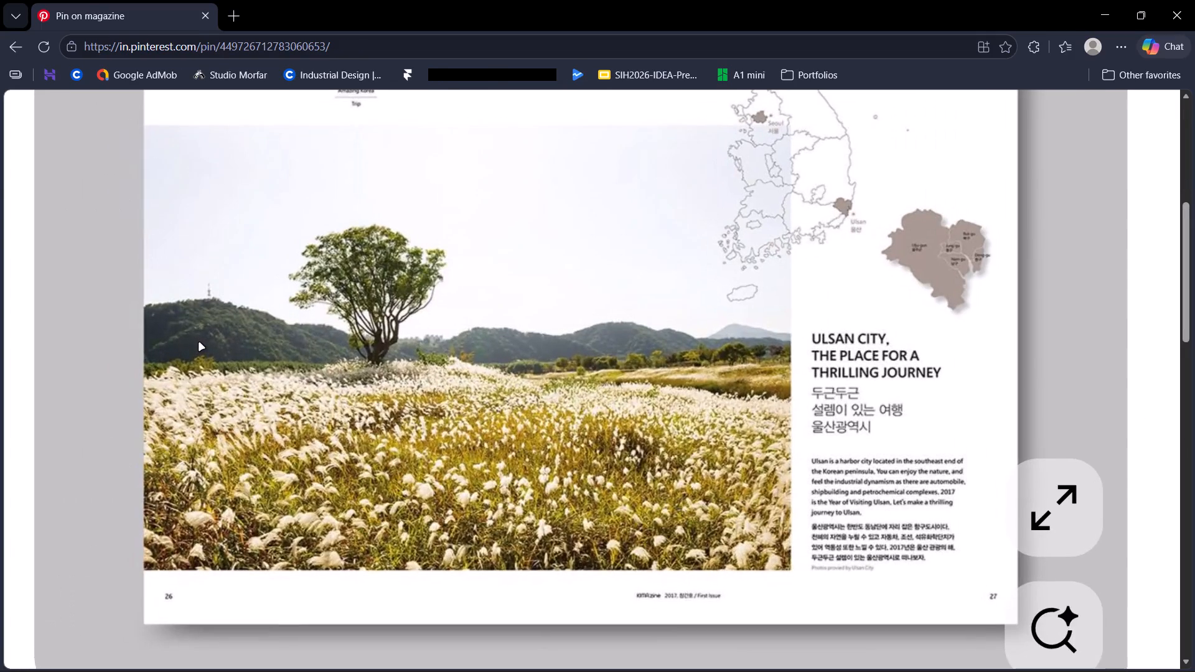
scroll(199, 343, up, 1)
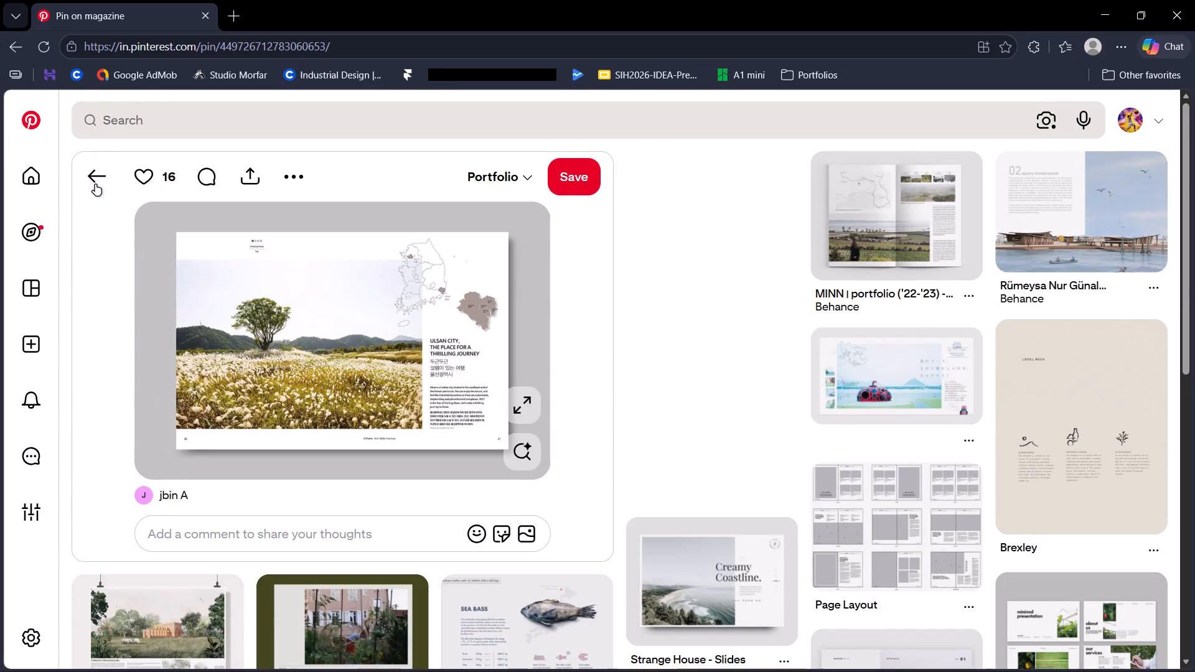
click(95, 184)
Go back to the Hugo image-card layout pin and examine its related designs, including the university Events cards and the runcycle AI agent landing page.
scroll(223, 458, down, 5)
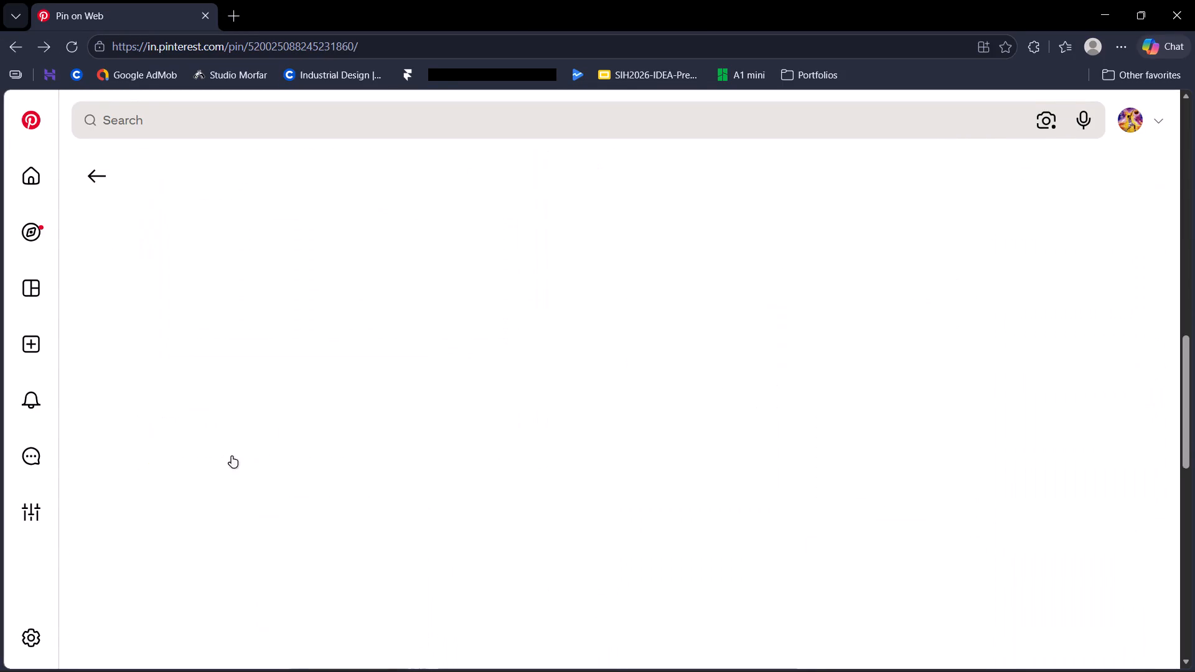
scroll(420, 435, down, 2)
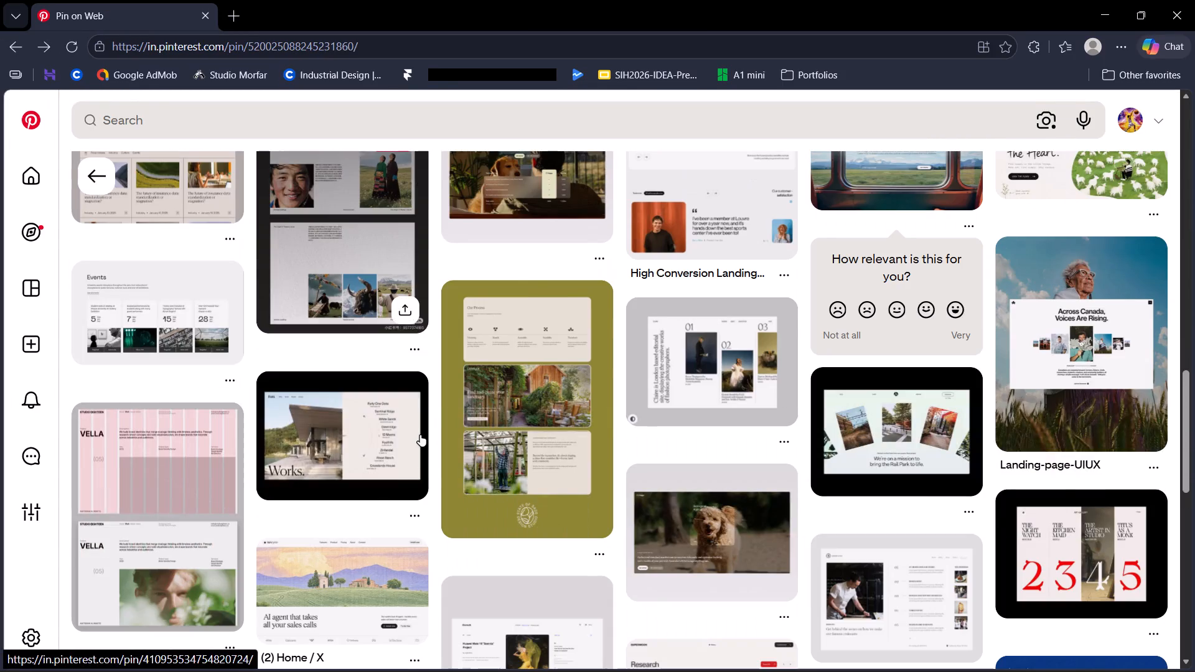
click(184, 310)
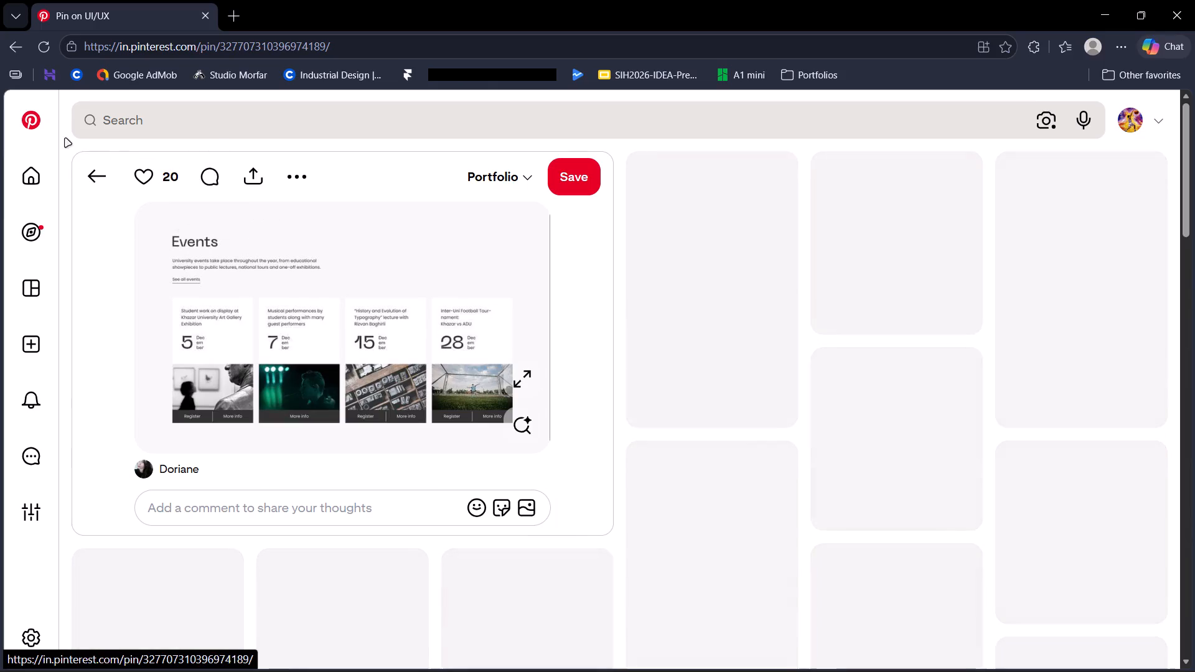
click(97, 175)
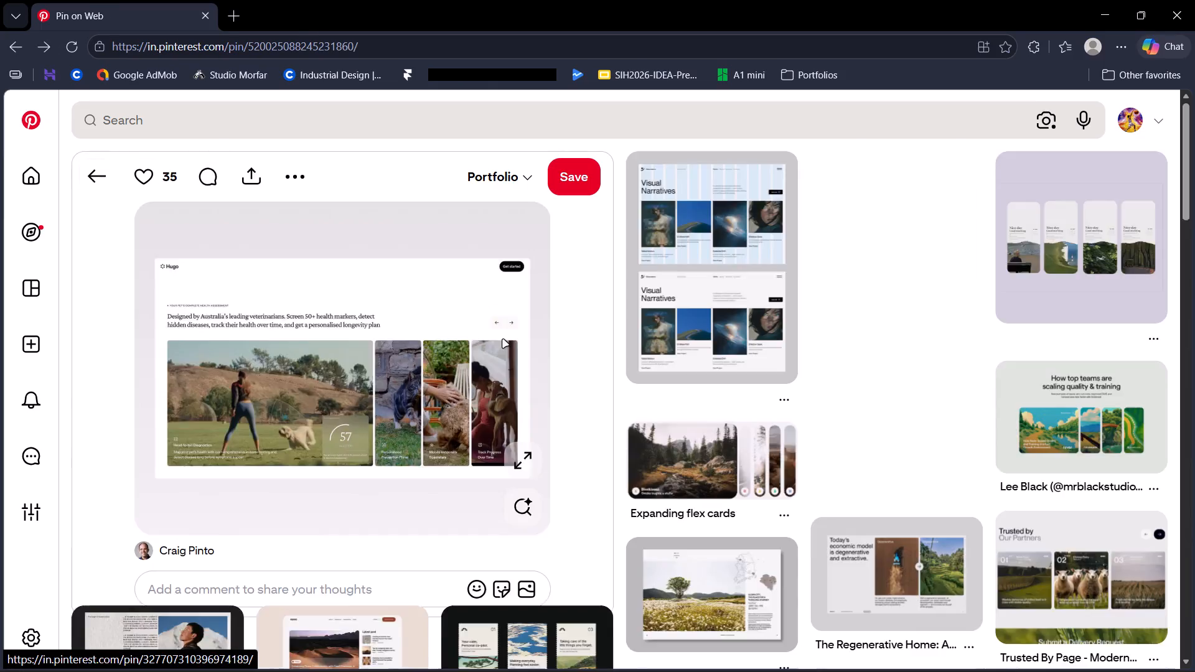
scroll(527, 358, down, 2)
scroll(654, 385, down, 1)
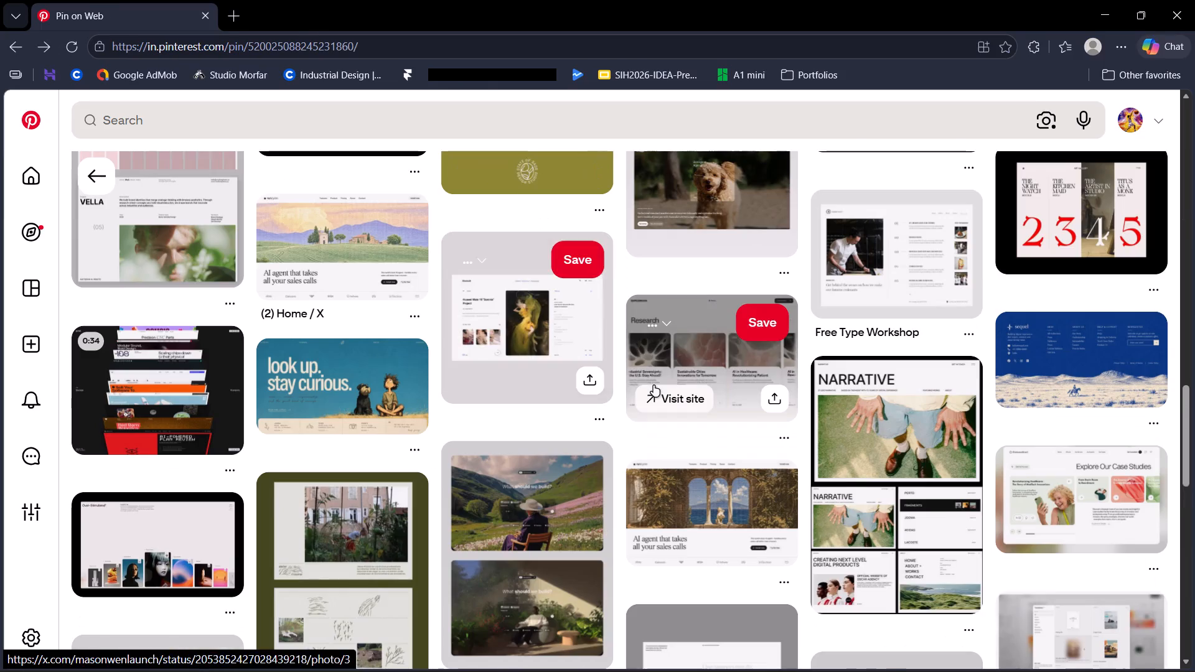
scroll(625, 418, down, 2)
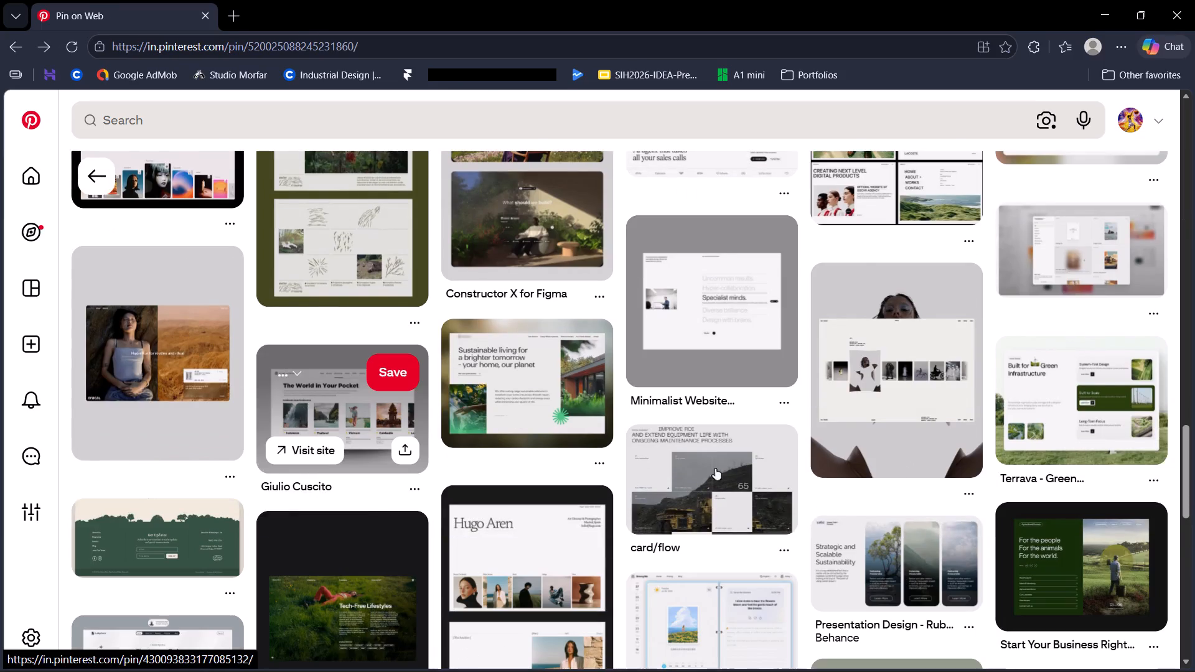
scroll(715, 469, down, 2)
scroll(715, 469, up, 11)
scroll(593, 428, up, 4)
scroll(578, 423, down, 4)
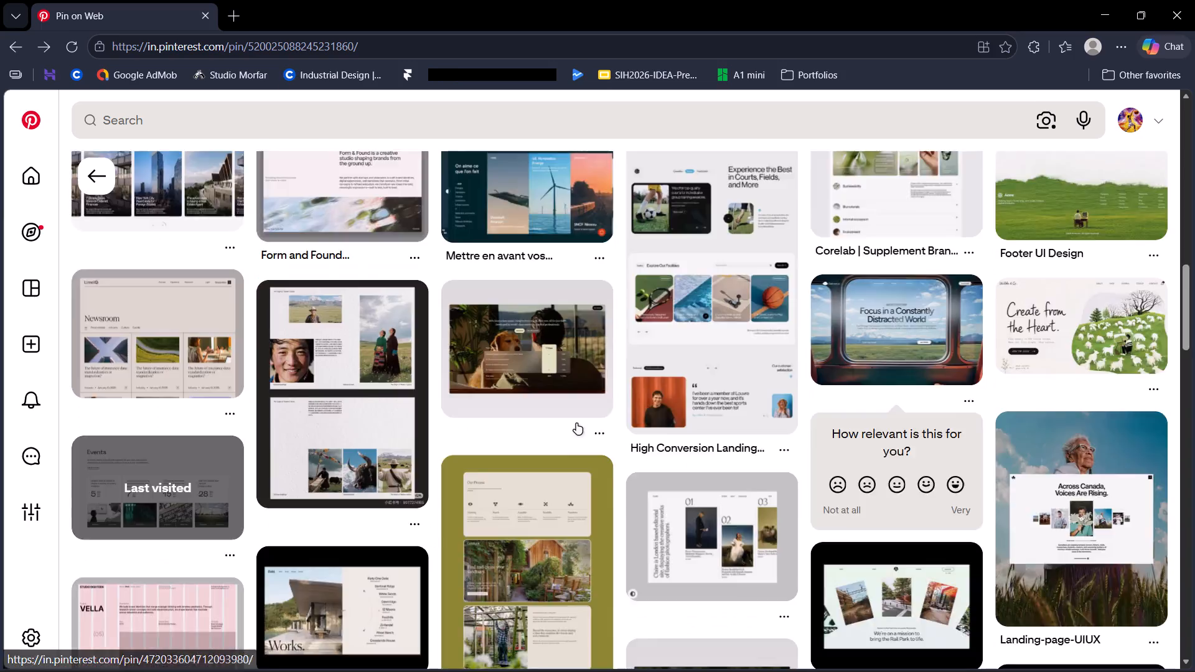
scroll(576, 423, down, 6)
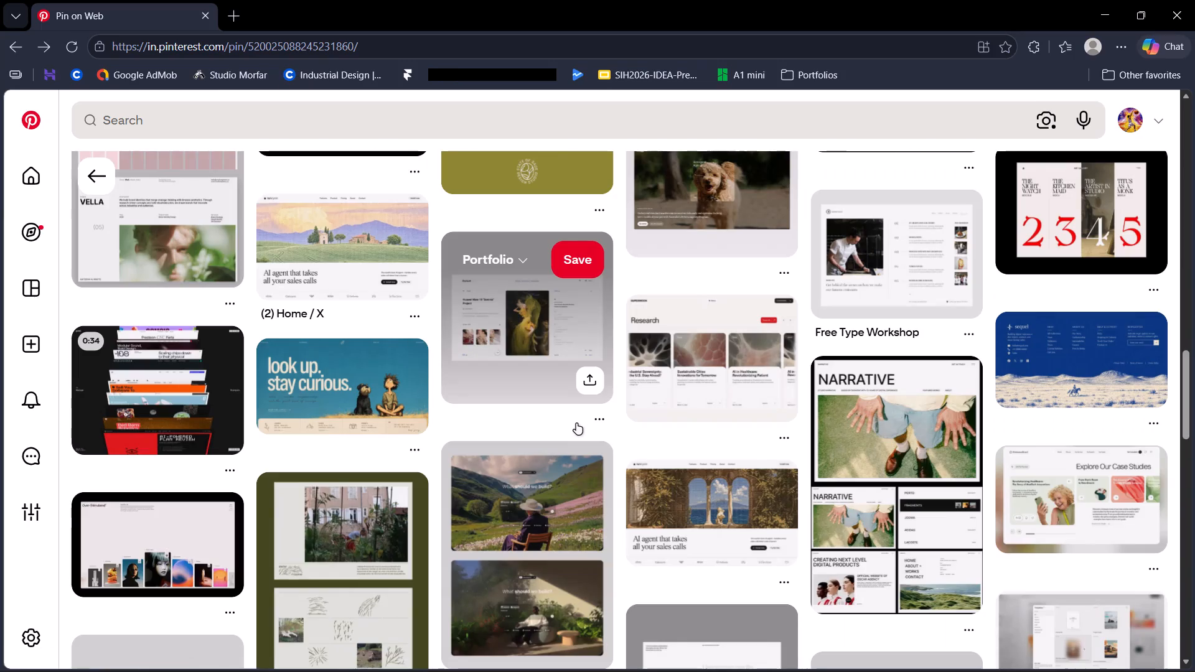
scroll(578, 480, down, 1)
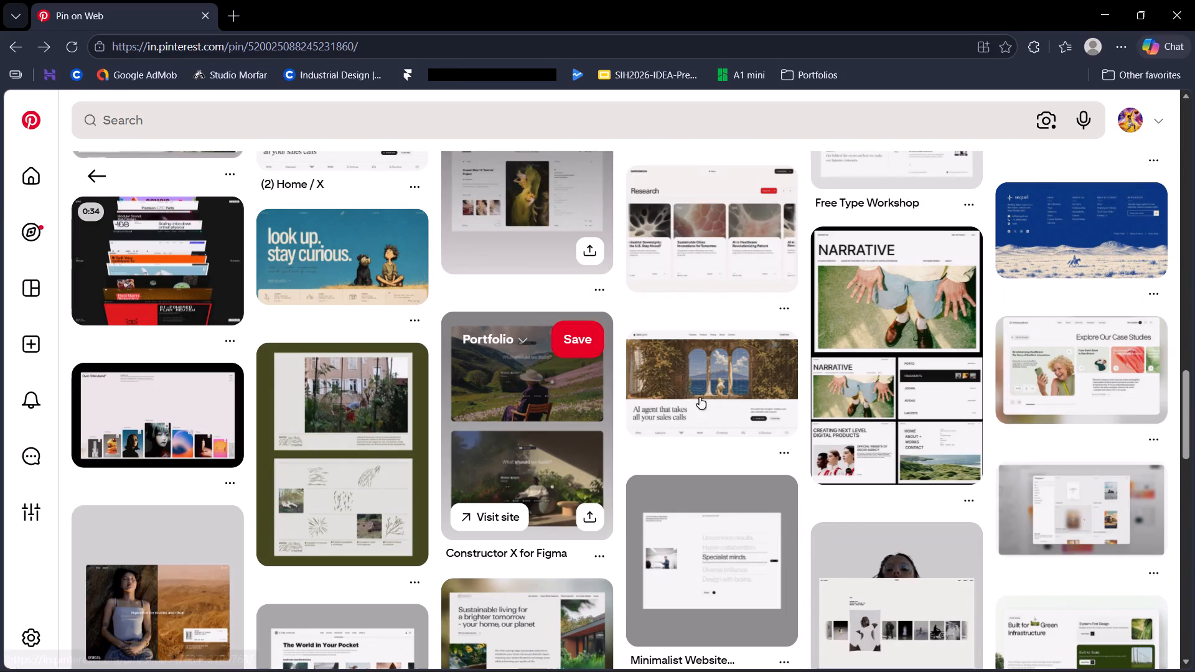
click(728, 399)
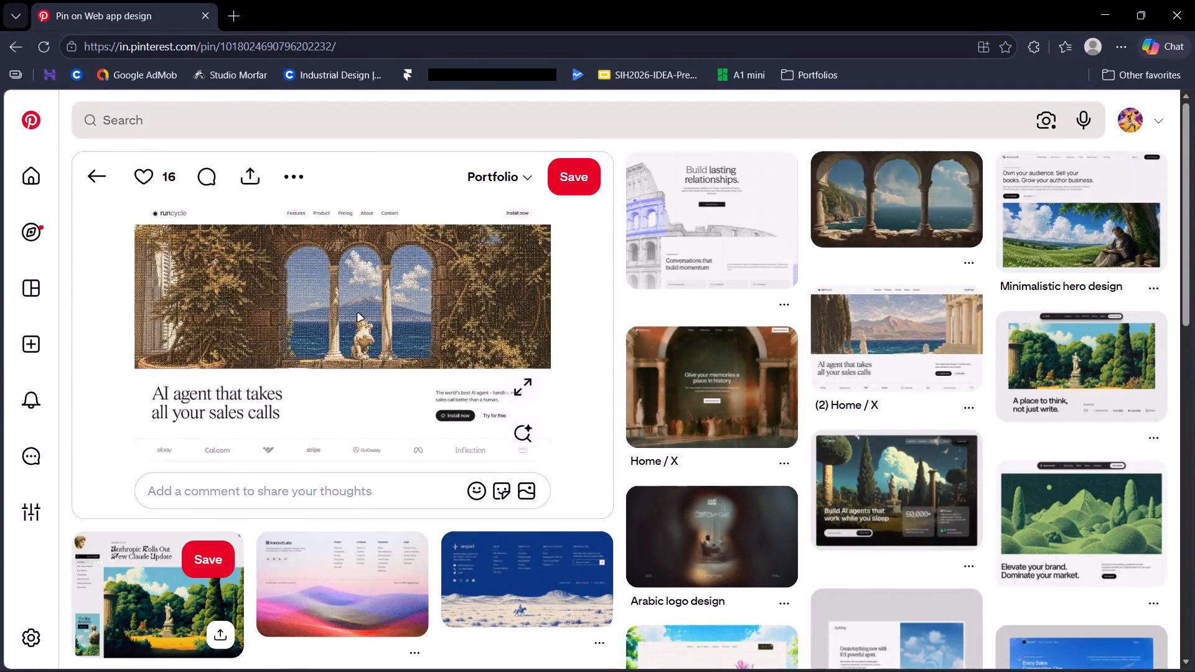
click(80, 168)
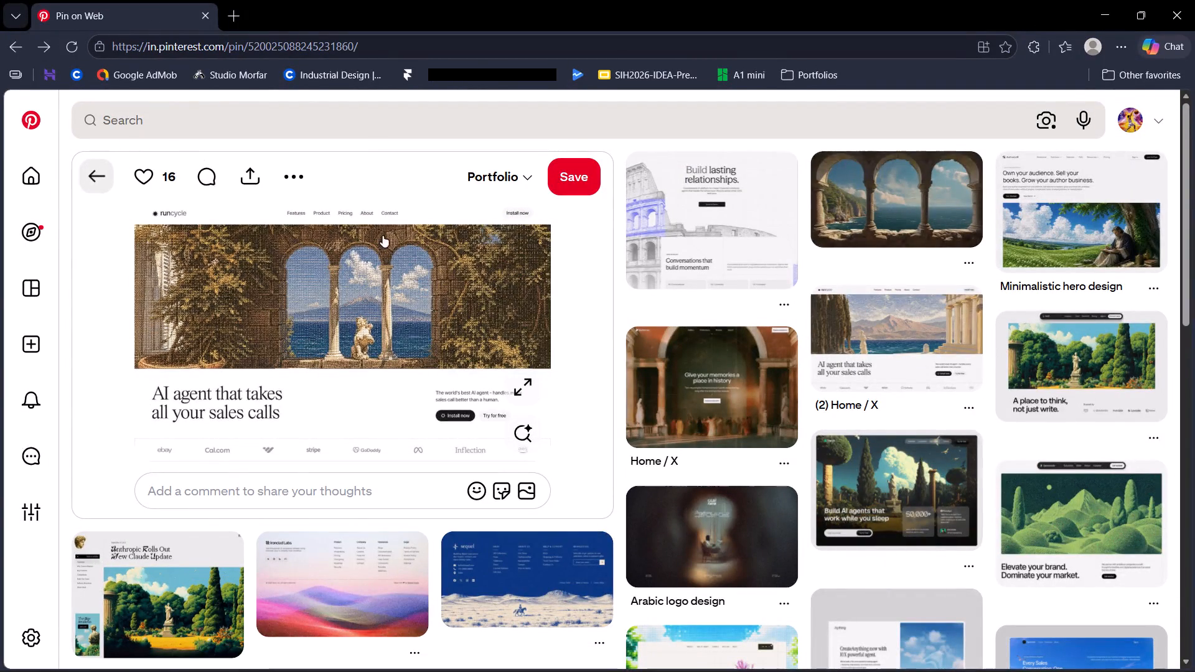
Open the Form and Found Presentation Layout pin from the related designs and copy its image.
scroll(393, 344, up, 4)
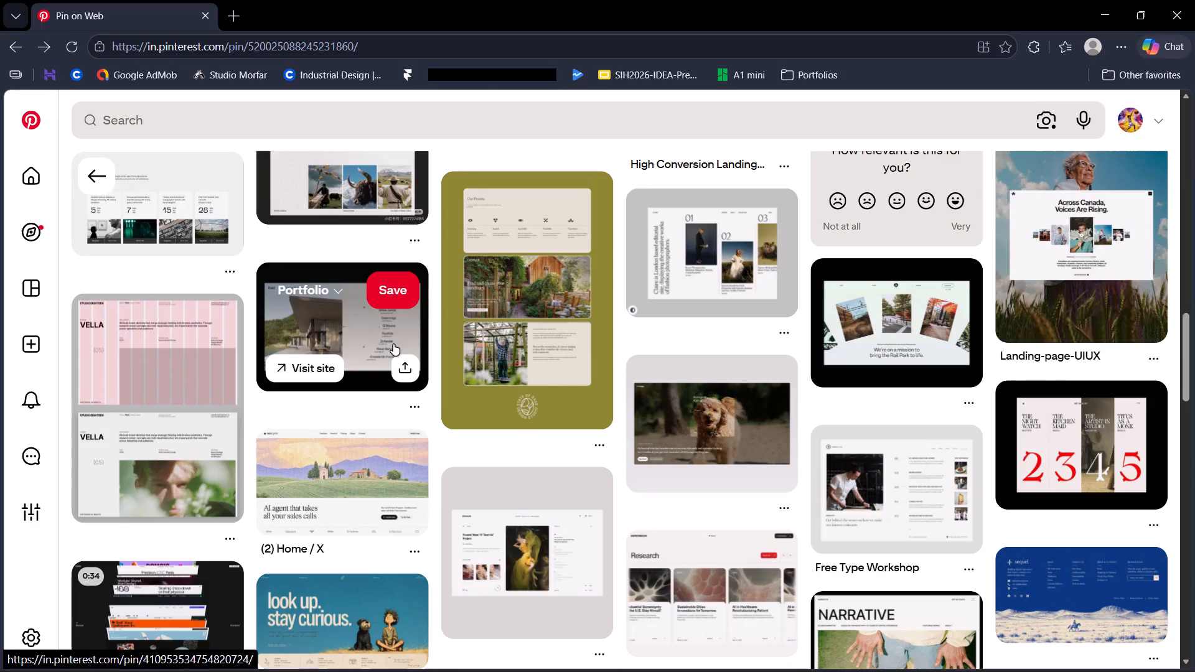
scroll(237, 470, up, 4)
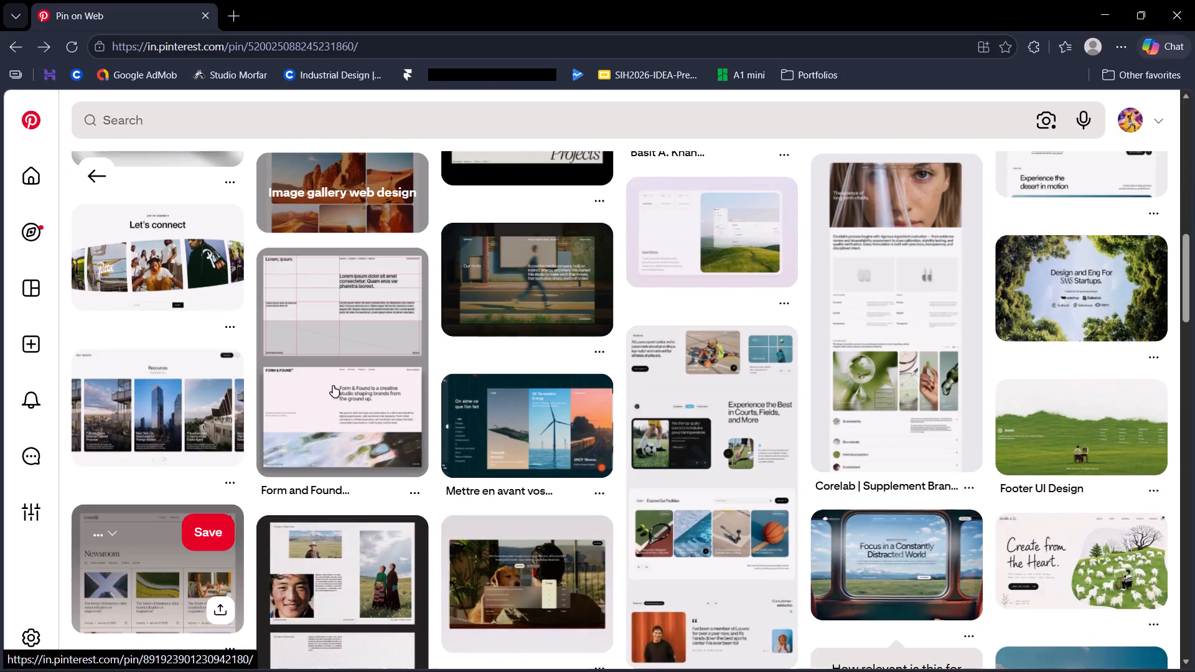
click(340, 402)
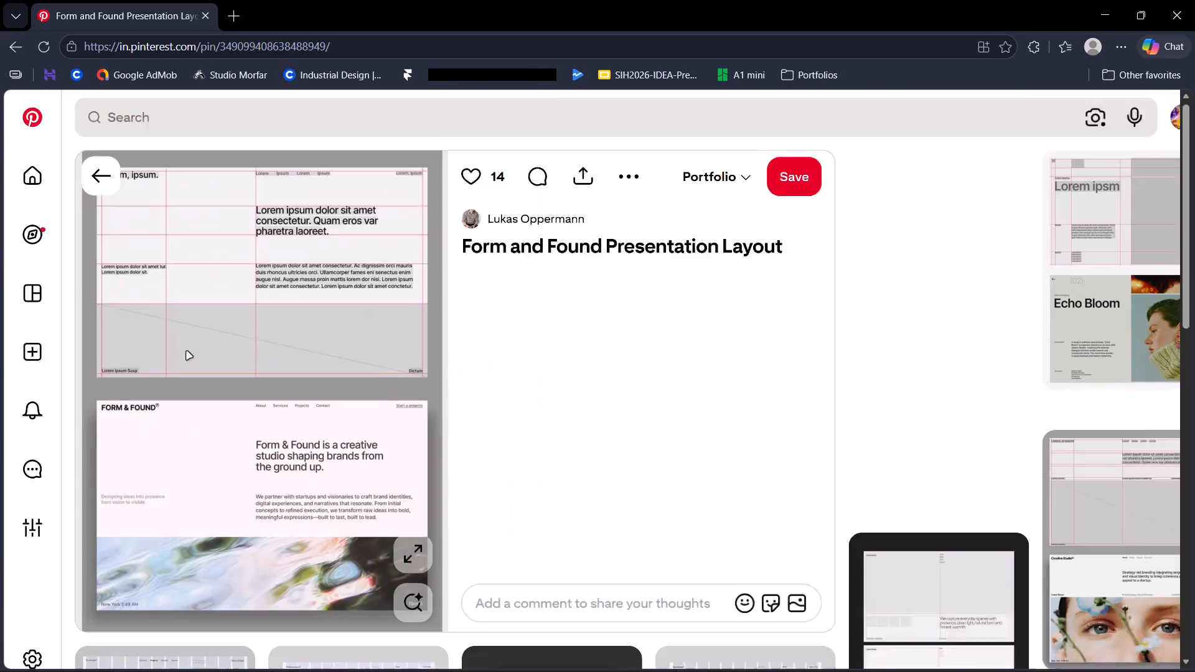
right_click(199, 467)
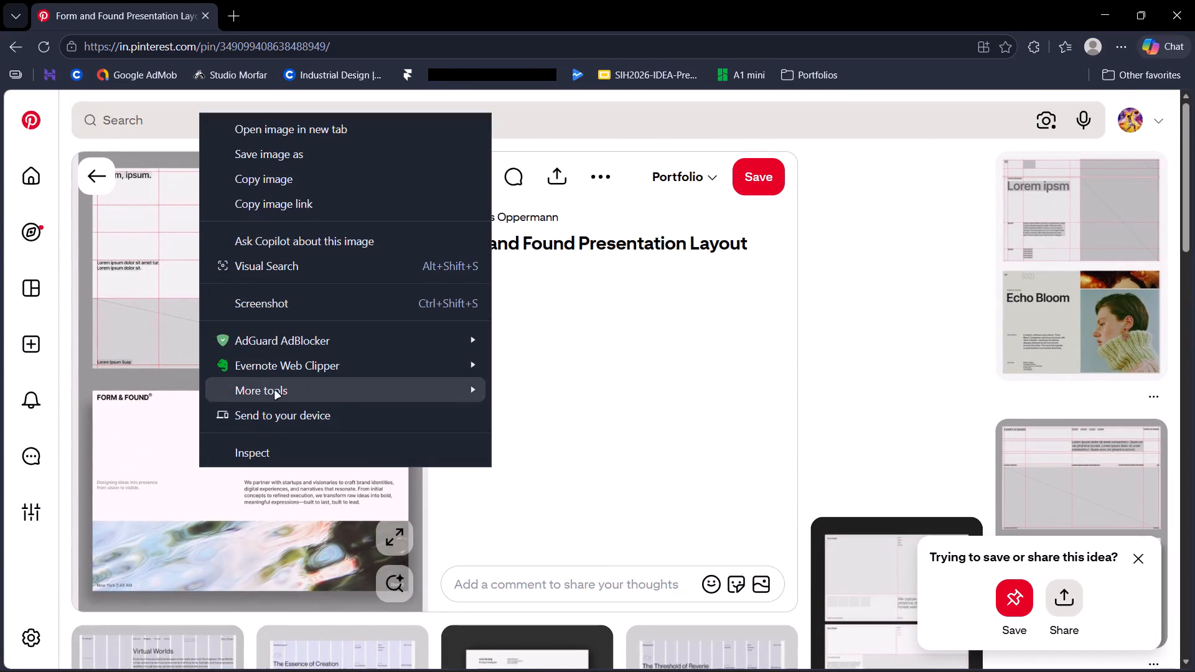
click(280, 177)
Switch to Figma, paste the Form and Found layout image and place it directly below the moodboard's landing page image, aligned with its left edge.
key(alt+Tab)
click(667, 306)
key(ctrl+v)
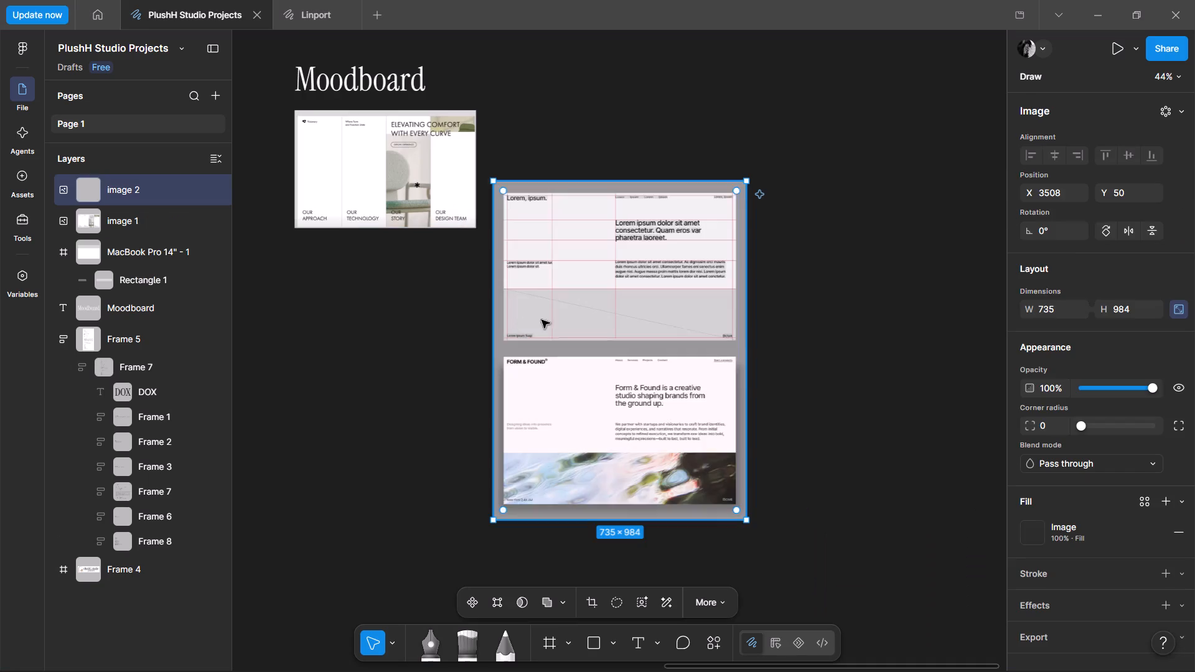
drag(568, 317, 370, 376)
click(623, 354)
Examine the two collected reference images under the Moodboard heading, both close up and side by side with their surroundings.
scroll(353, 439, up, 5)
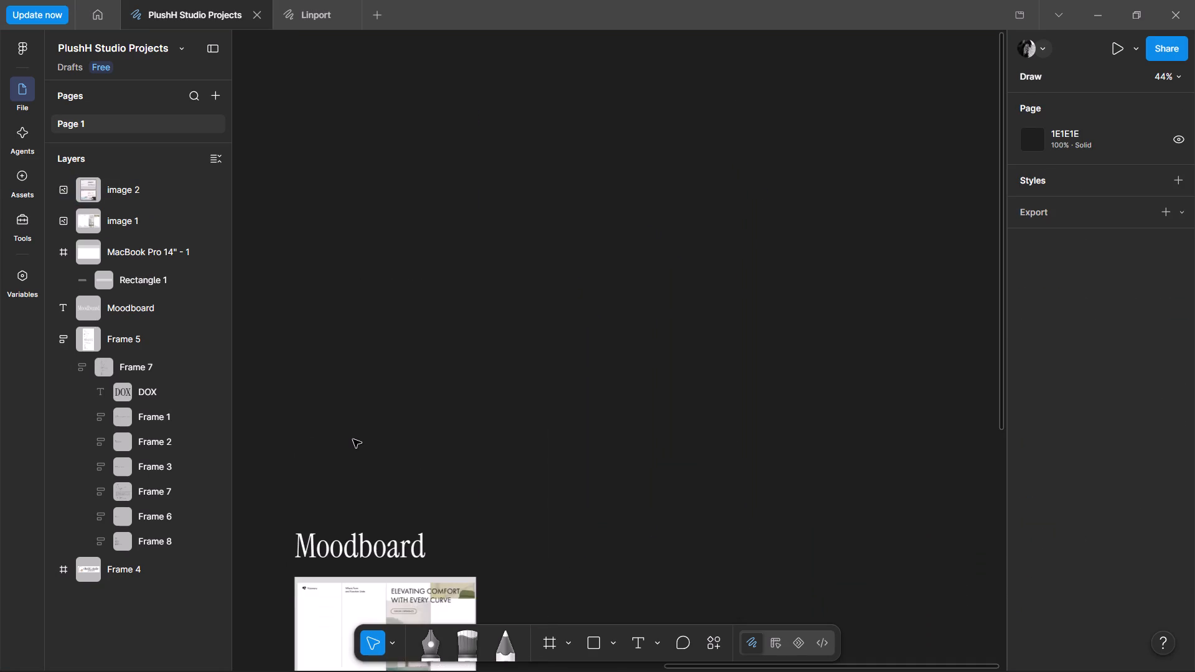
scroll(353, 439, down, 3)
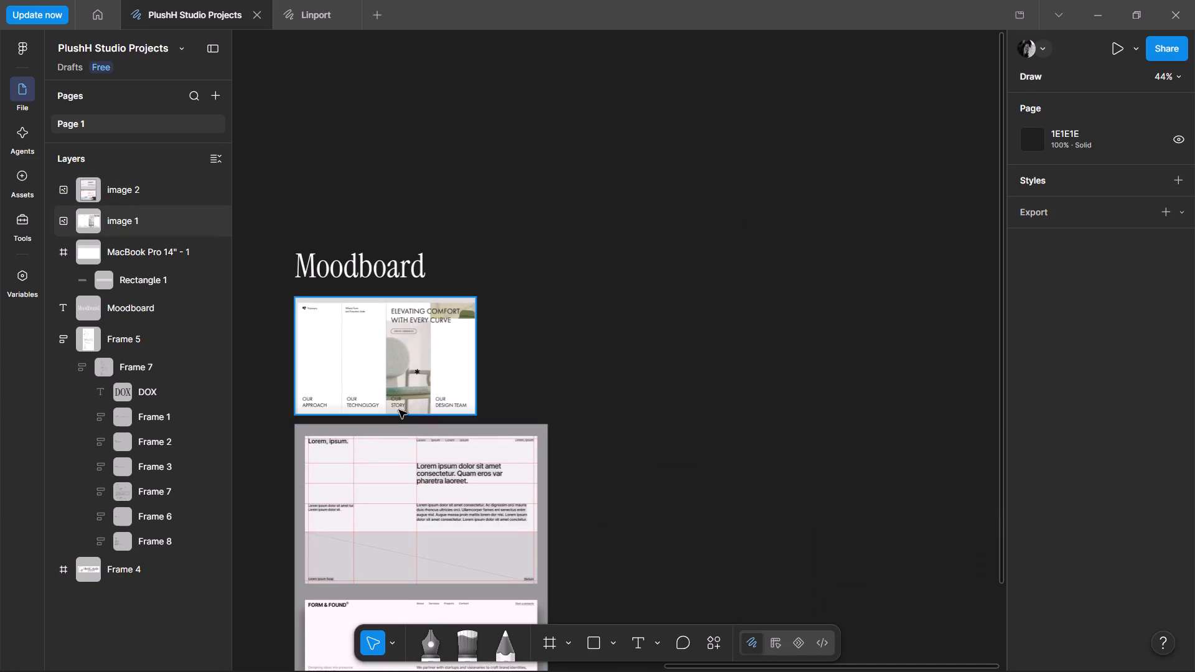
ctrl+scroll(428, 421, up, 6)
middle_drag(449, 439, 491, 85)
scroll(491, 85, up, 1)
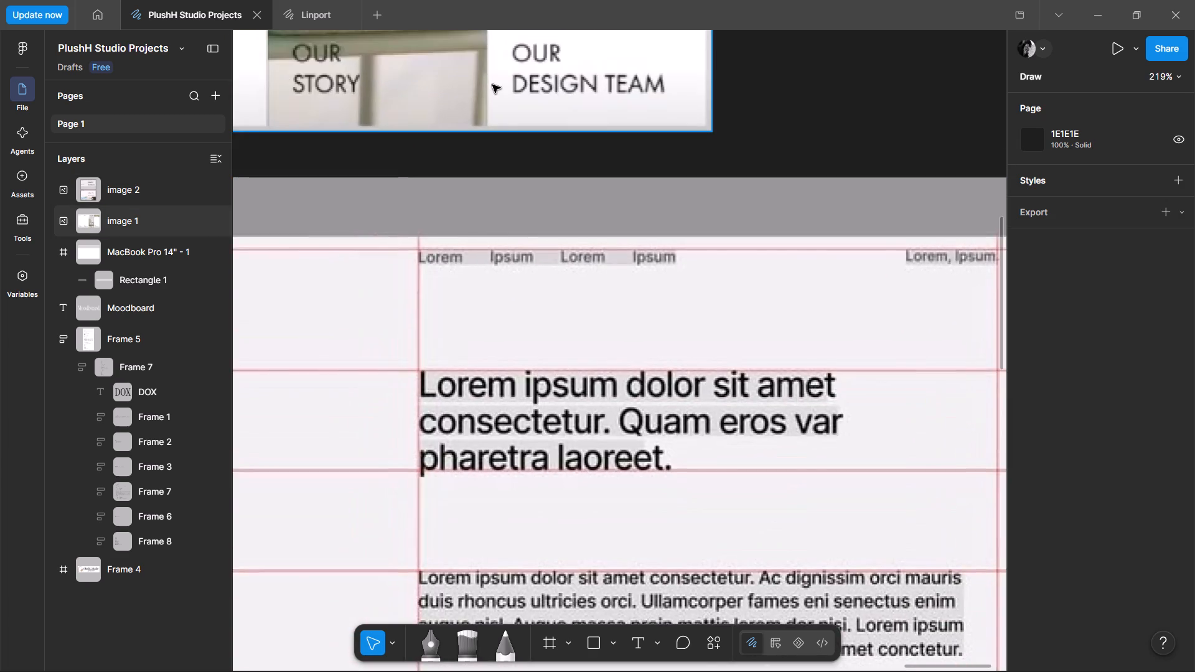
ctrl+scroll(492, 85, down, 6)
middle_drag(752, 256, 787, 357)
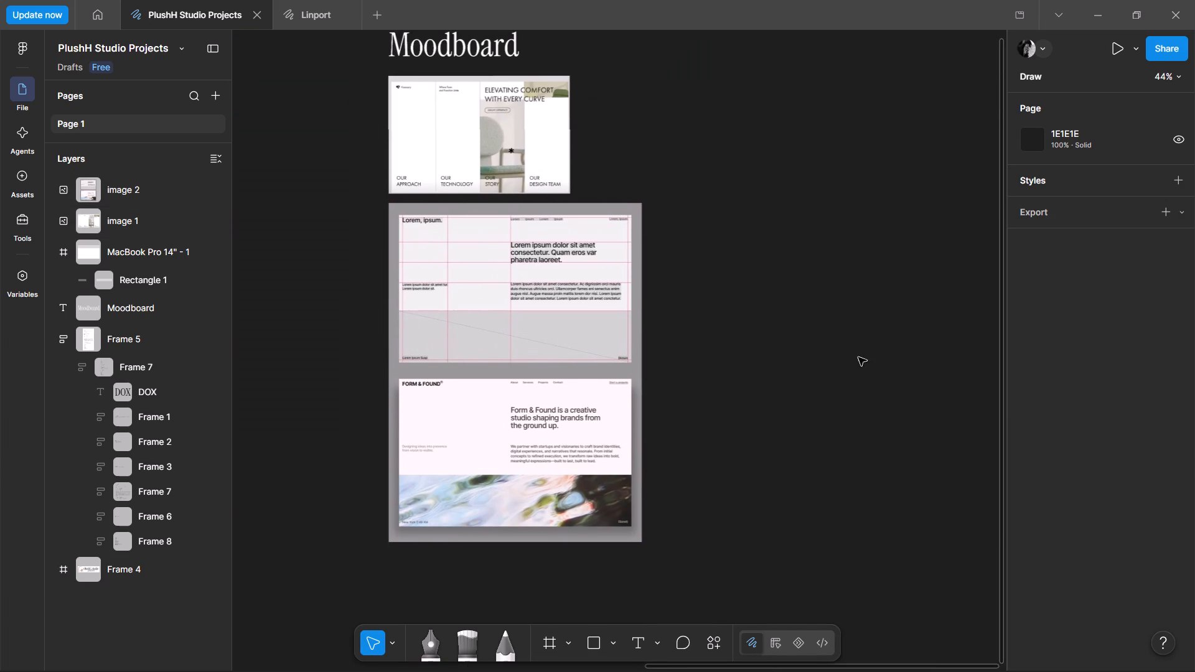
scroll(858, 356, up, 1)
middle_drag(858, 356, 1151, 264)
middle_drag(893, 587, 701, 552)
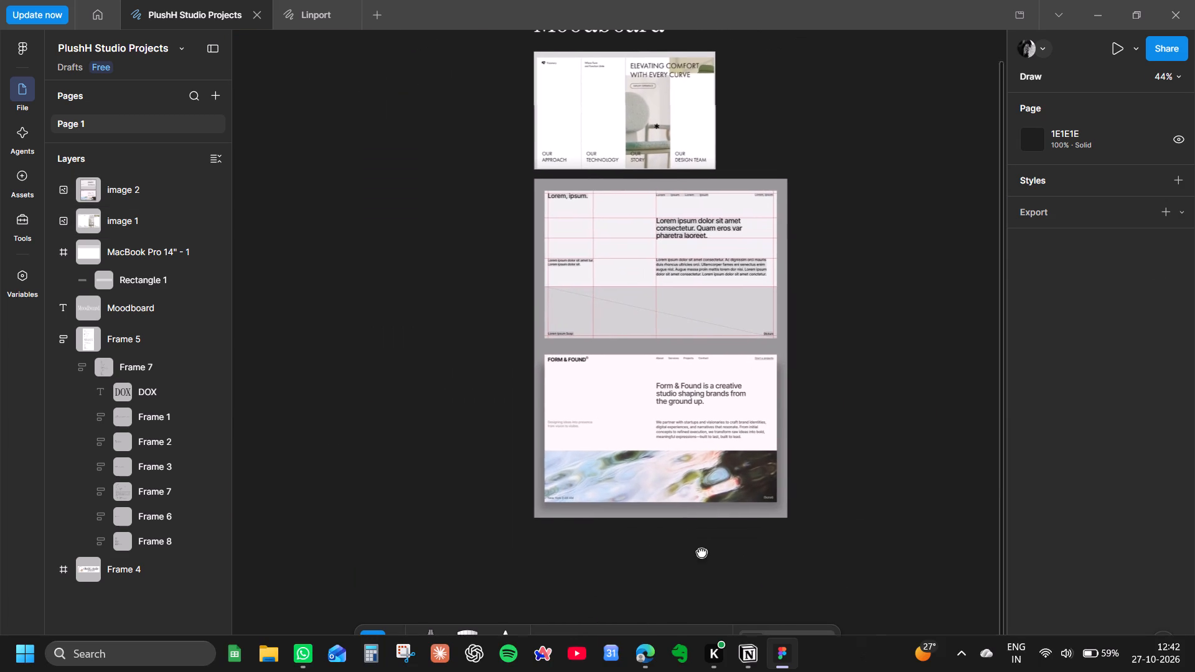
middle_drag(701, 552, 645, 541)
Switch back to Edge, examine designs related to Form and Found, check the Visionary landing page pin, and return to the earlier homely accommodation website pin.
key(alt+Tab)
scroll(509, 418, down, 3)
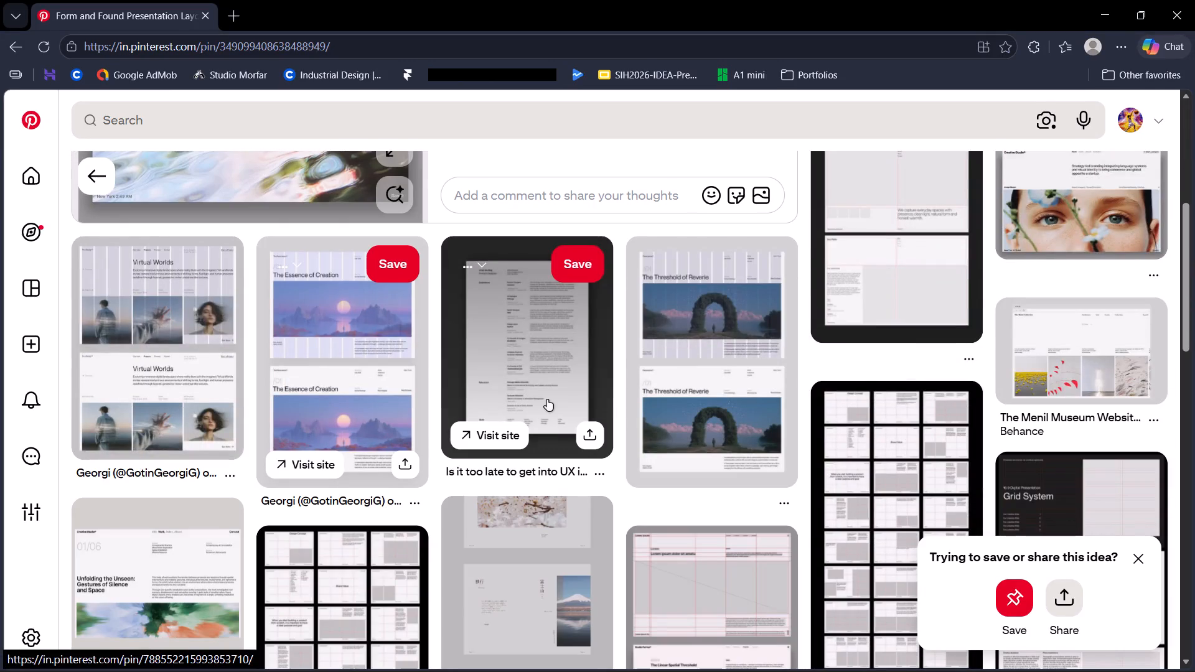
scroll(549, 399, down, 5)
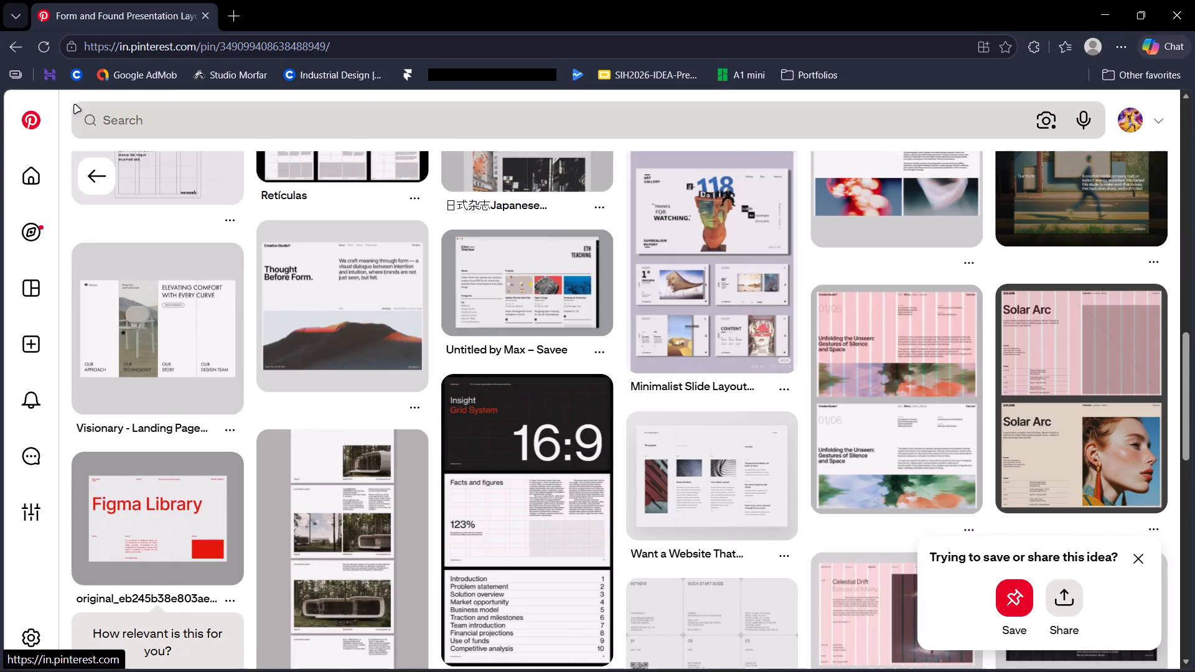
click(140, 283)
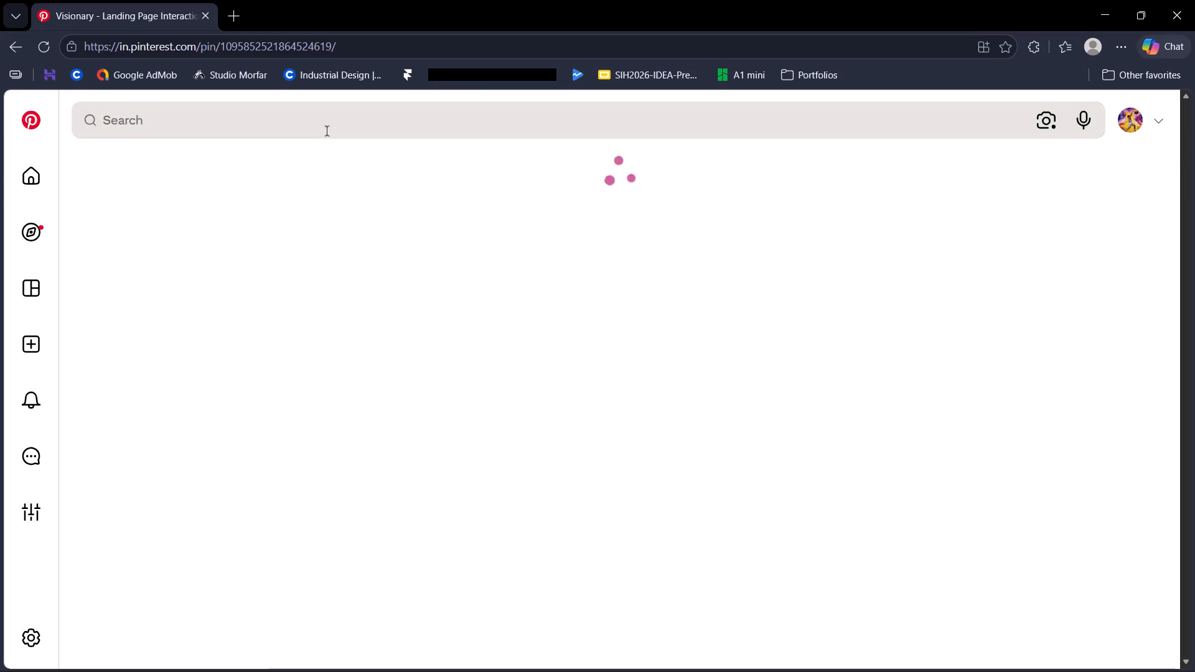
click(19, 49)
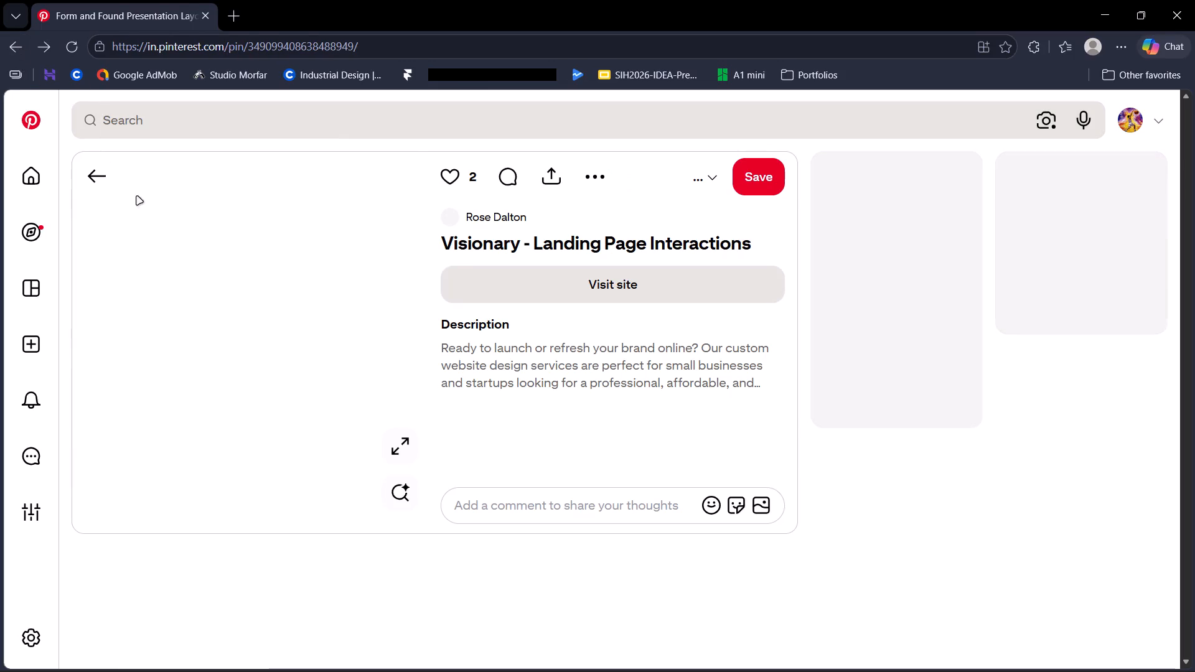
click(88, 181)
click(88, 181)
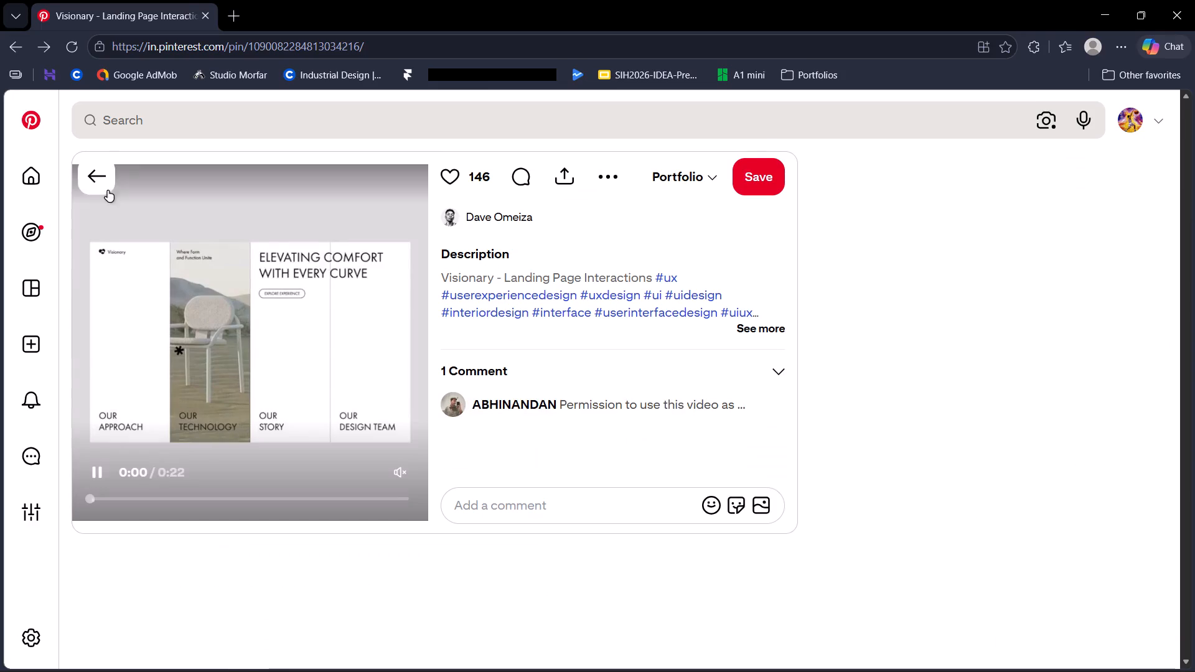
click(107, 182)
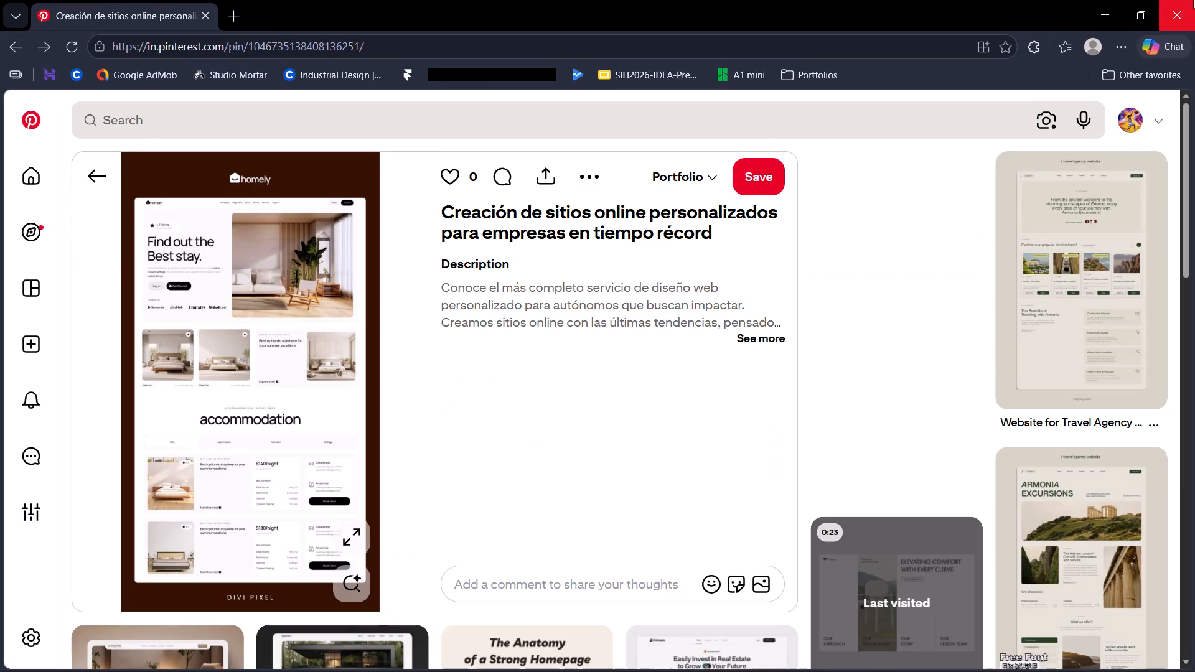
Examine the designs related to the homely accommodation website pin, such as furniture, real estate and travel layouts.
scroll(365, 315, down, 3)
scroll(551, 291, down, 2)
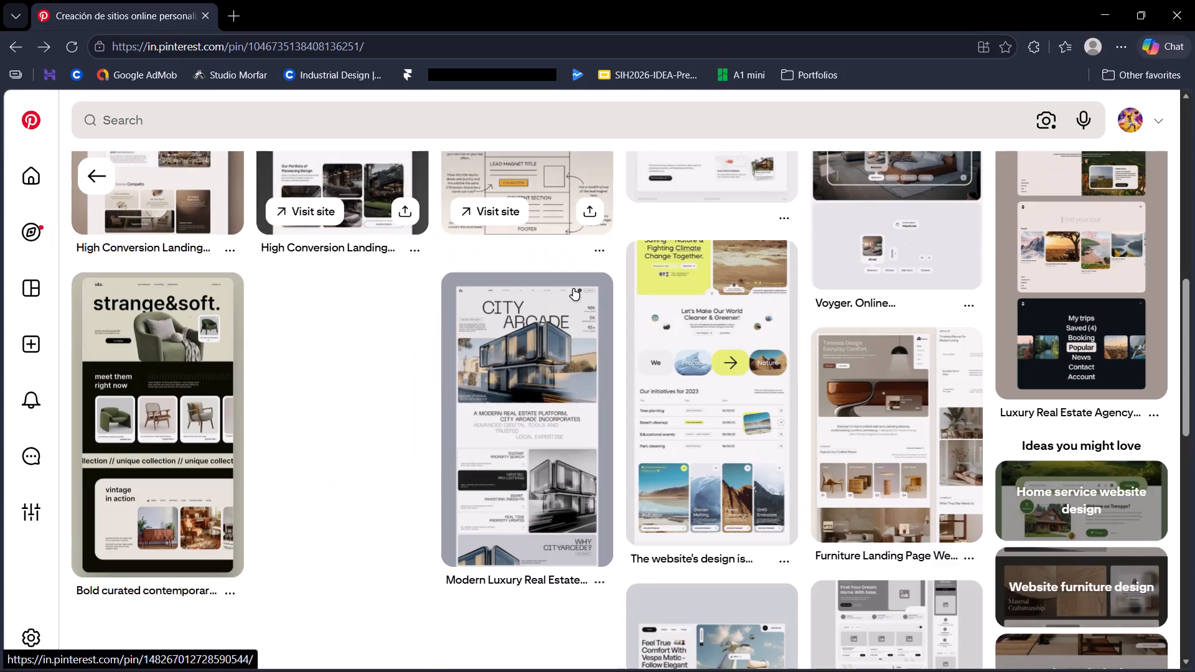
scroll(739, 271, down, 5)
scroll(718, 281, up, 2)
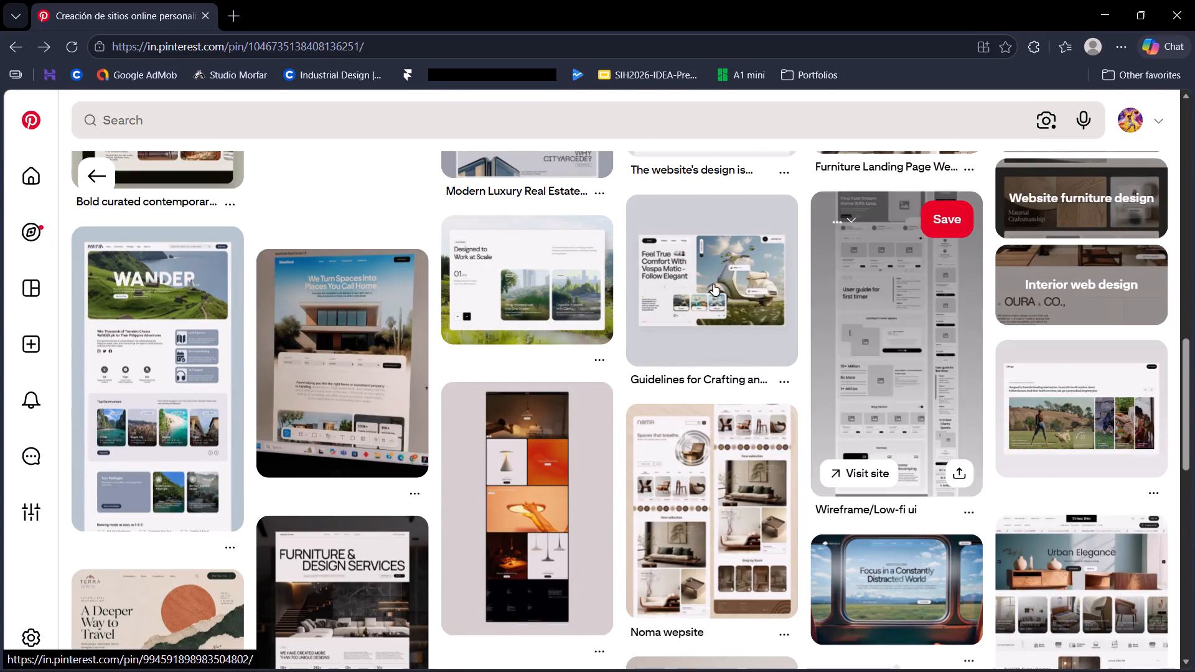
scroll(351, 383, down, 4)
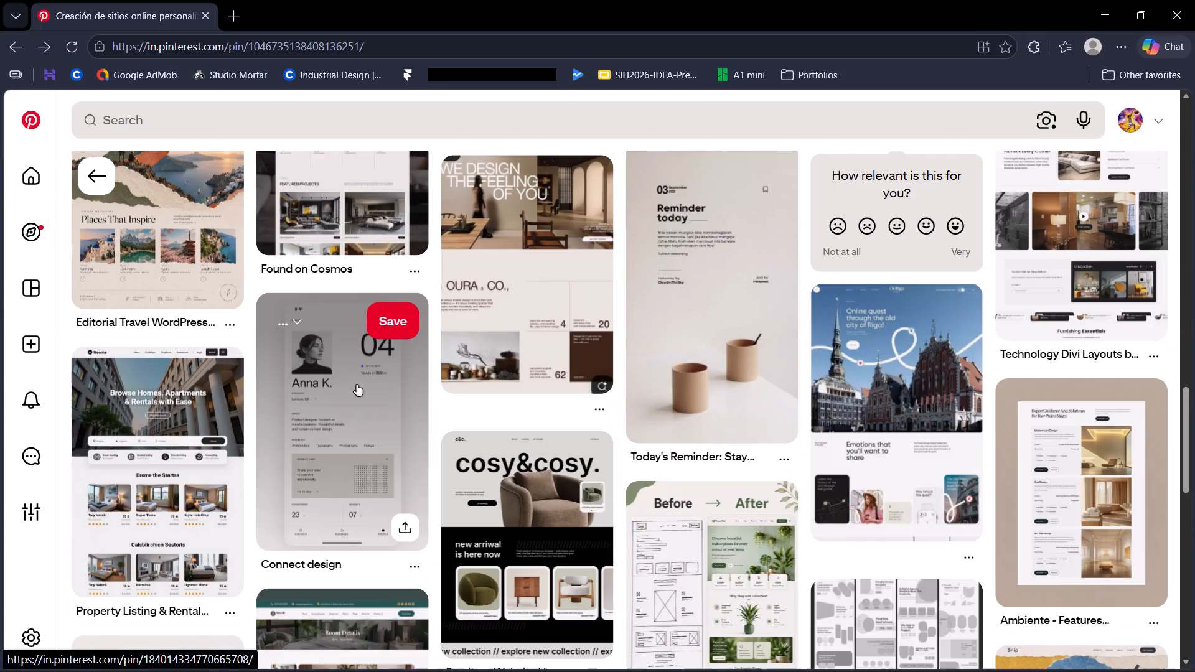
Open the Connect design profile screen pin and examine it and its related minimal app, résumé and portfolio designs.
click(326, 436)
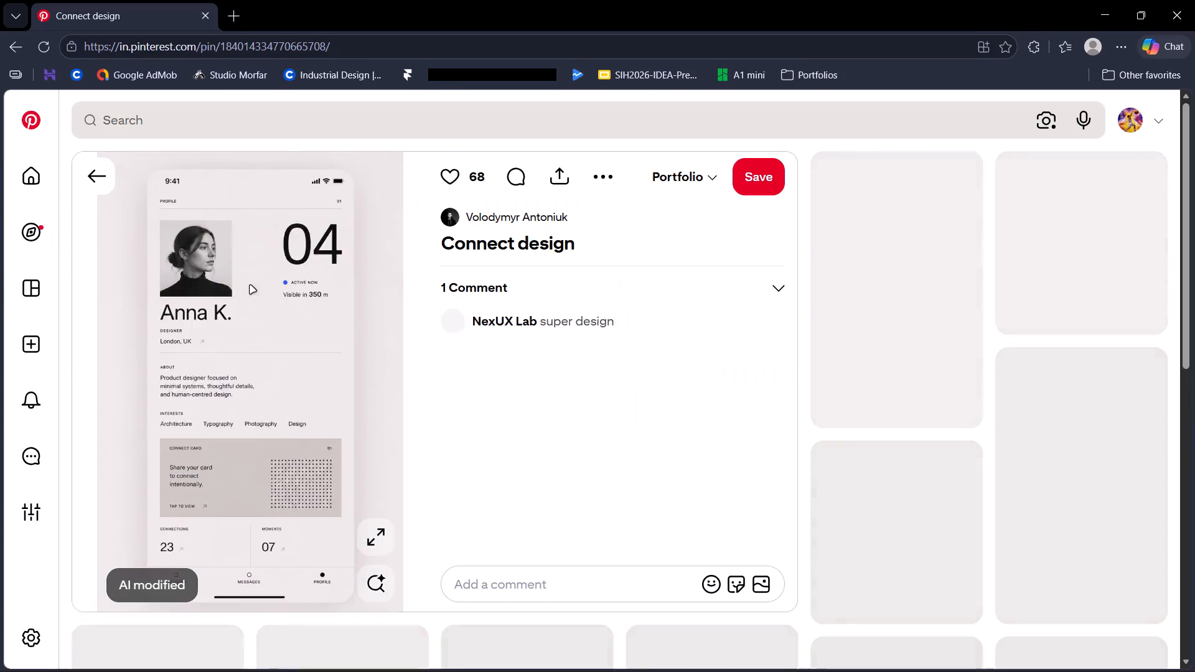
scroll(184, 380, down, 3)
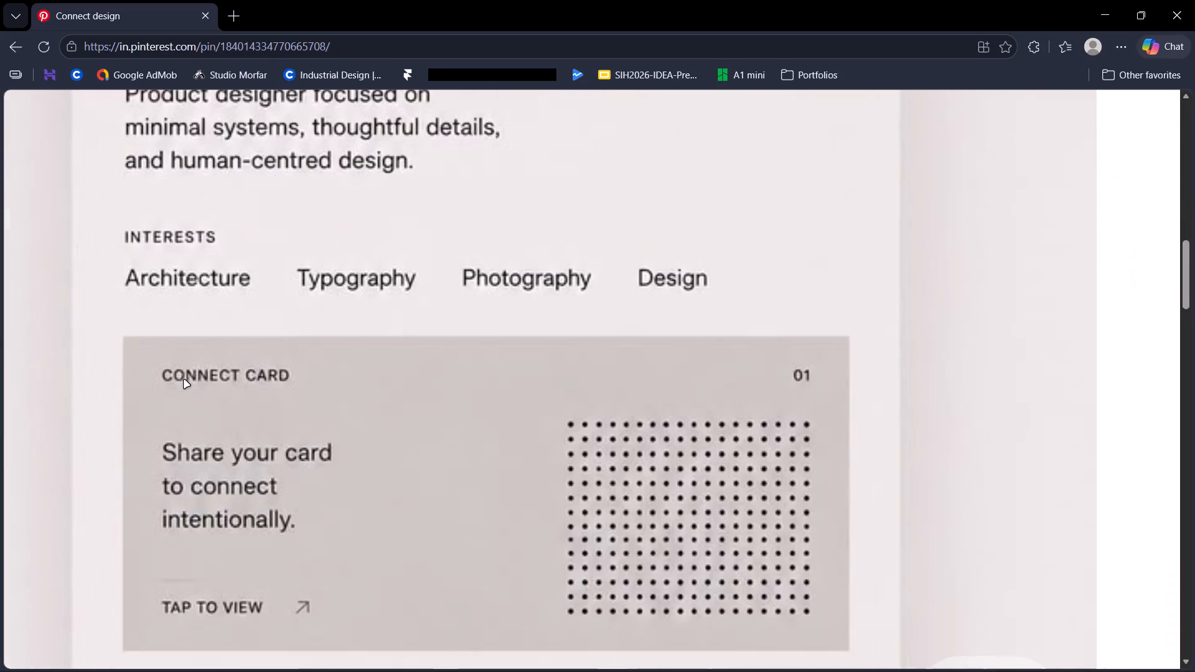
scroll(184, 380, down, 2)
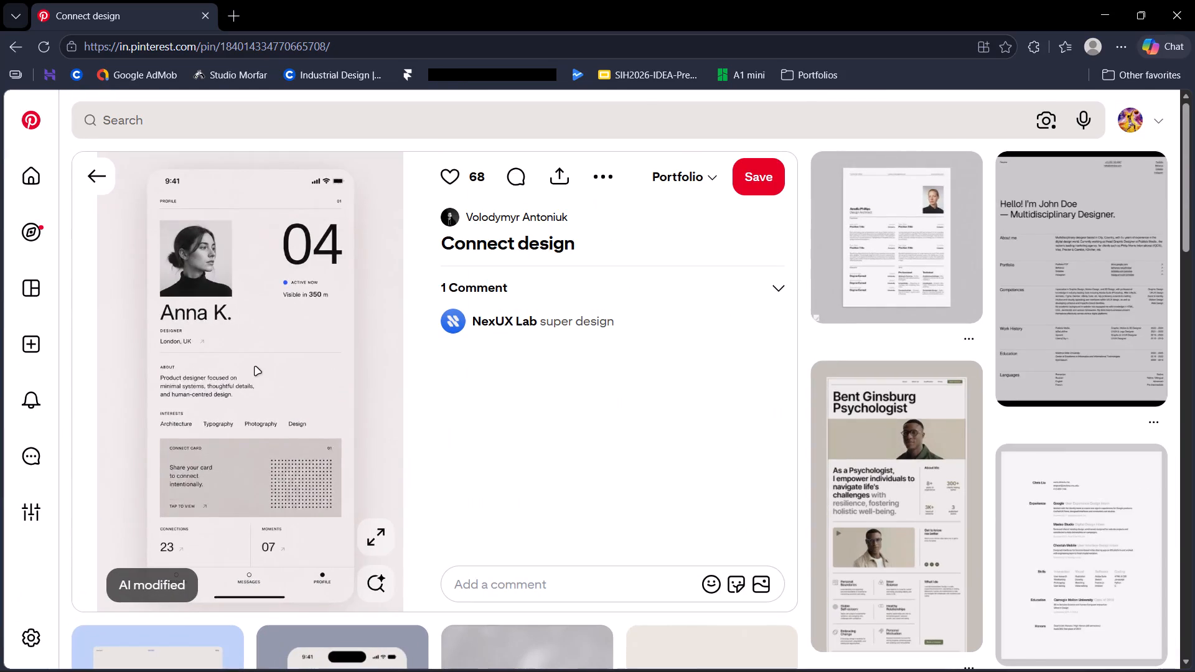
scroll(256, 367, down, 3)
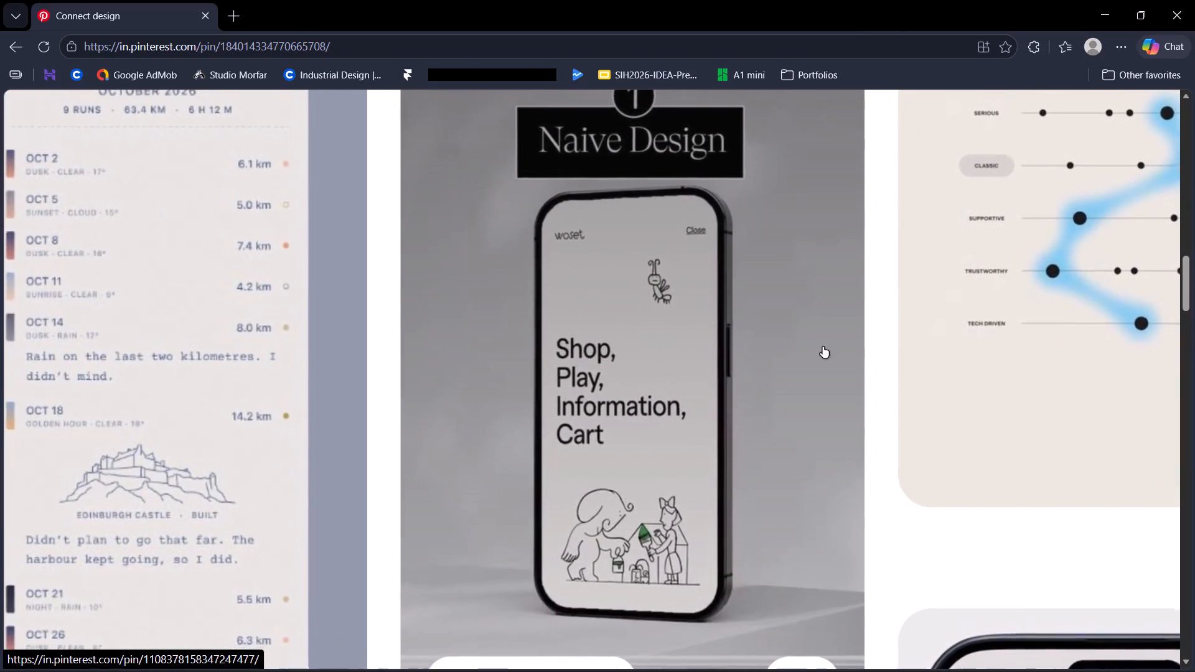
scroll(817, 348, down, 3)
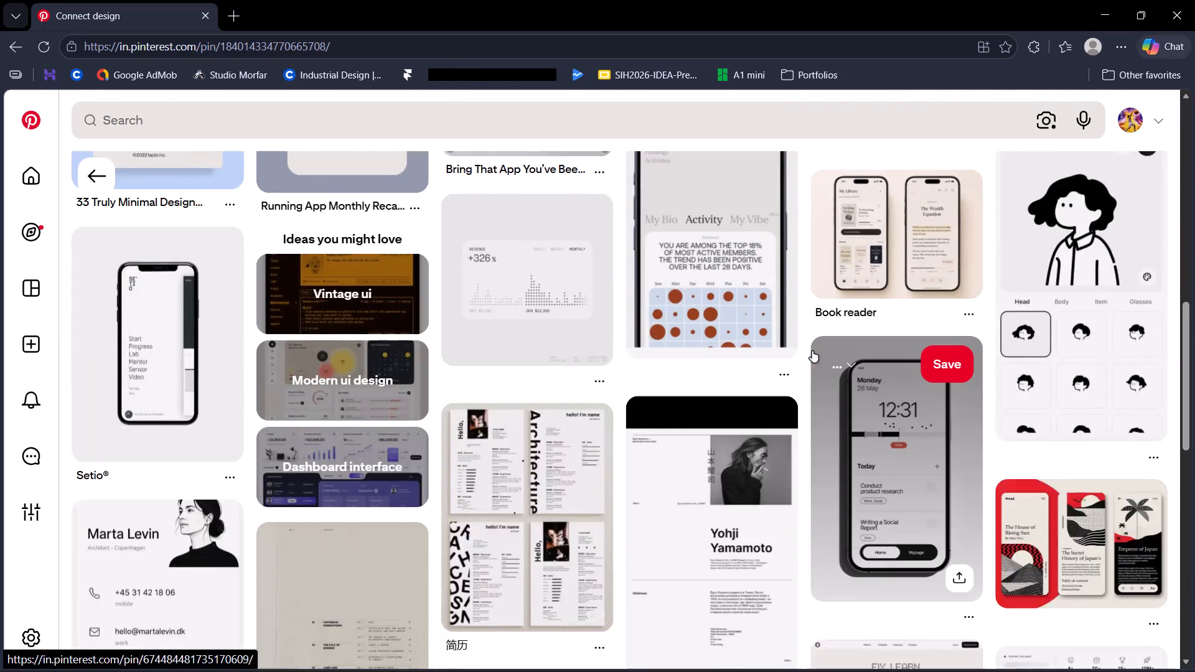
scroll(812, 351, up, 1)
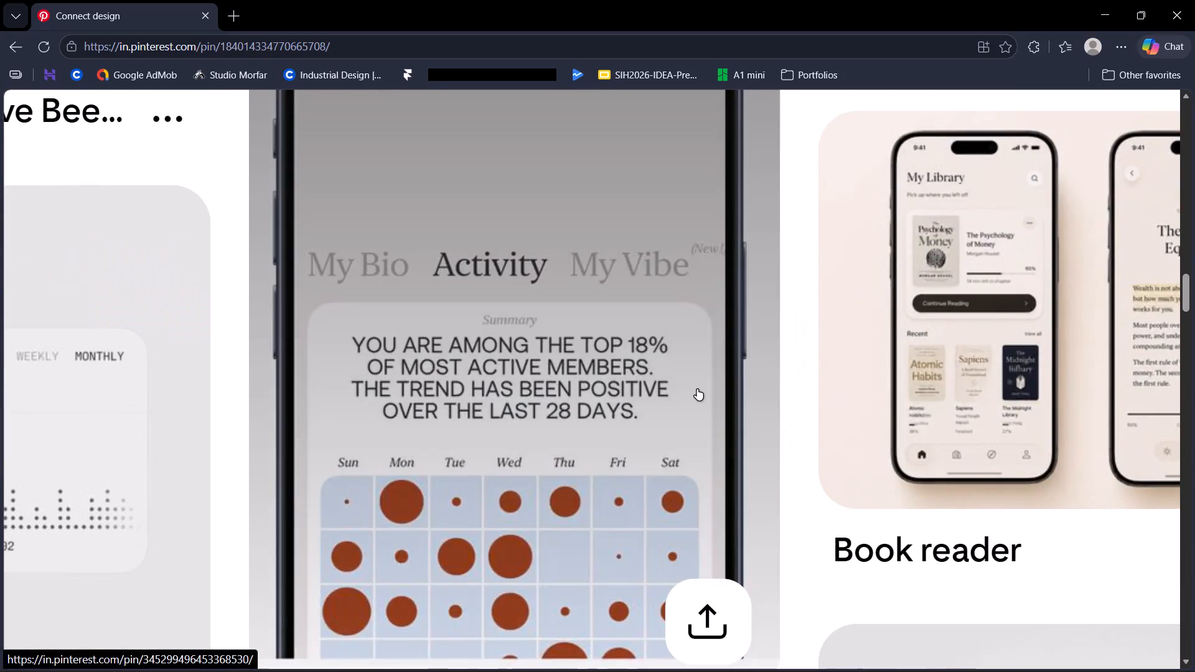
scroll(697, 388, down, 4)
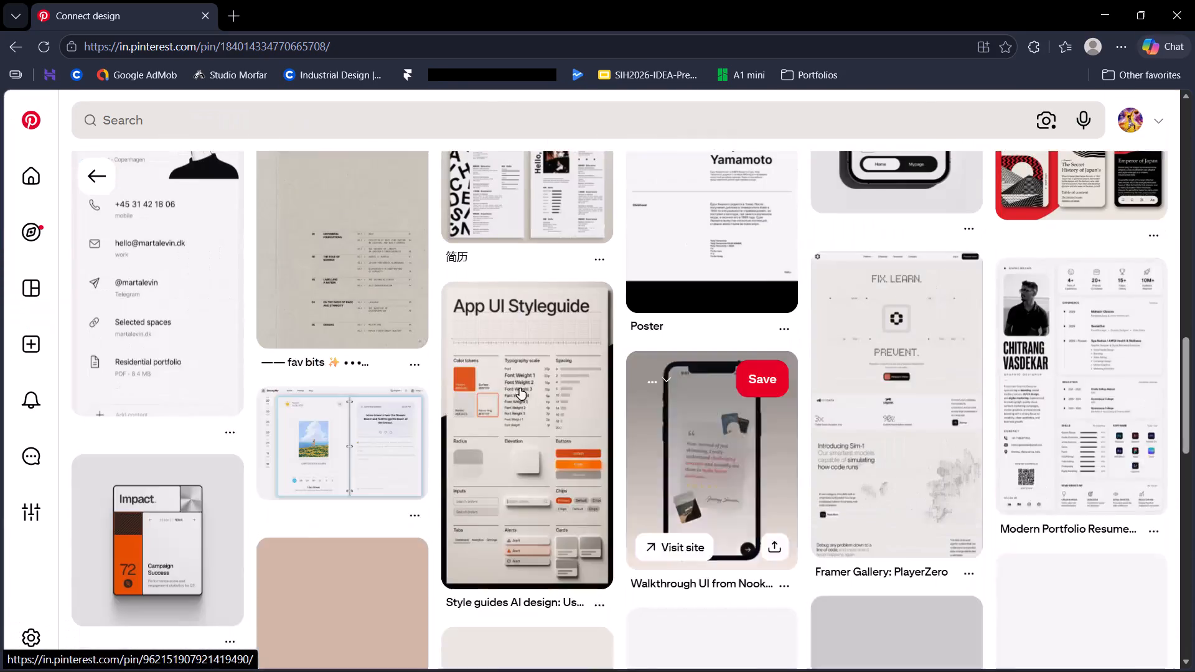
scroll(520, 388, up, 3)
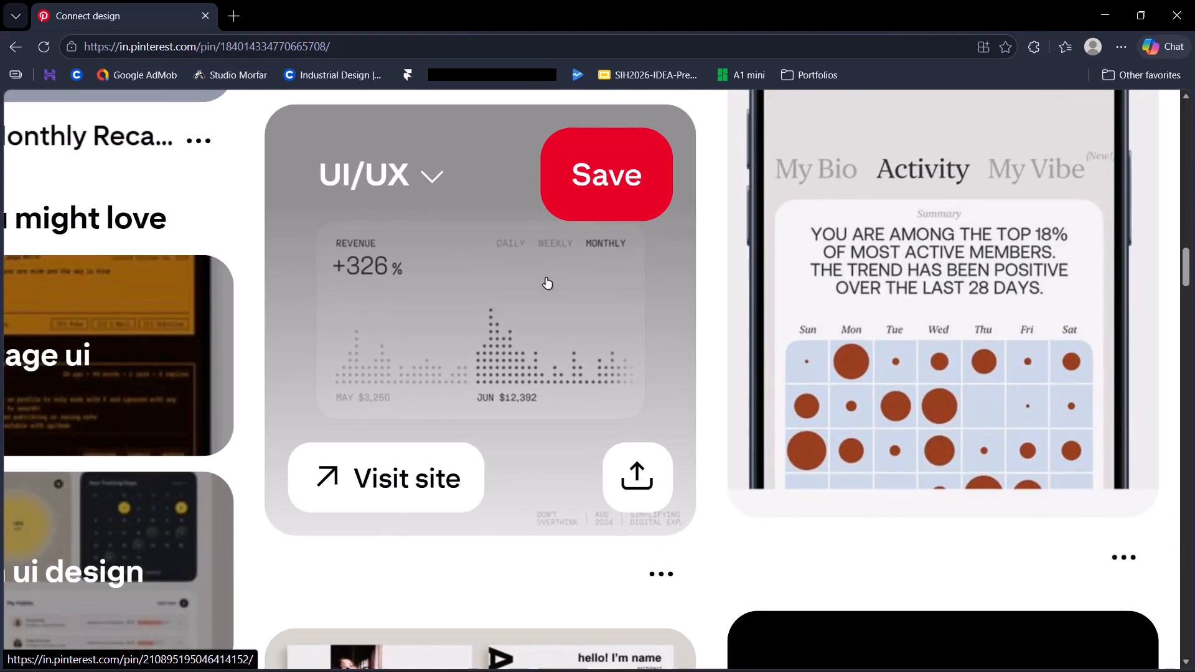
scroll(547, 312, down, 2)
scroll(507, 386, down, 3)
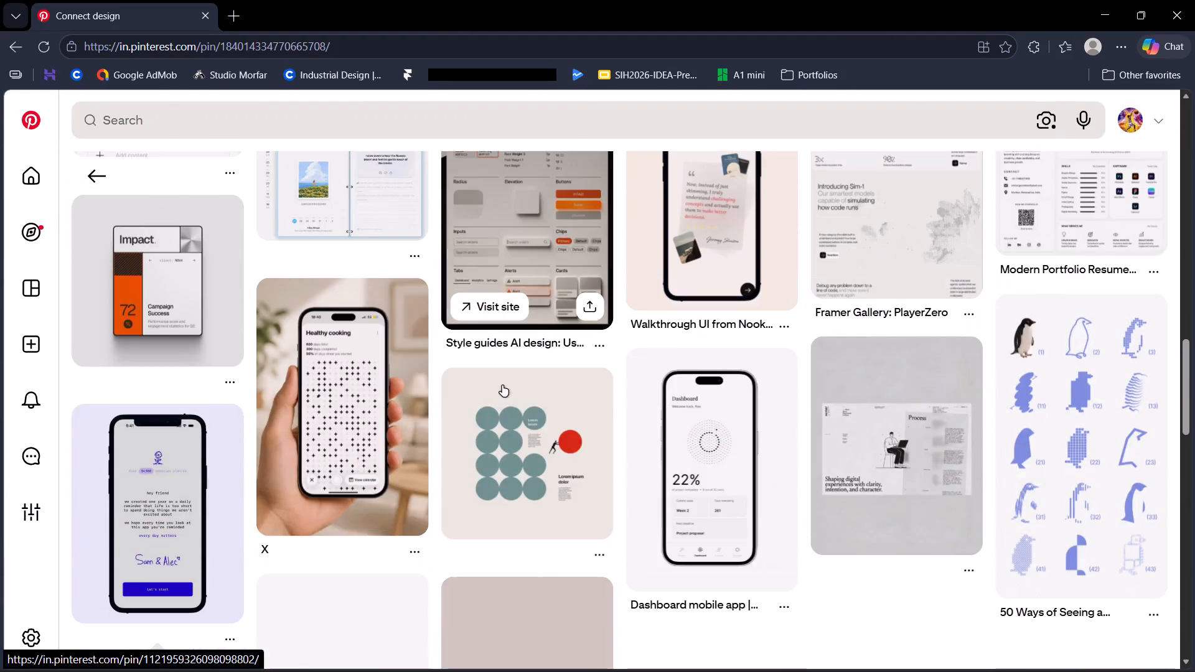
Open upwork.com in a new tab and dismiss the tax compliance notice above the job feed.
click(232, 0)
text(up)
key(4)
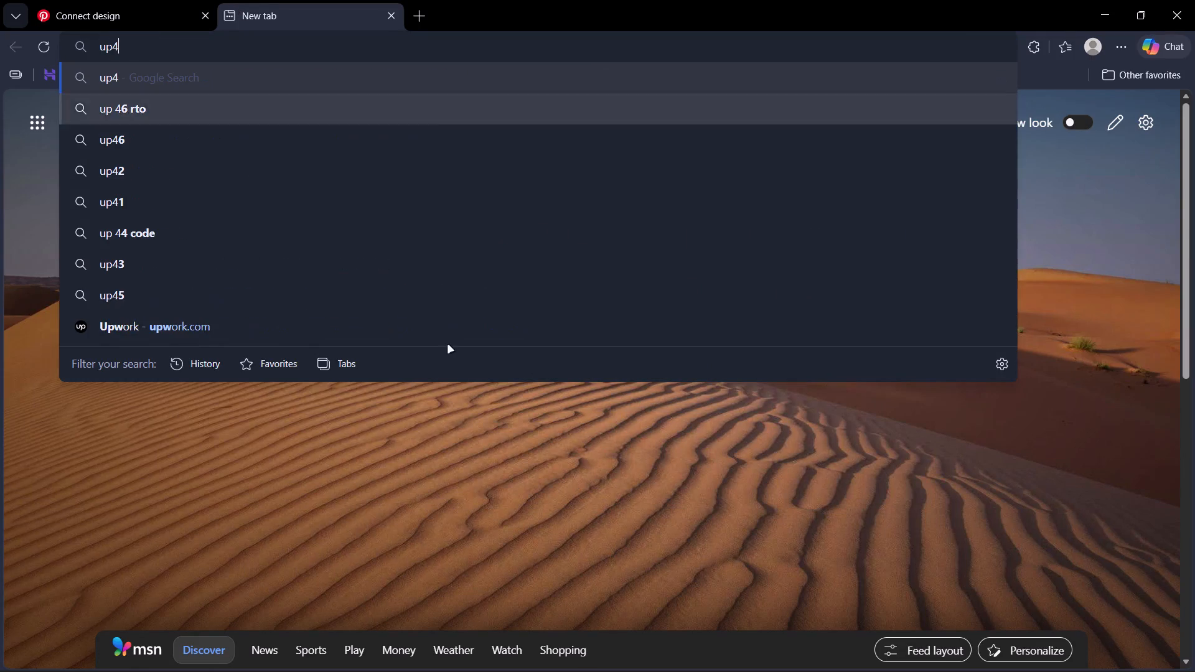
key(BackSpace)
key(w)
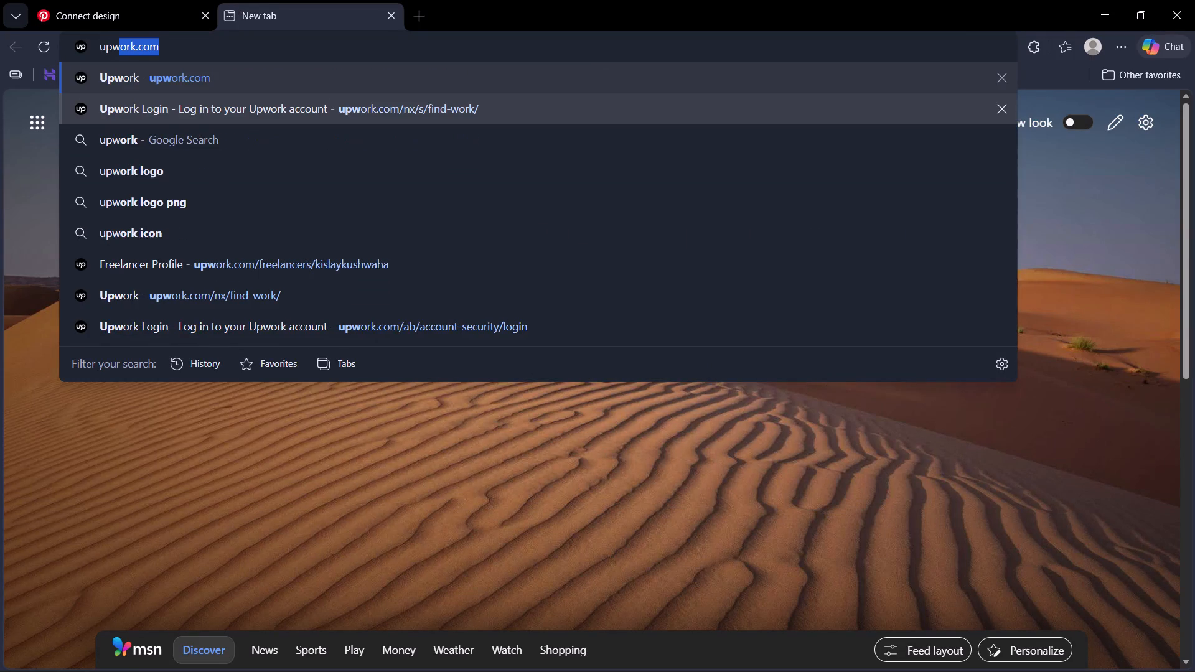
key(Return)
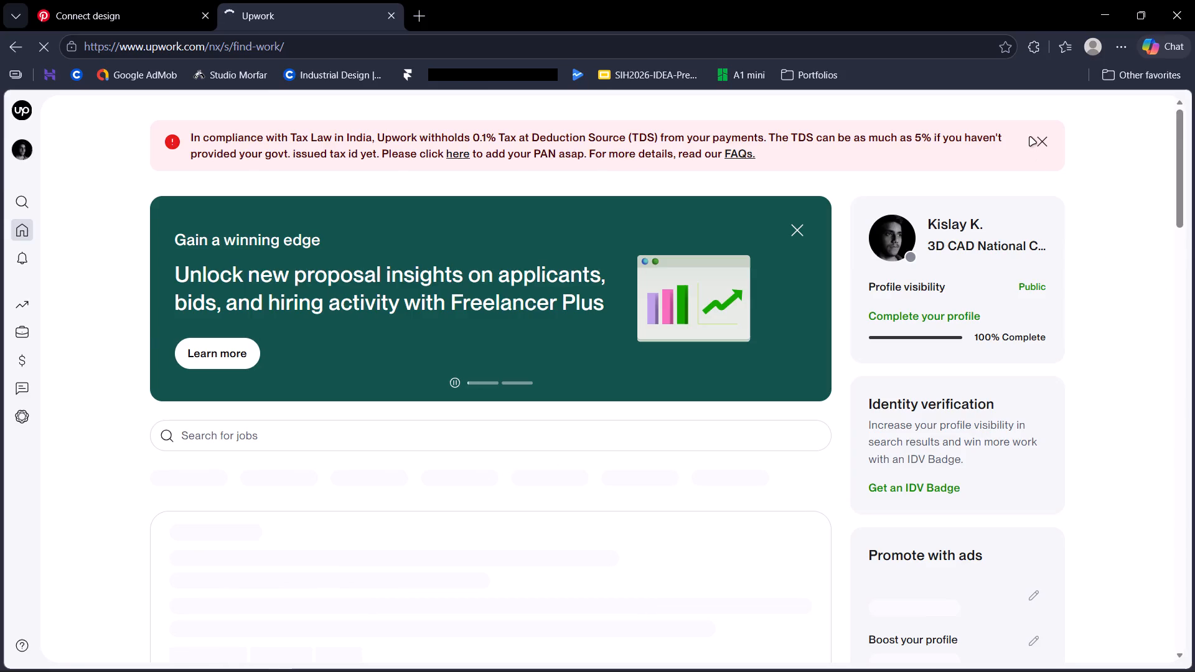
click(1044, 141)
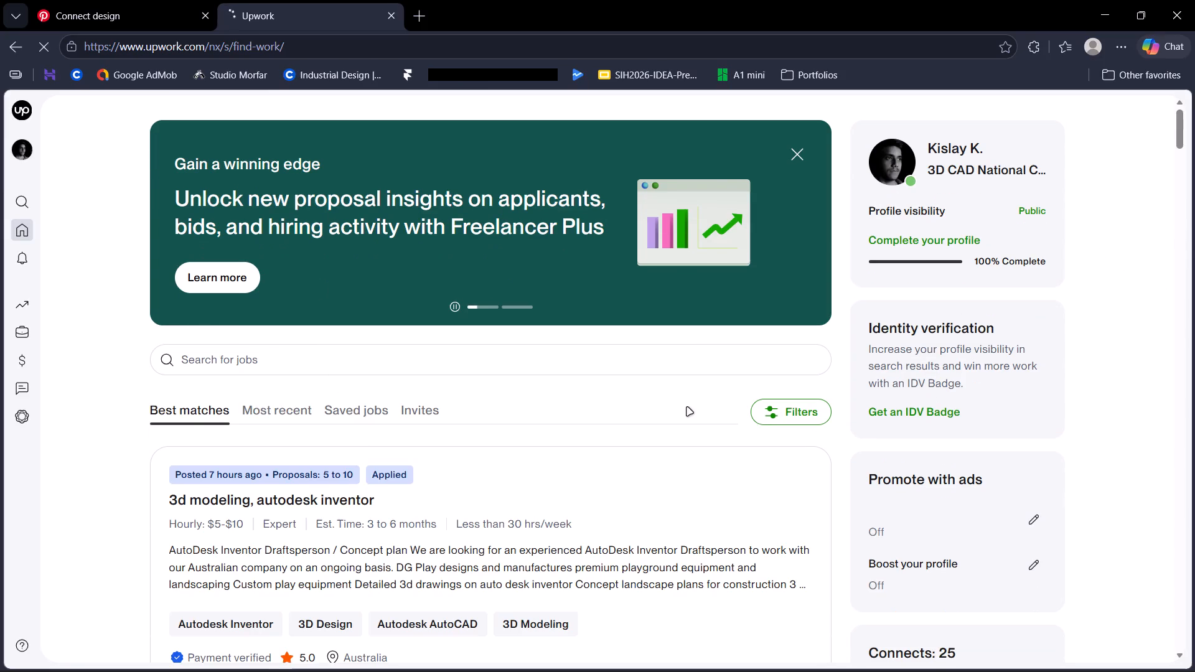
Open the "3d modeling, autodesk inventor" job, expand its summary, read its requirements and client history, and return to the feed.
scroll(447, 332, down, 1)
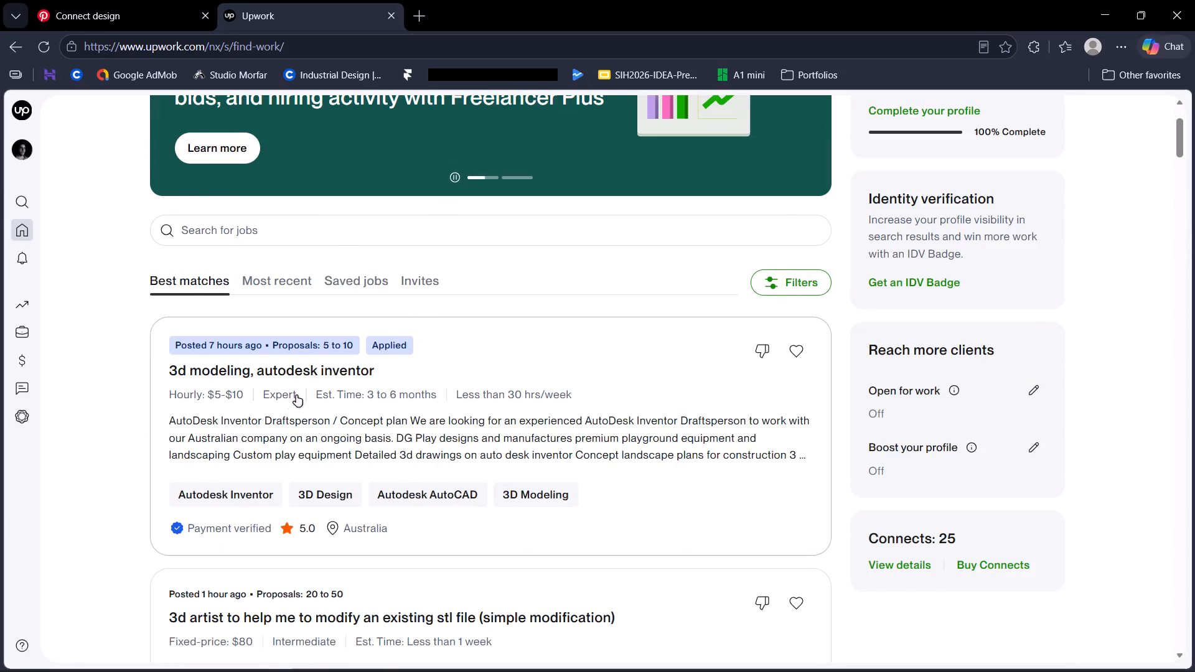
click(311, 376)
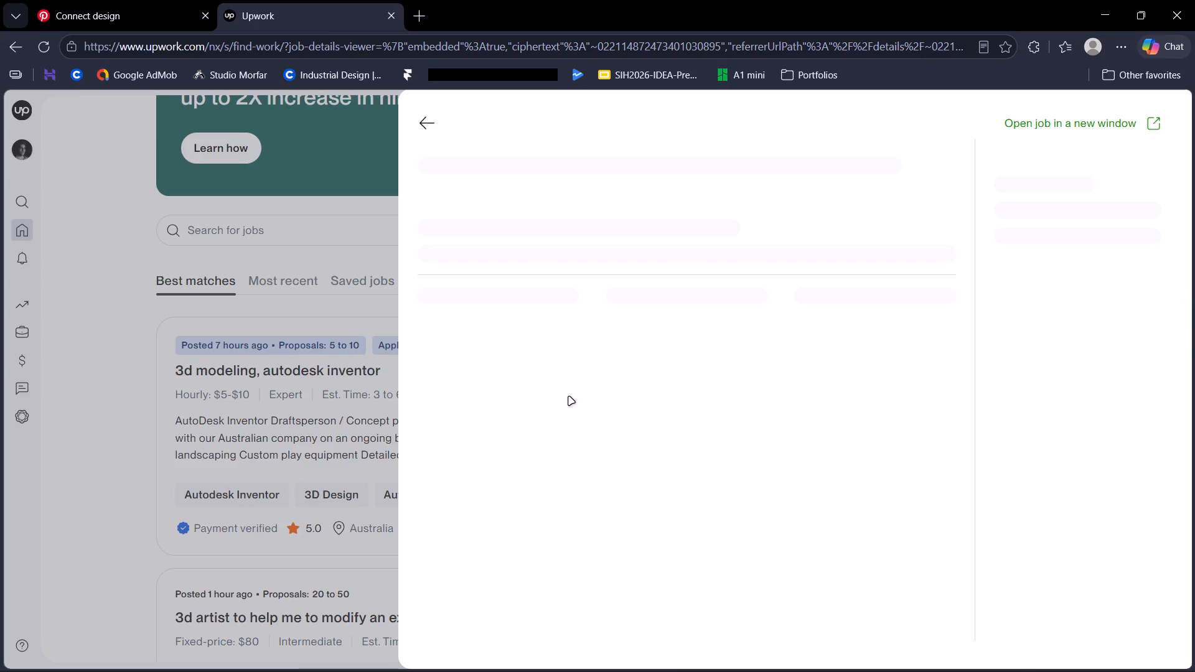
scroll(569, 397, down, 1)
click(432, 316)
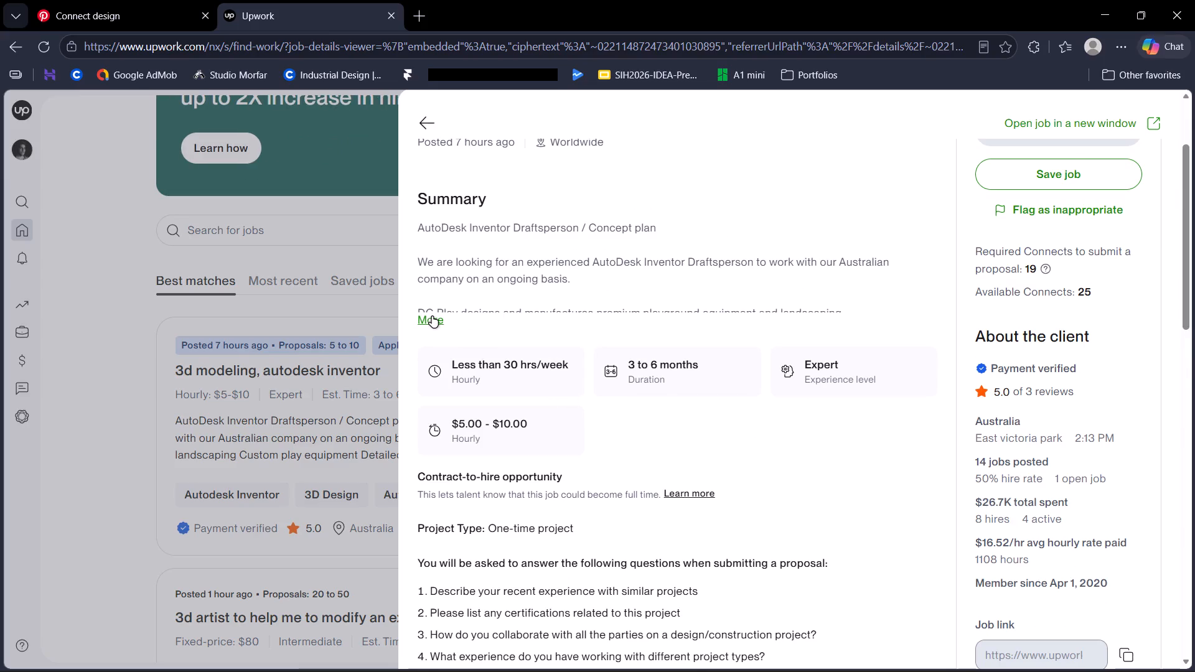
scroll(533, 314, down, 15)
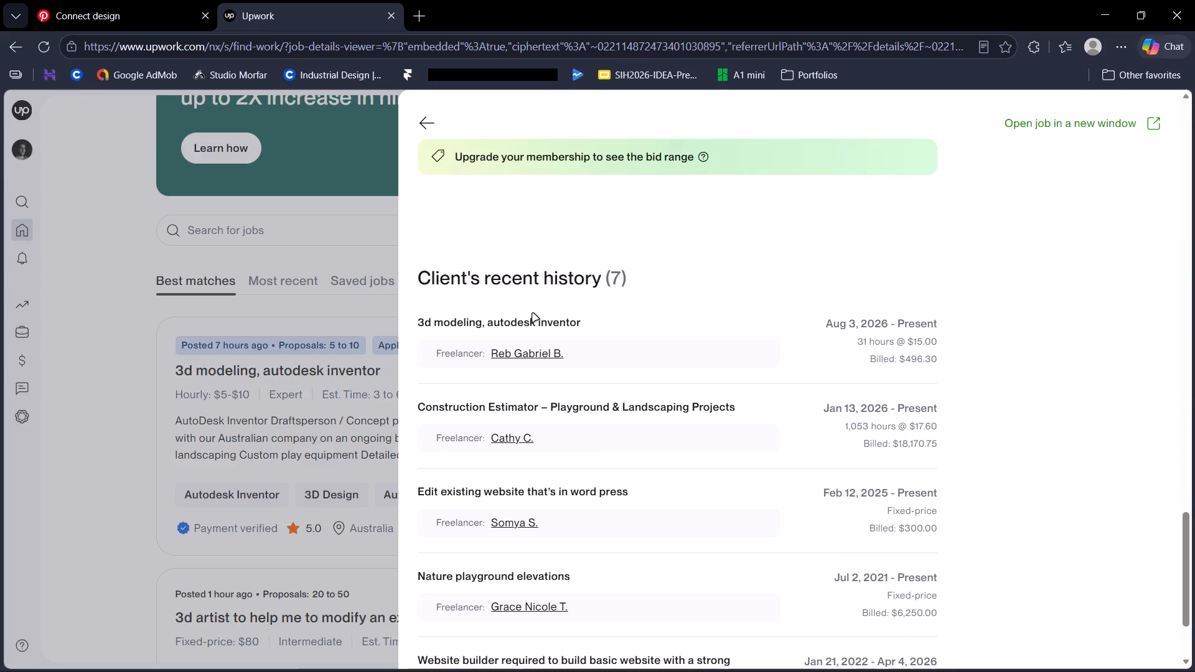
scroll(533, 314, up, 3)
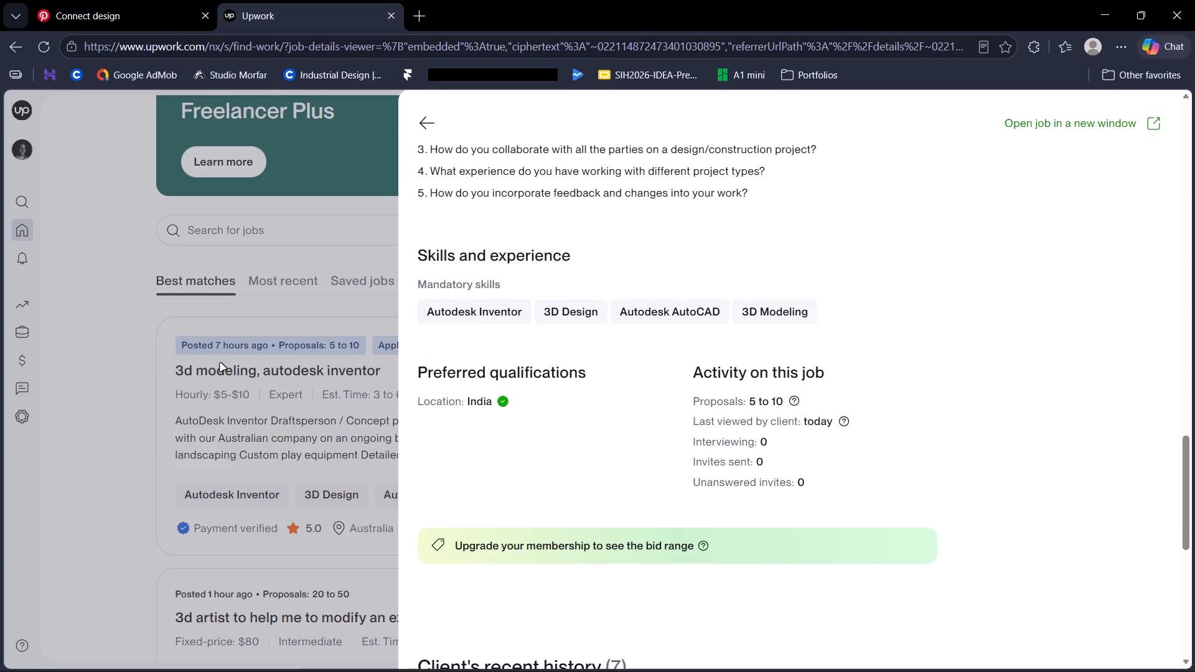
scroll(741, 383, down, 5)
scroll(741, 383, up, 8)
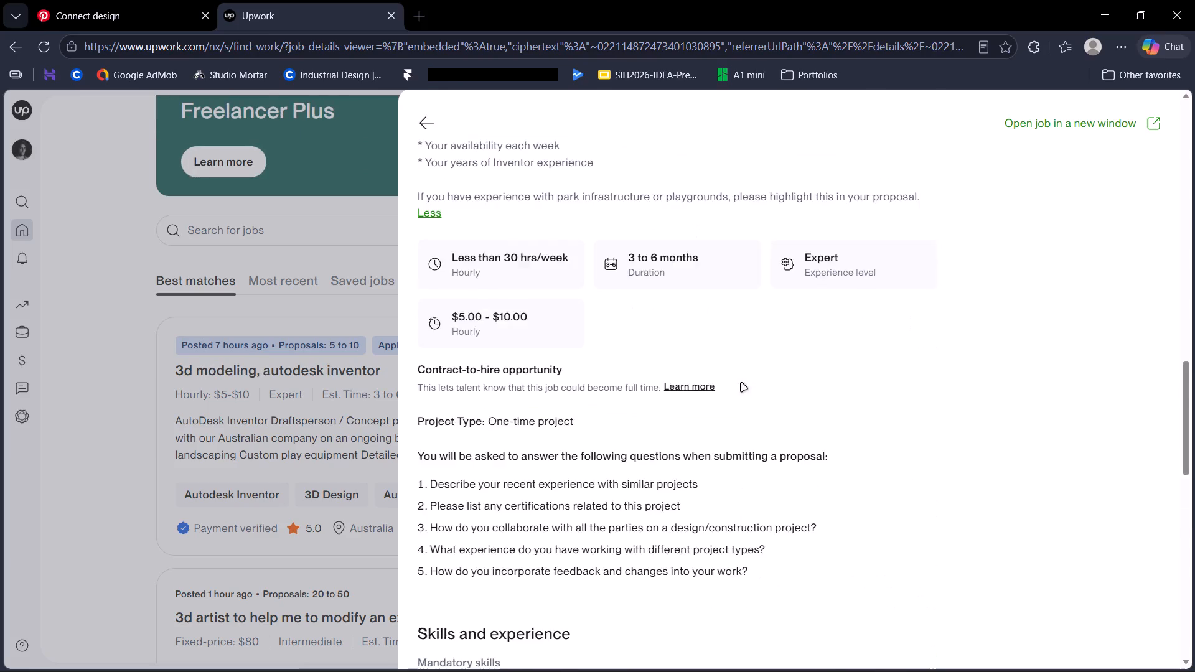
scroll(741, 383, up, 10)
click(218, 395)
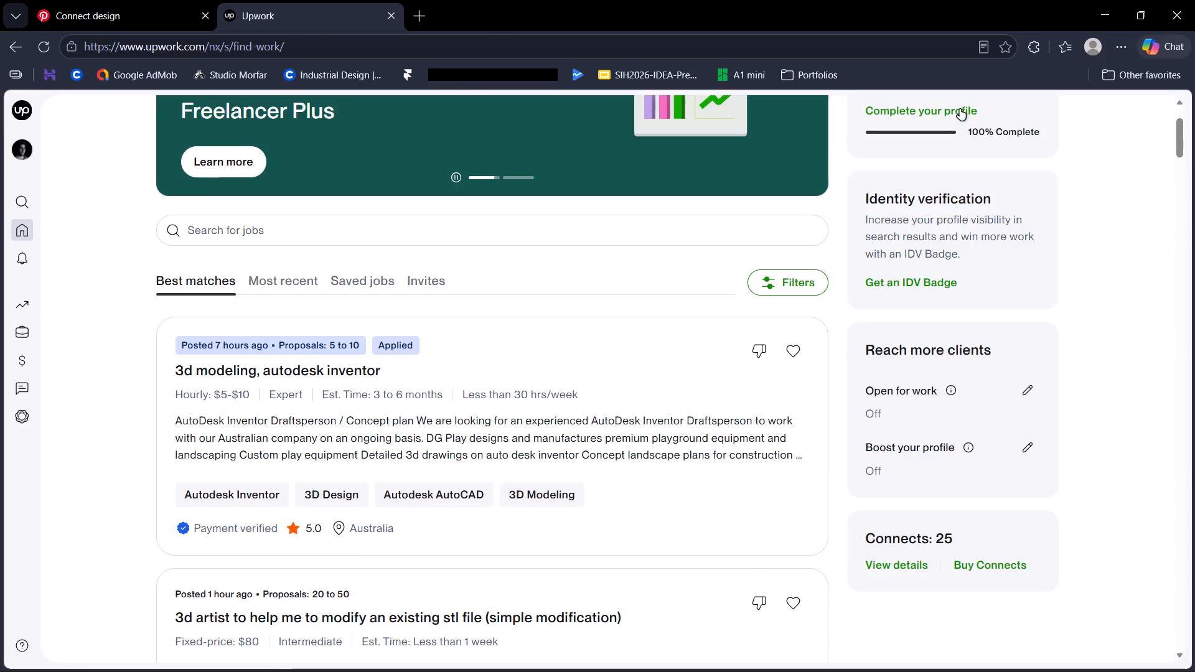
Review the suggested sections for completing the Upwork profile, and close the checklist.
scroll(1000, 221, up, 4)
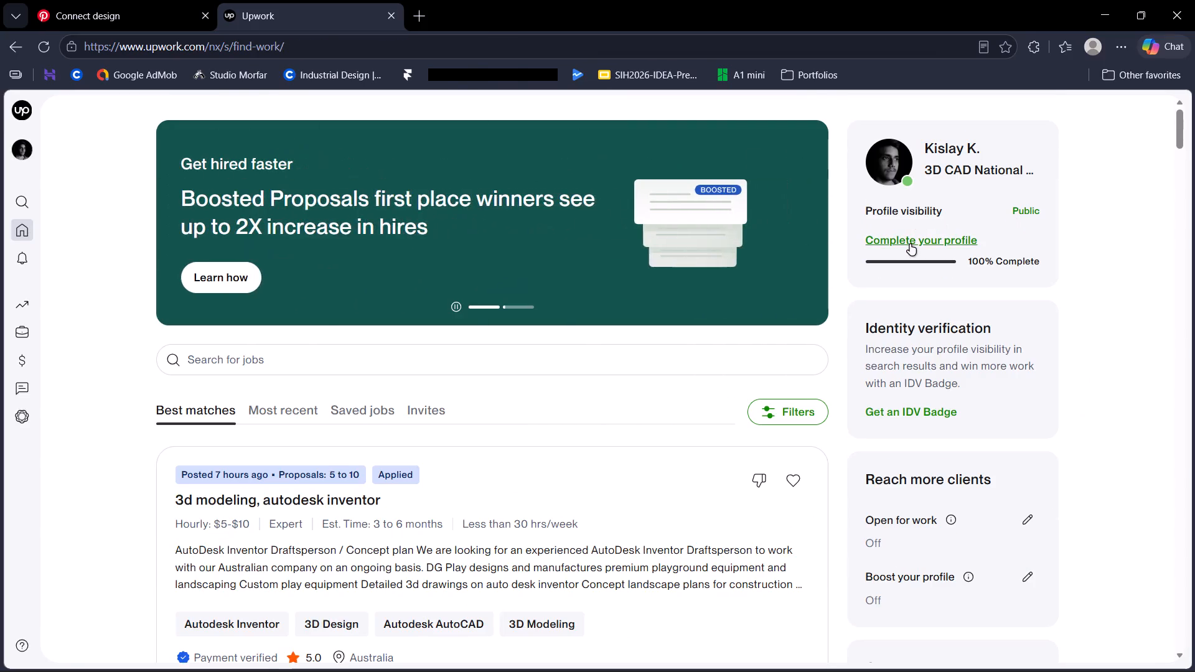
click(910, 244)
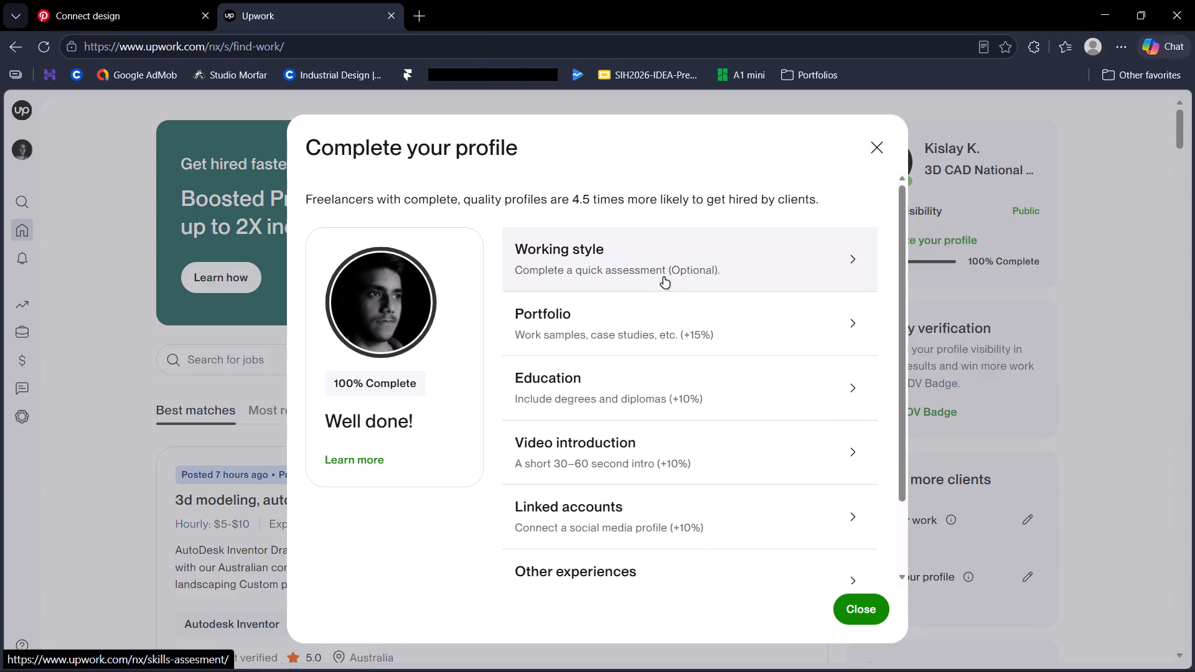
scroll(596, 515, down, 2)
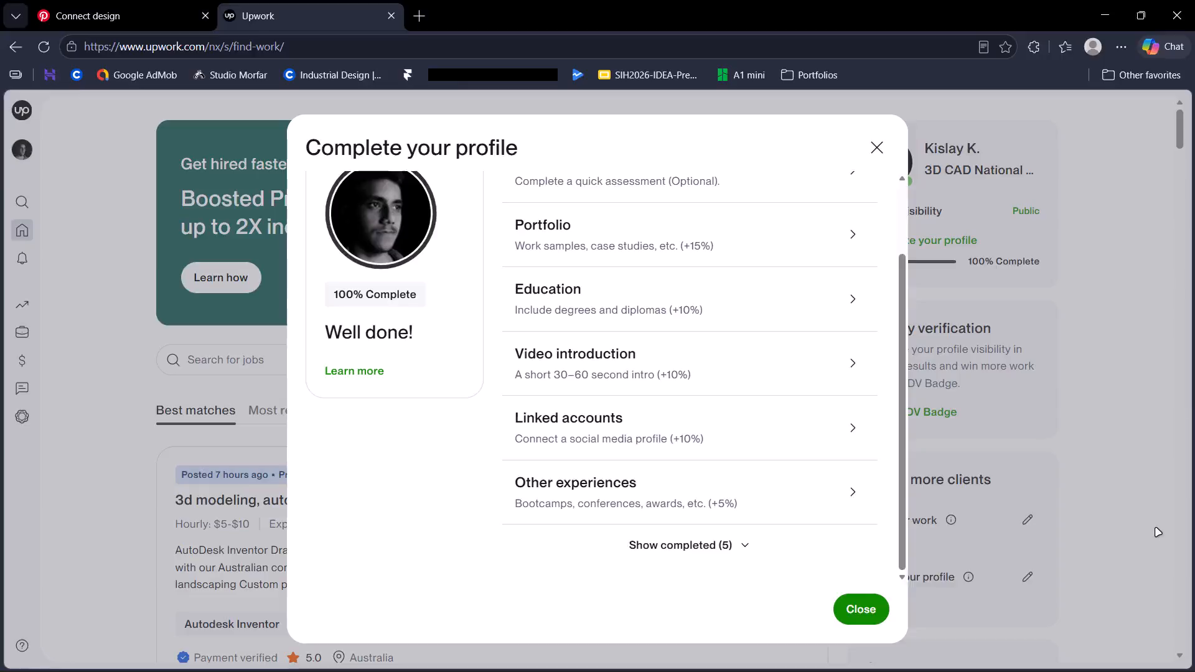
click(1173, 330)
scroll(1077, 296, up, 1)
click(930, 209)
click(1028, 210)
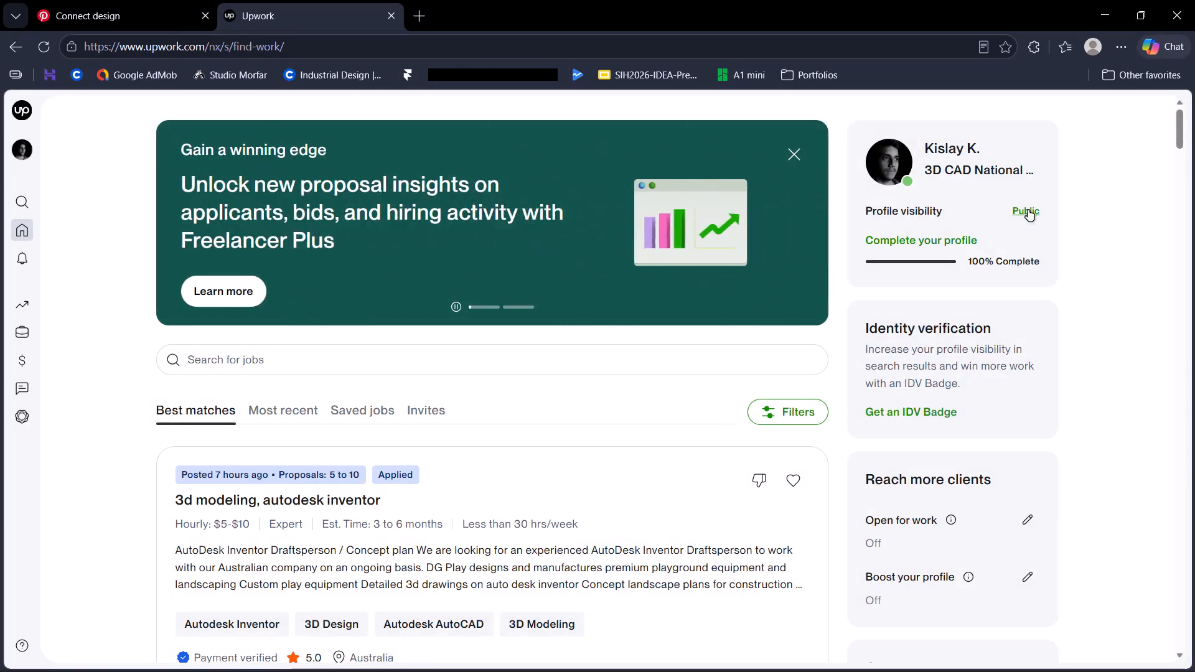
click(811, 533)
click(4, 142)
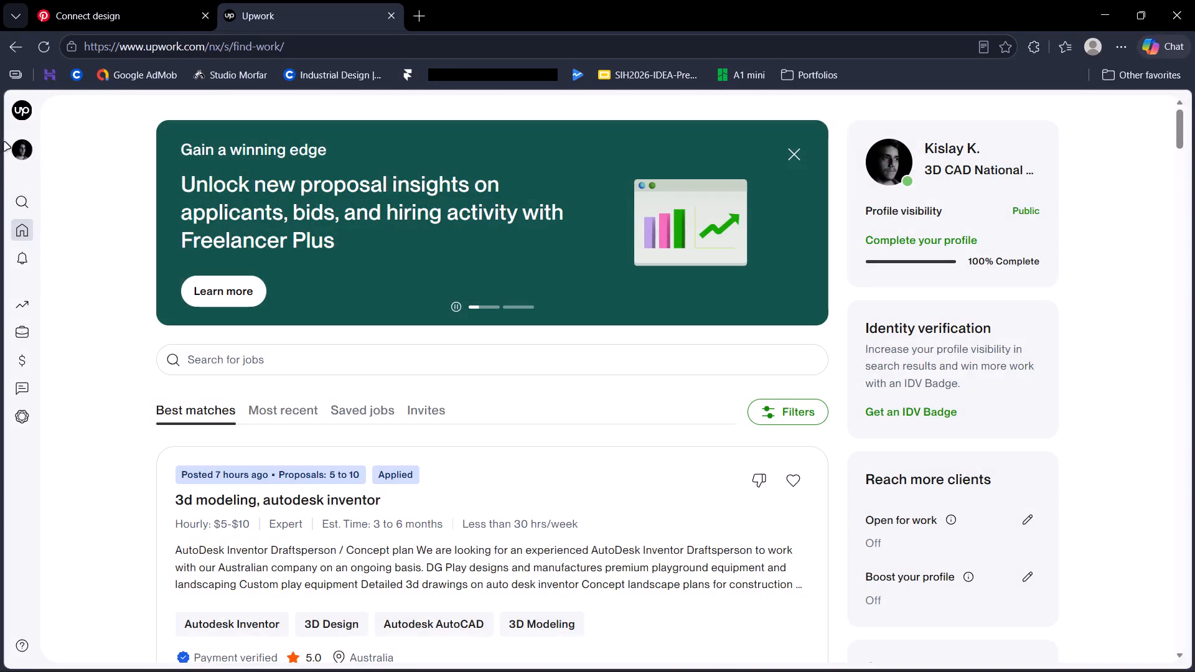
Open the account's own freelancer profile page.
click(22, 146)
click(133, 235)
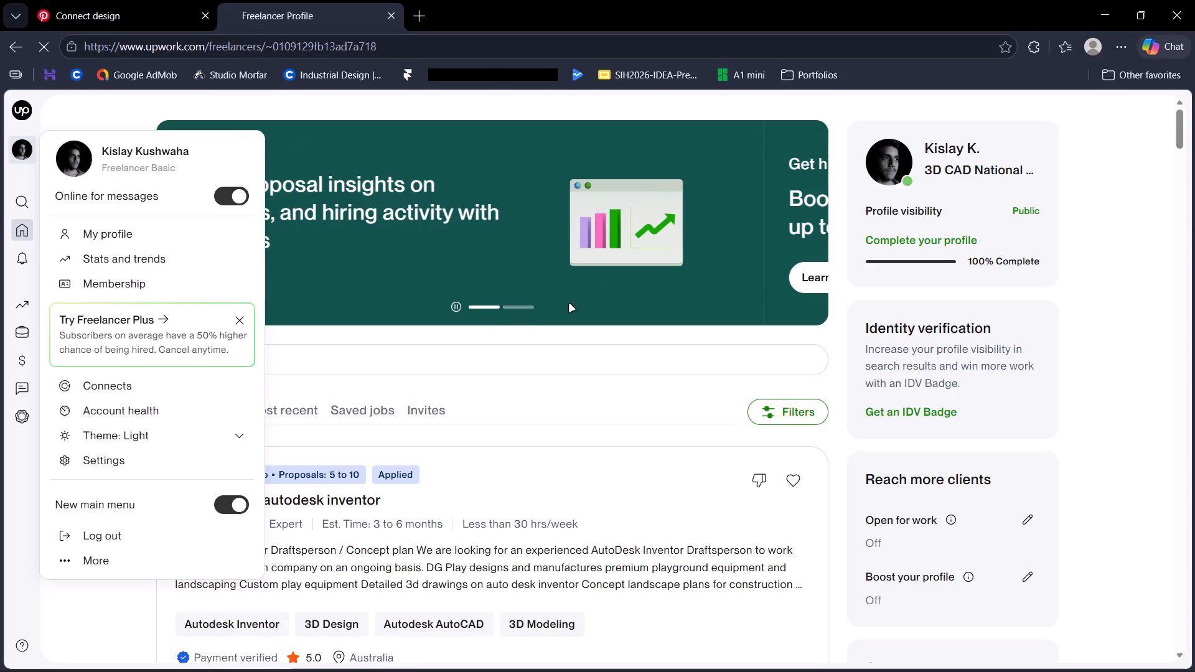
scroll(356, 246, down, 2)
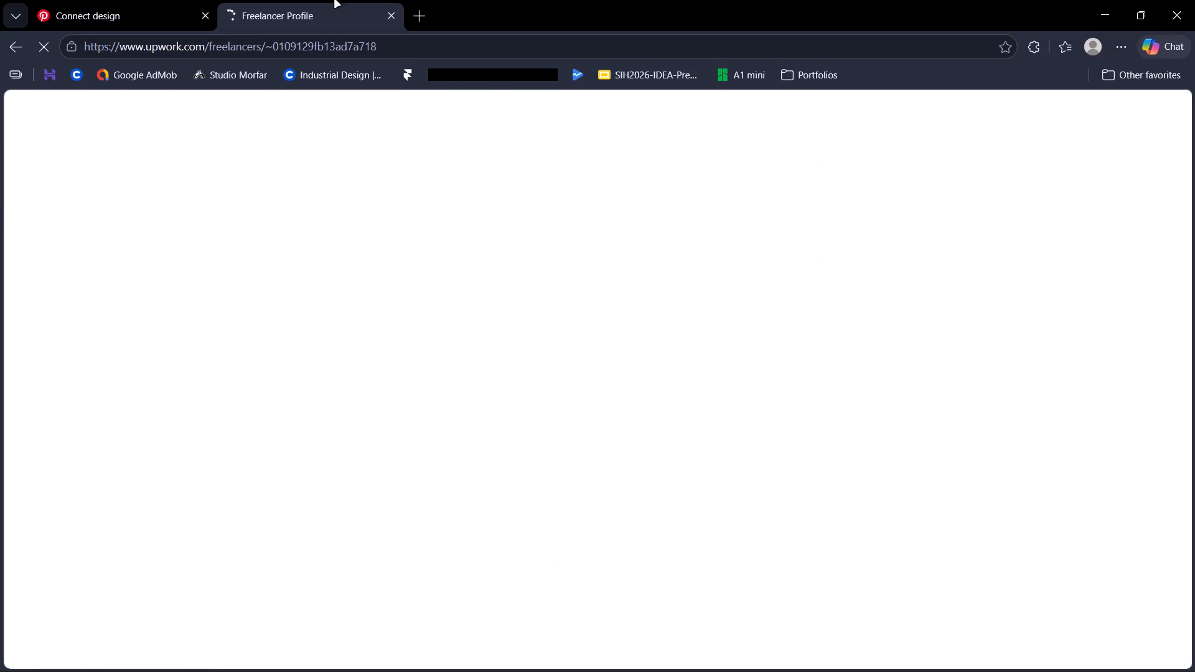
Return to the Pinterest tab and examine further designs related to Connect design, such as portfolio, typography and interface layouts.
click(117, 0)
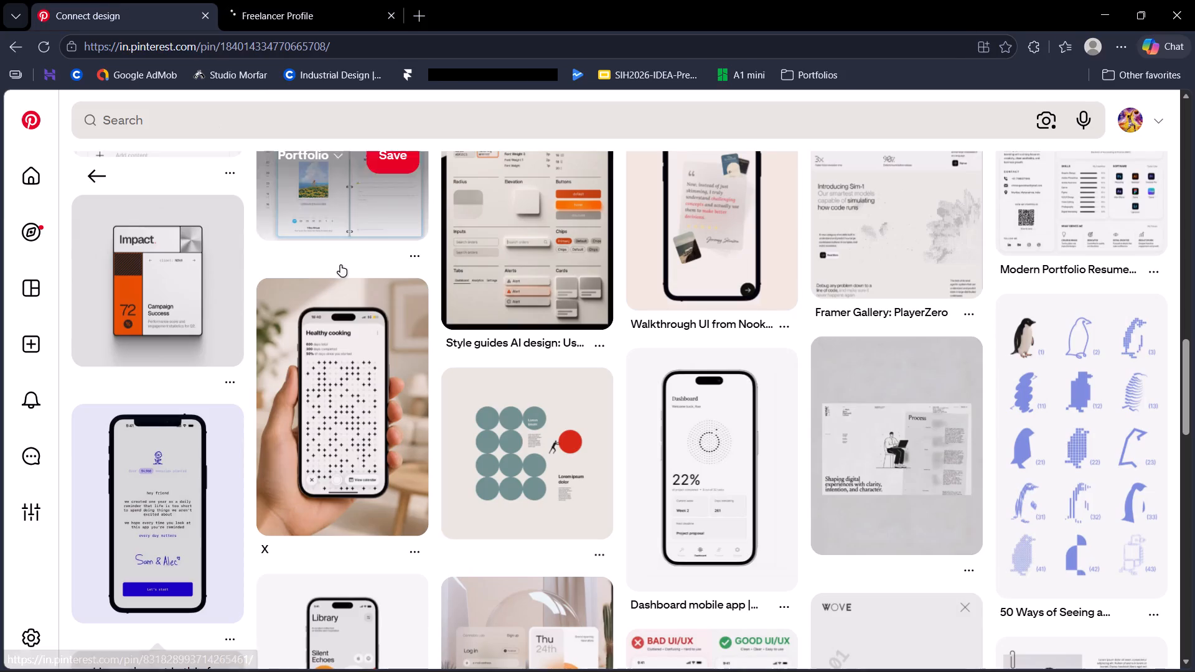
scroll(766, 523, down, 3)
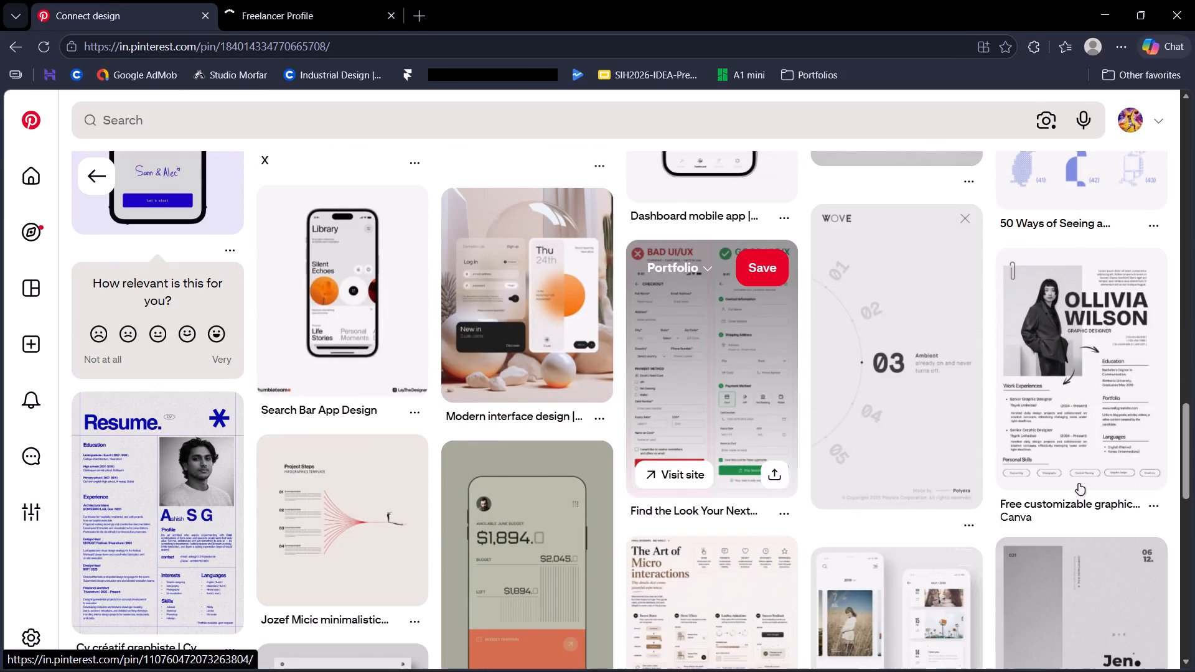
scroll(374, 421, down, 2)
scroll(754, 439, down, 3)
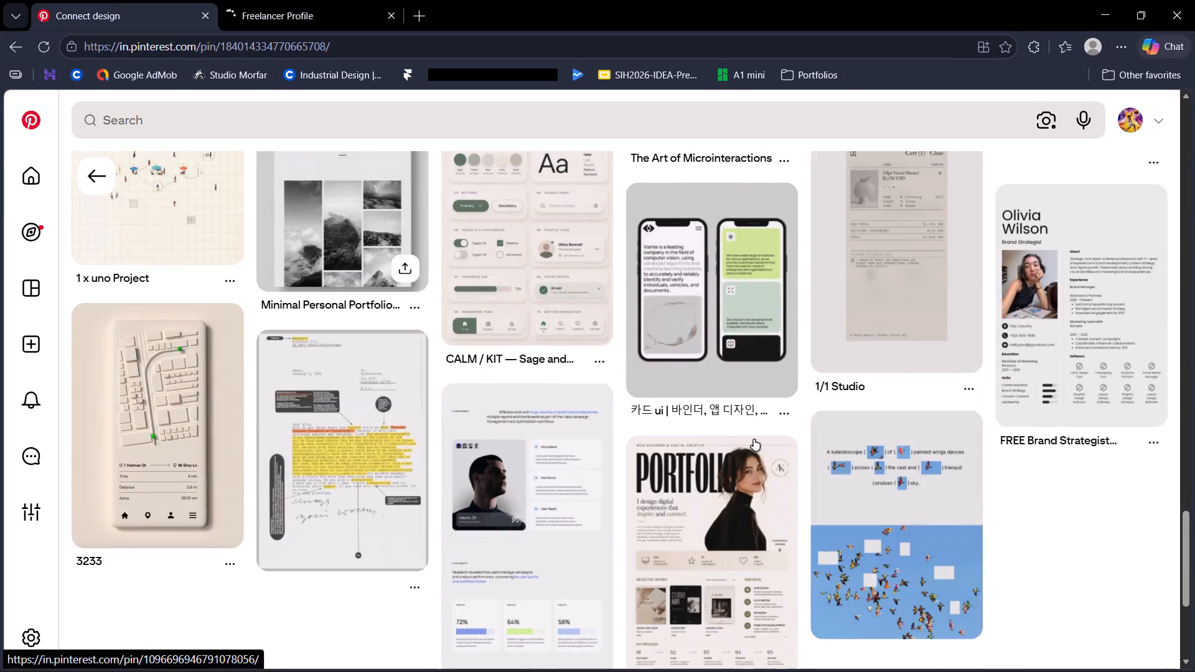
scroll(370, 432, down, 3)
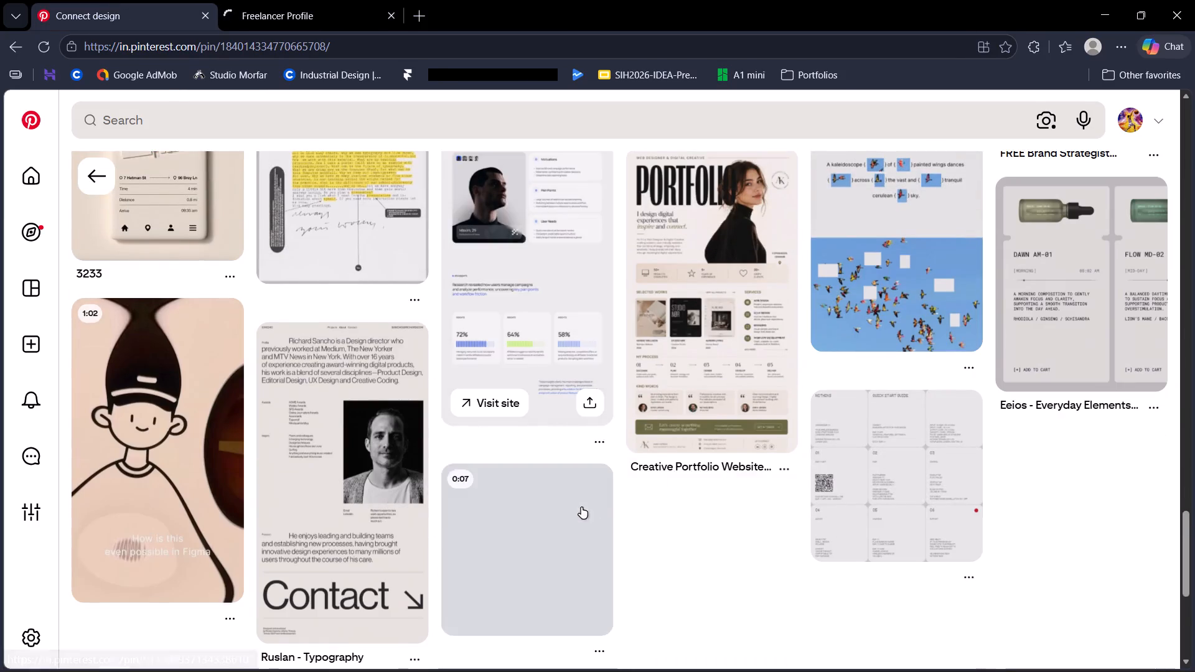
scroll(606, 498, down, 5)
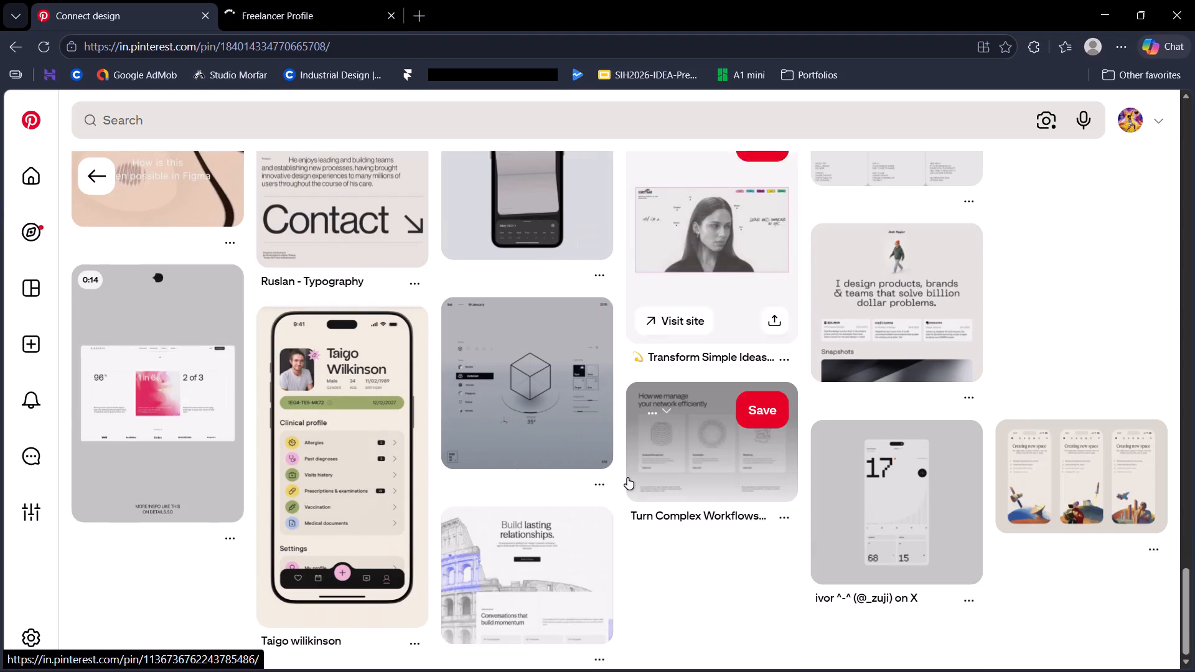
scroll(627, 478, down, 1)
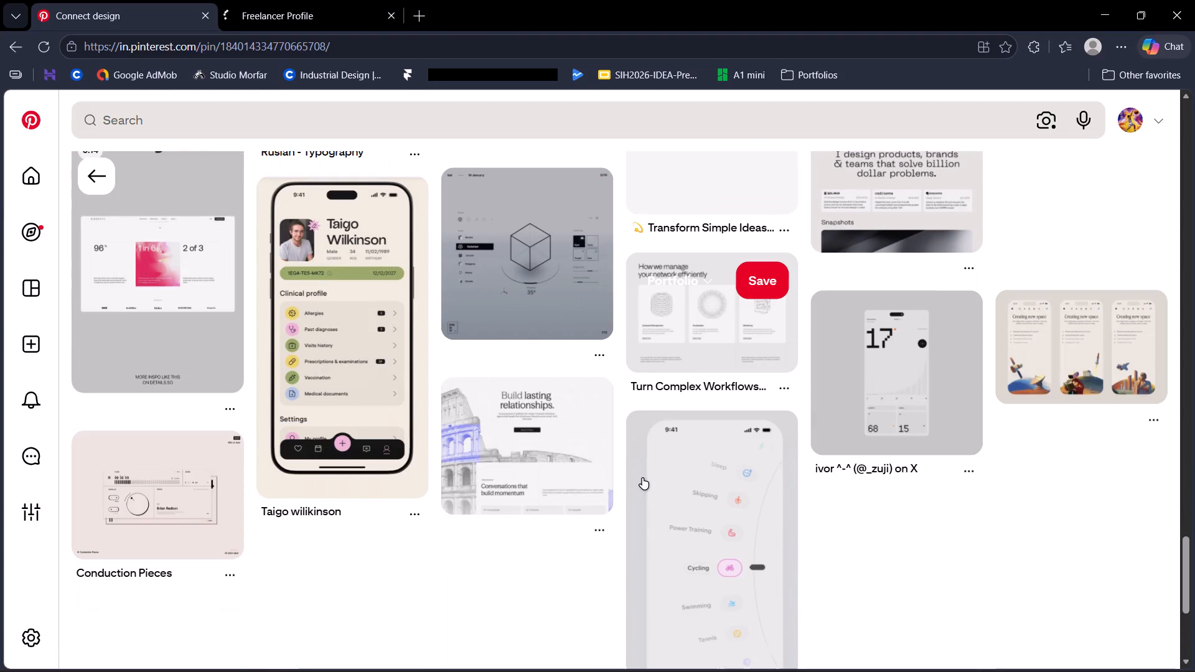
scroll(522, 467, up, 3)
scroll(532, 462, up, 18)
scroll(618, 440, up, 2)
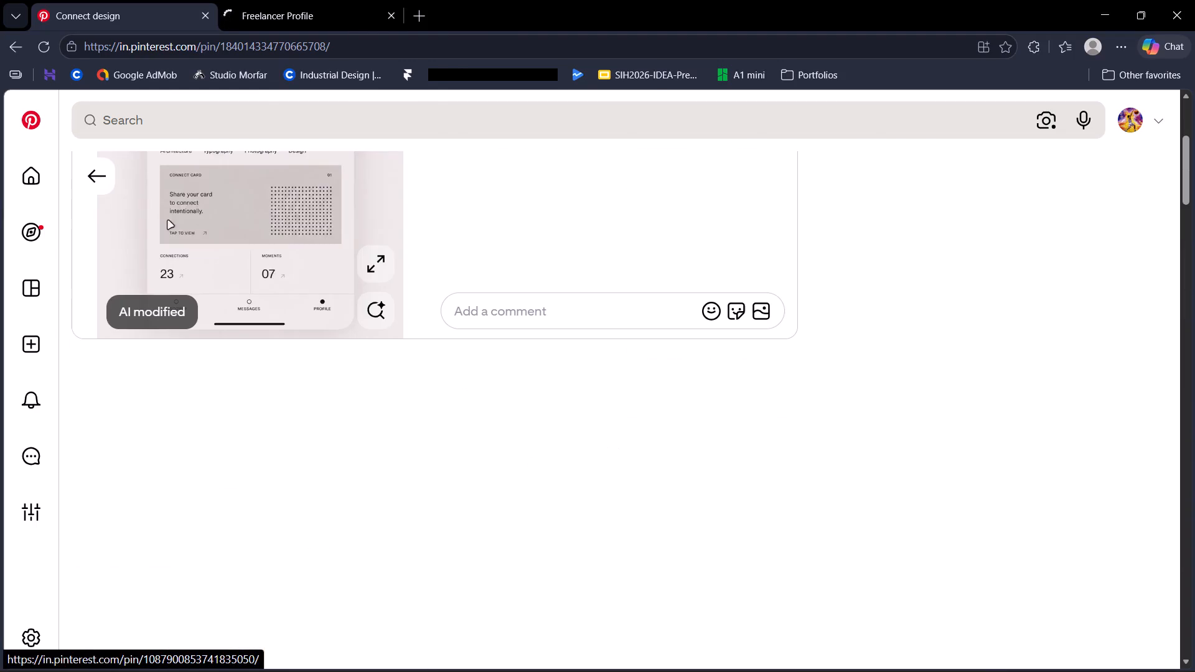
Go back to the Furniture Design Website search results and open the Item Amsterdam web design pin.
click(83, 170)
click(96, 181)
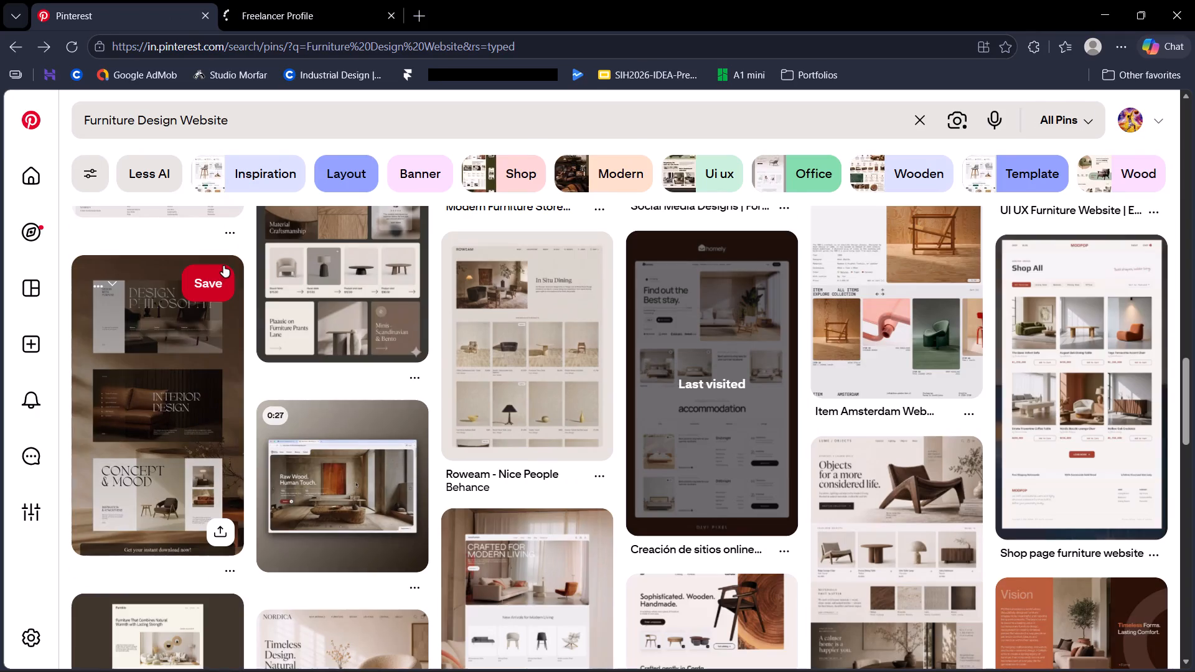
click(1176, 389)
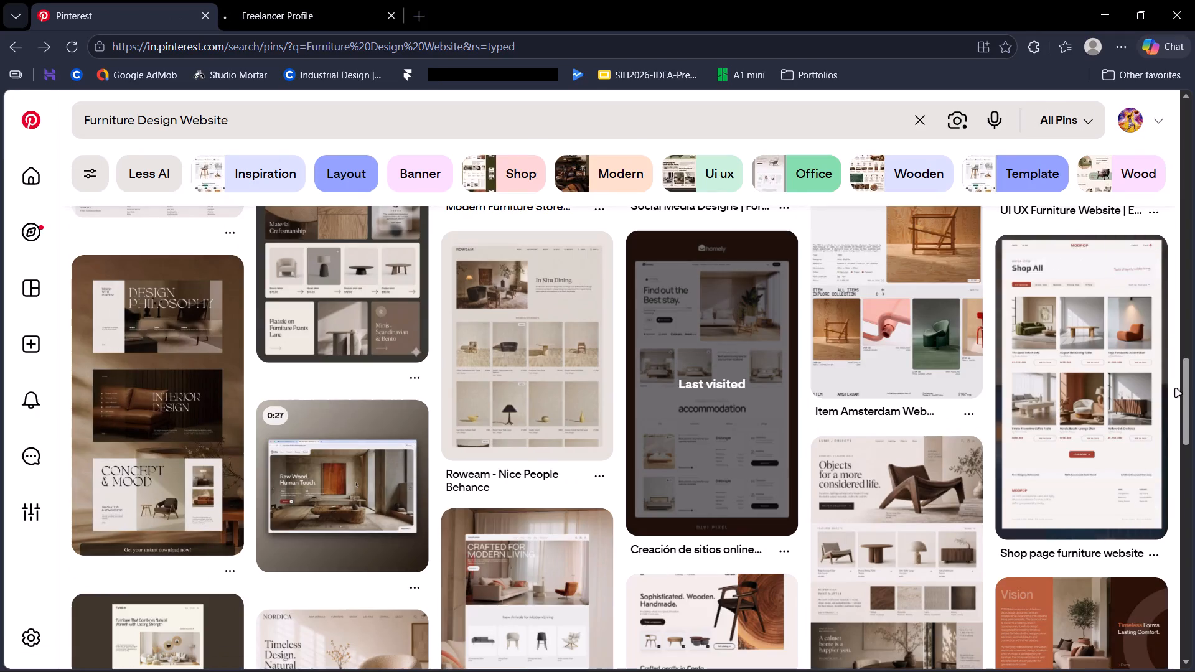
click(904, 311)
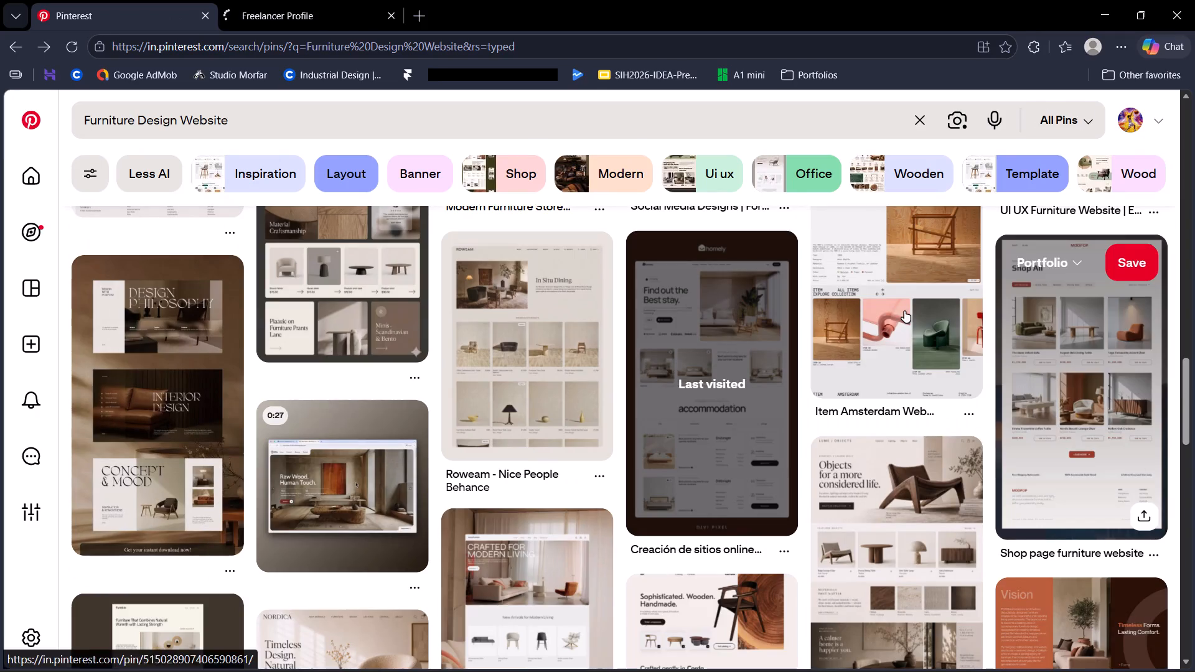
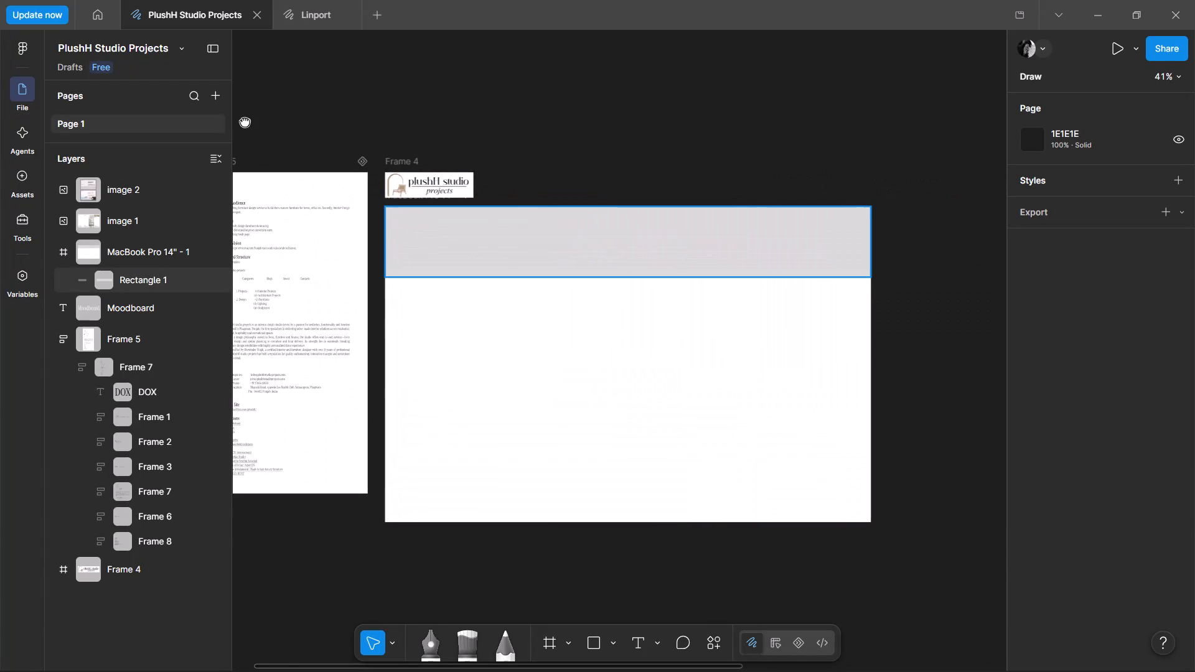
Examine the plushH studio projects logo in Frame 4 up close beside the website frame.
scroll(537, 151, down, 2)
middle_drag(510, 161, 1042, 264)
ctrl+scroll(911, 216, up, 2)
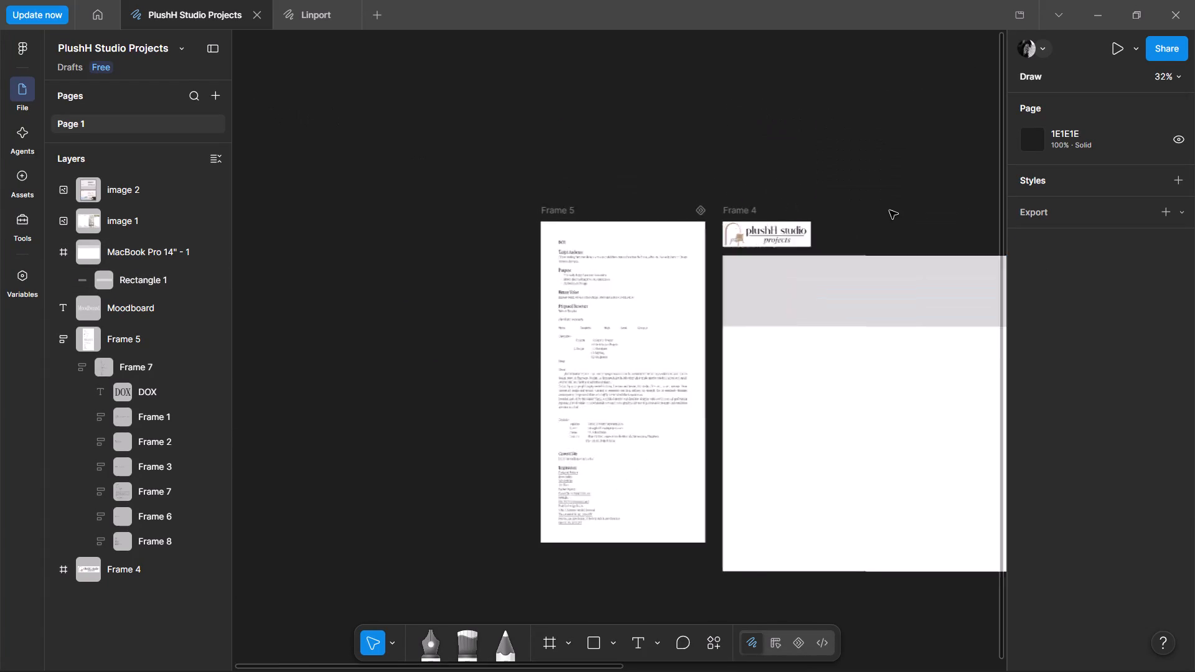
ctrl+scroll(889, 210, up, 2)
ctrl+scroll(656, 288, up, 5)
middle_drag(628, 242, 518, 271)
ctrl+scroll(433, 180, up, 5)
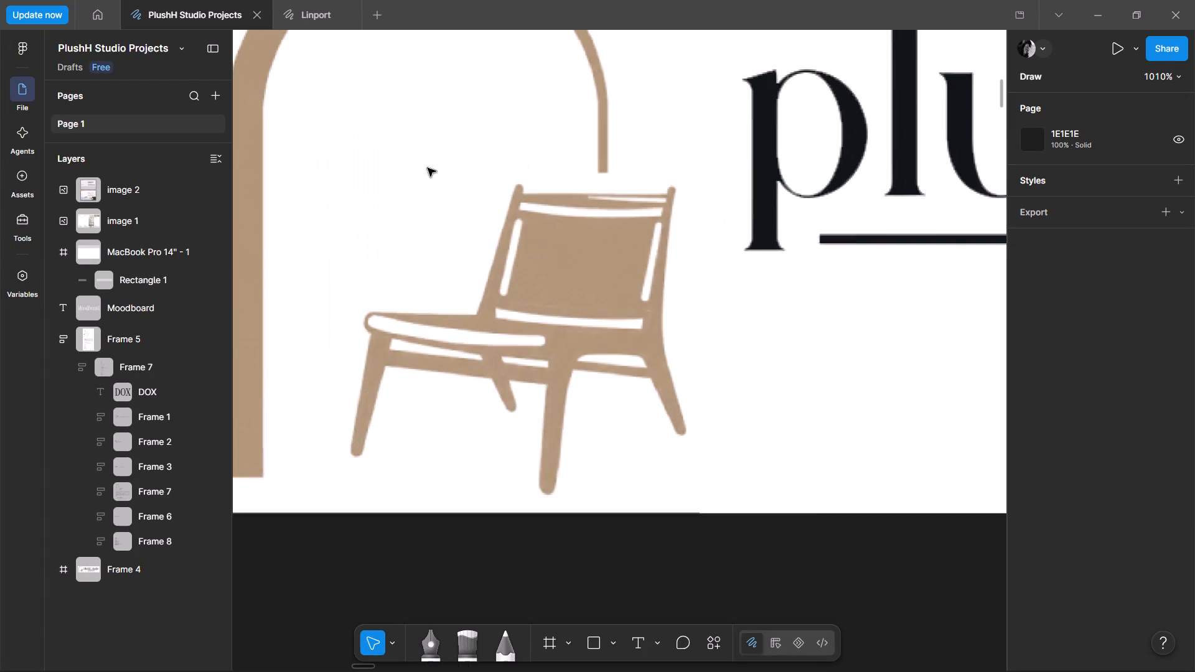
ctrl+scroll(428, 168, down, 5)
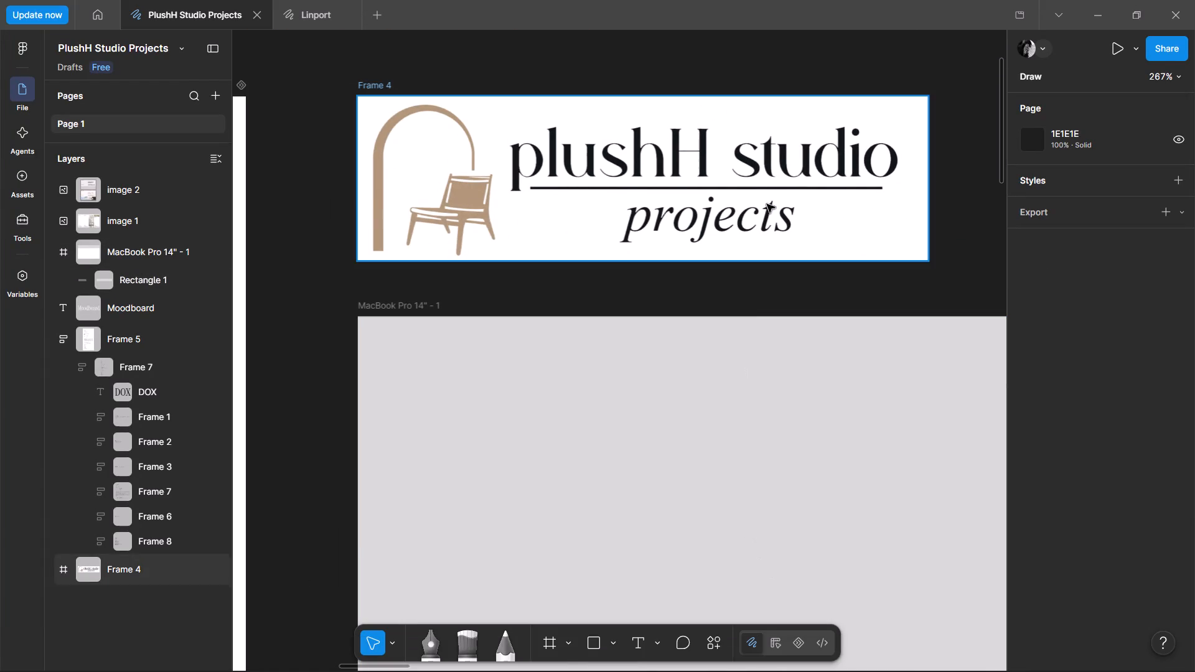
In File Explorer, open Frame 4.png from the Downloads folder, inspect the logo's image quality, and close the preview.
click(269, 664)
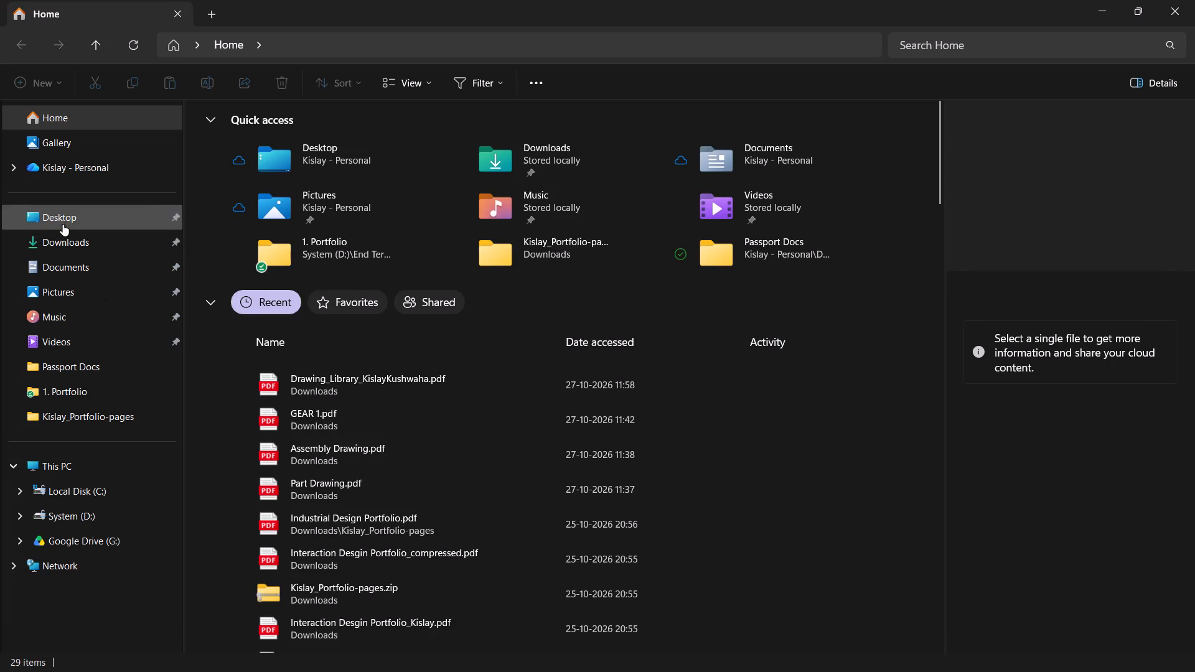
click(61, 245)
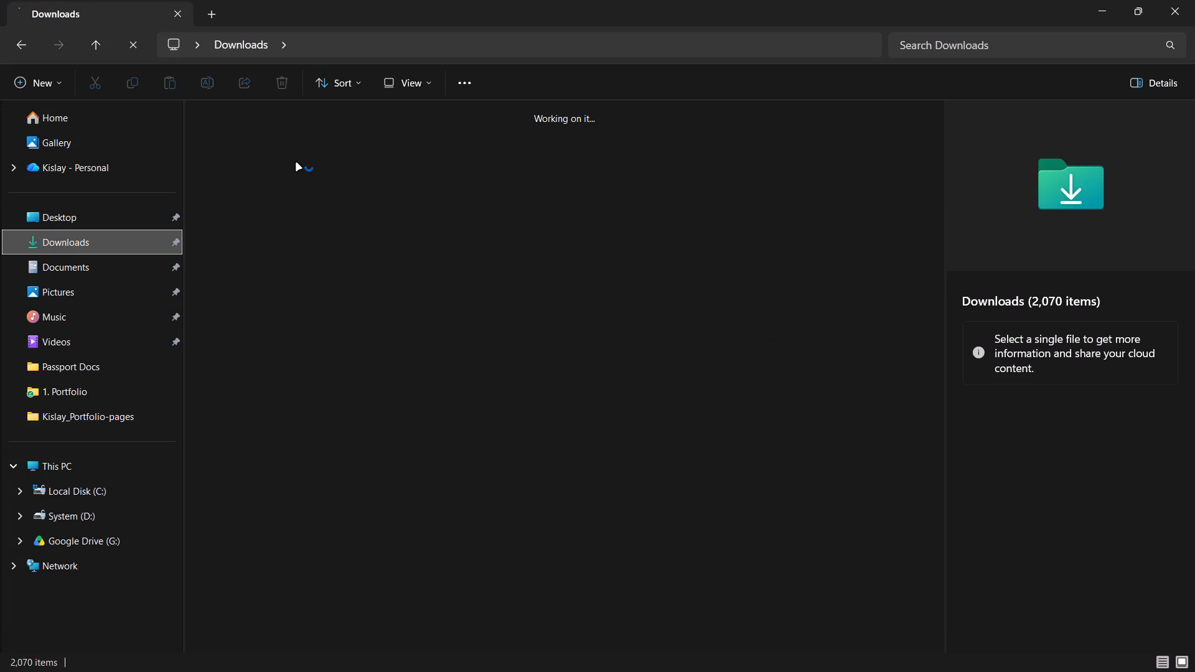
scroll(406, 601, down, 3)
scroll(368, 403, up, 2)
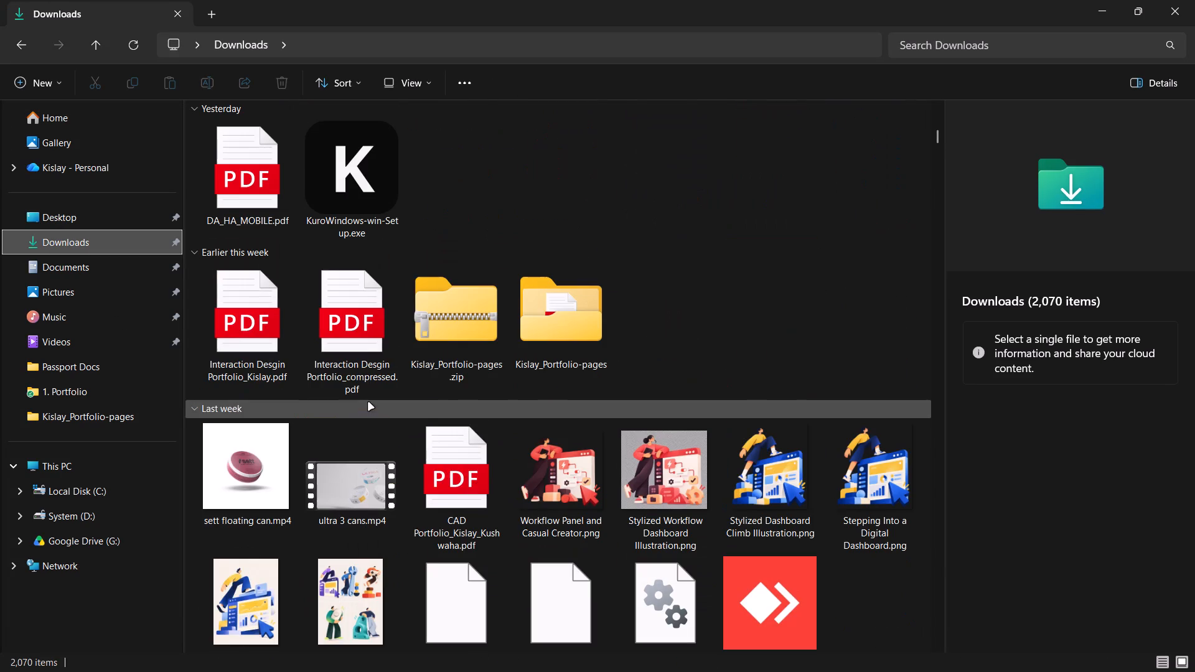
scroll(434, 248, up, 1)
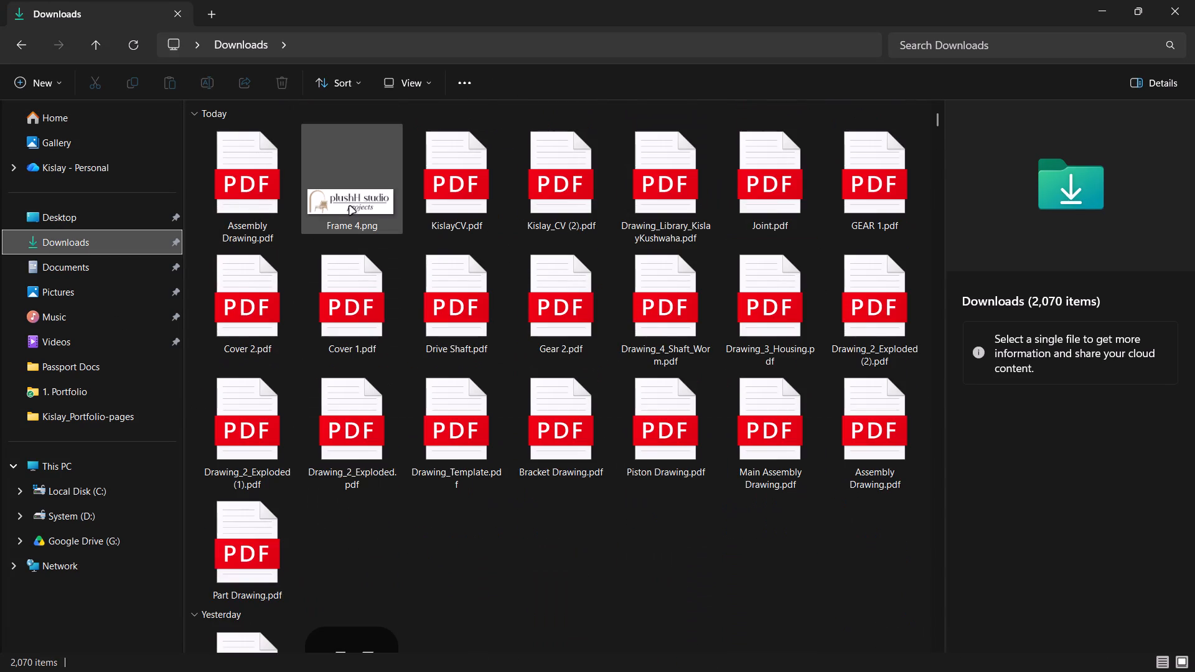
double_click(364, 200)
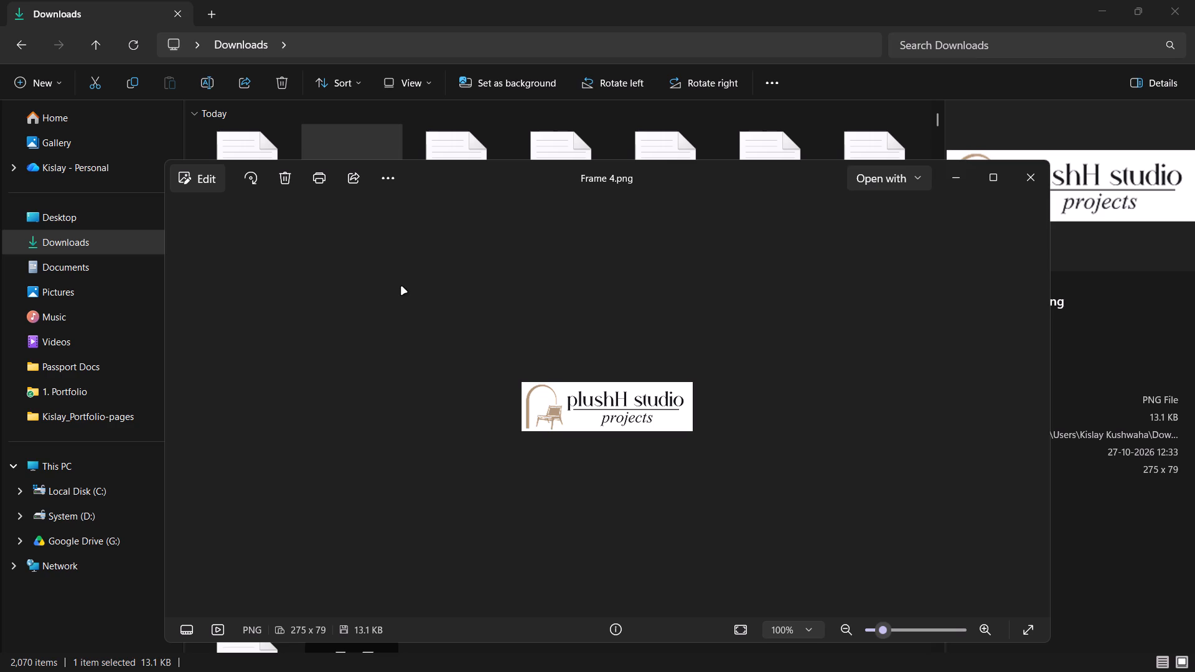
scroll(579, 376, up, 10)
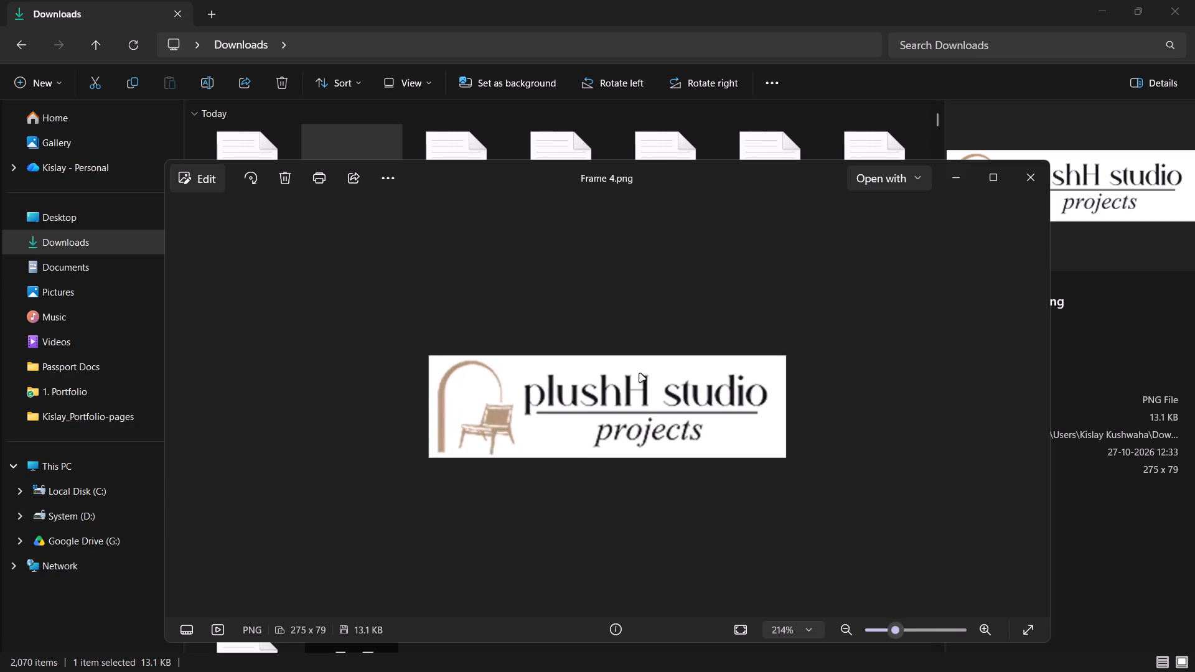
scroll(640, 374, up, 5)
click(1019, 182)
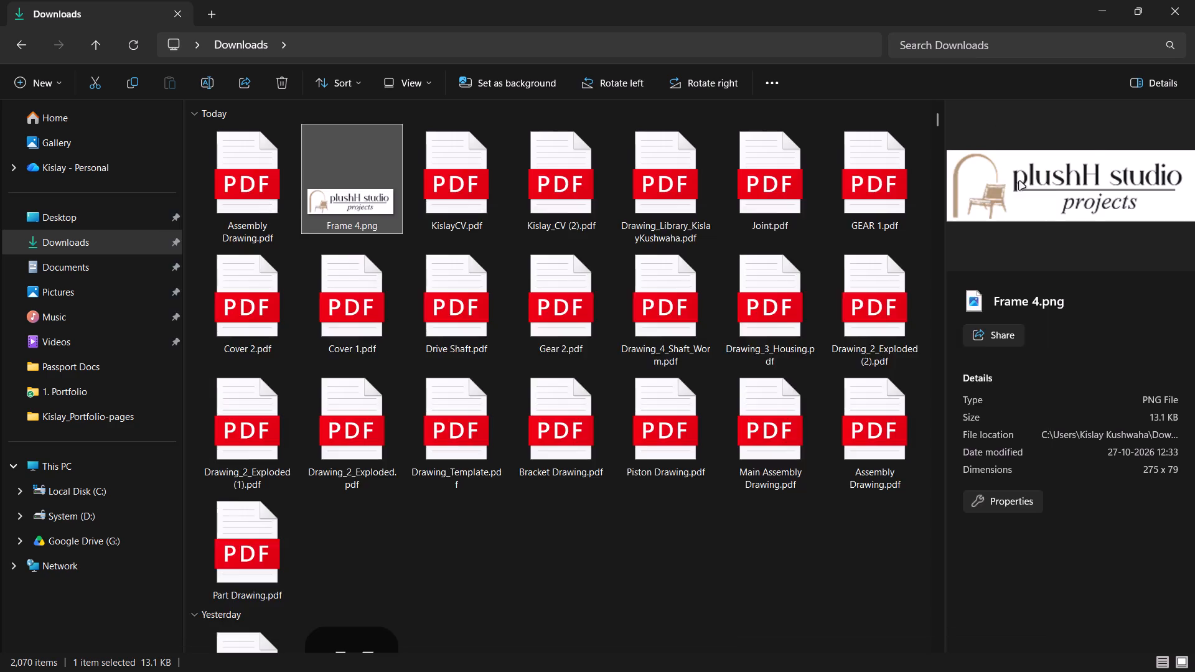
Switch to Figma and export the Frame 4 logo as a PNG at 512h, replacing Frame 4.png in Downloads.
key(alt+Tab)
click(818, 207)
scroll(1194, 643, down, 3)
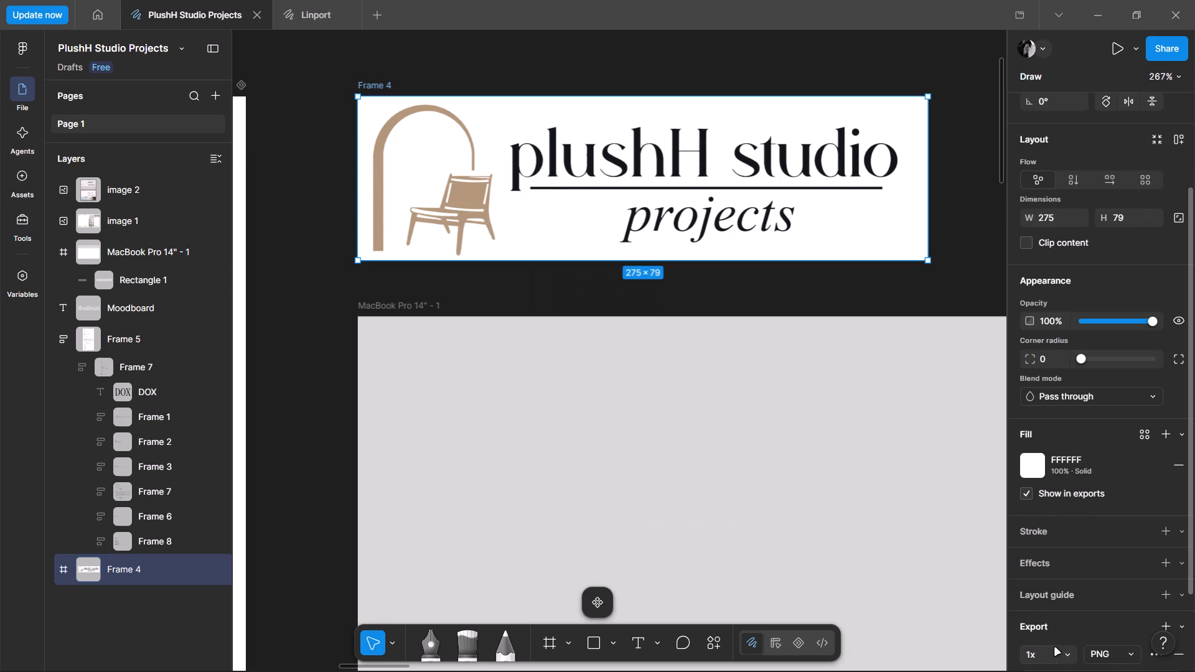
click(1066, 649)
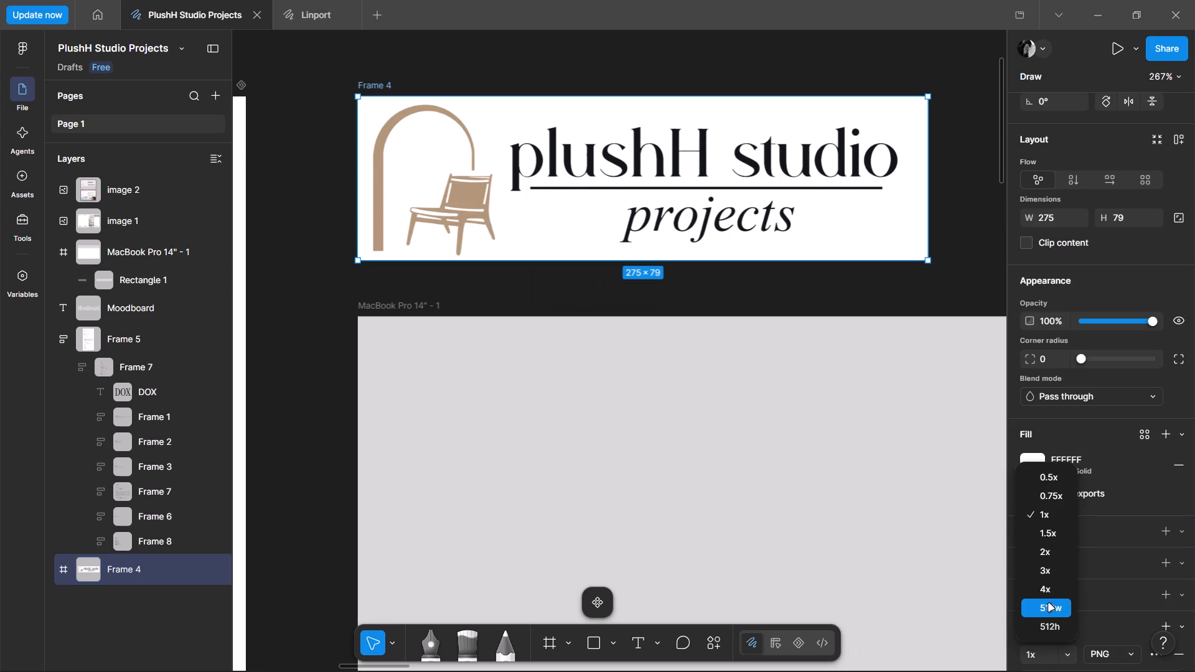
click(1049, 604)
scroll(1158, 609, down, 4)
click(1056, 551)
click(1071, 566)
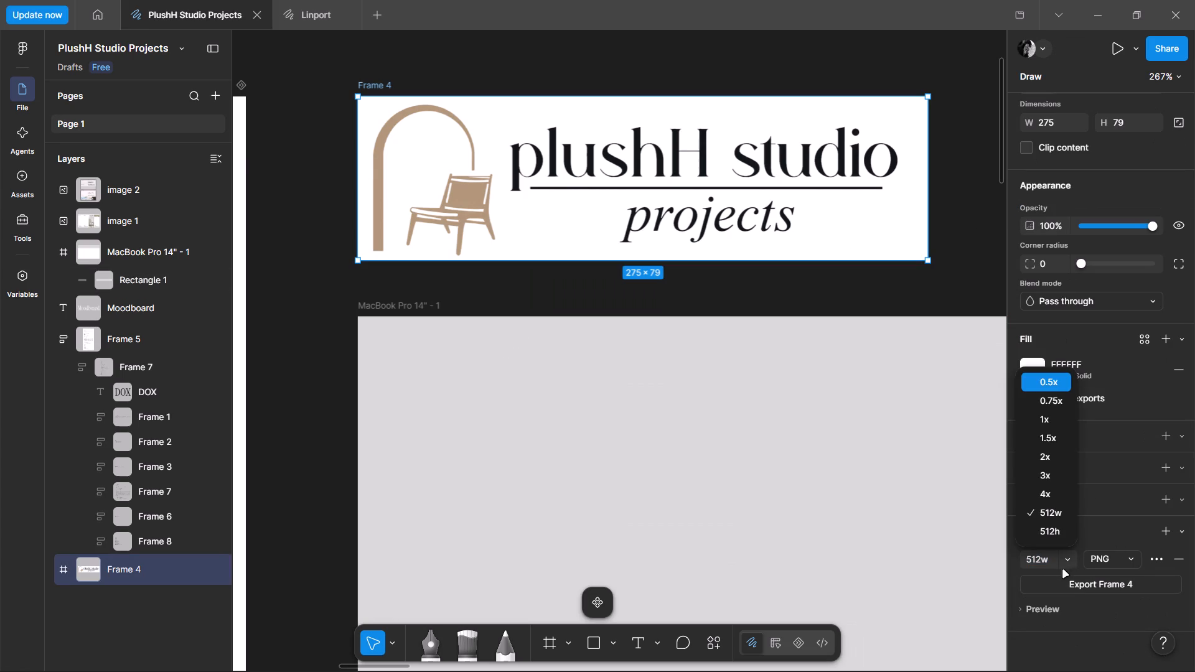
click(1062, 534)
double_click(1090, 595)
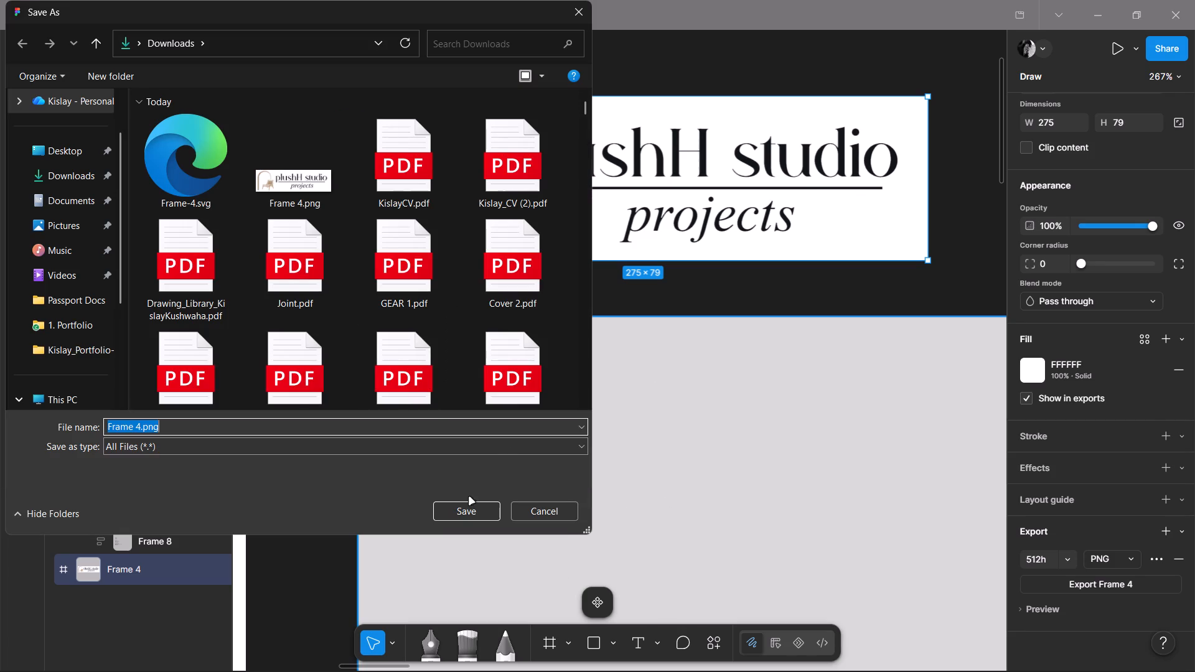
click(461, 515)
click(640, 353)
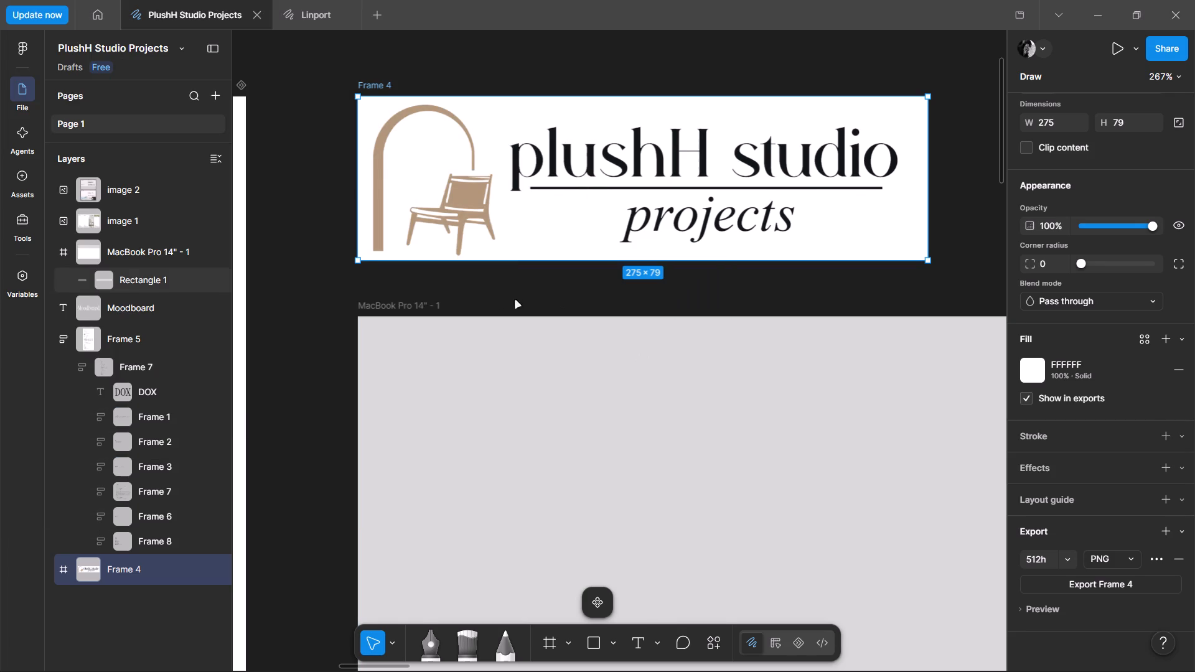
click(501, 301)
Switch to the Downloads folder in File Explorer to check the re-exported logo file.
key(alt+Tab)
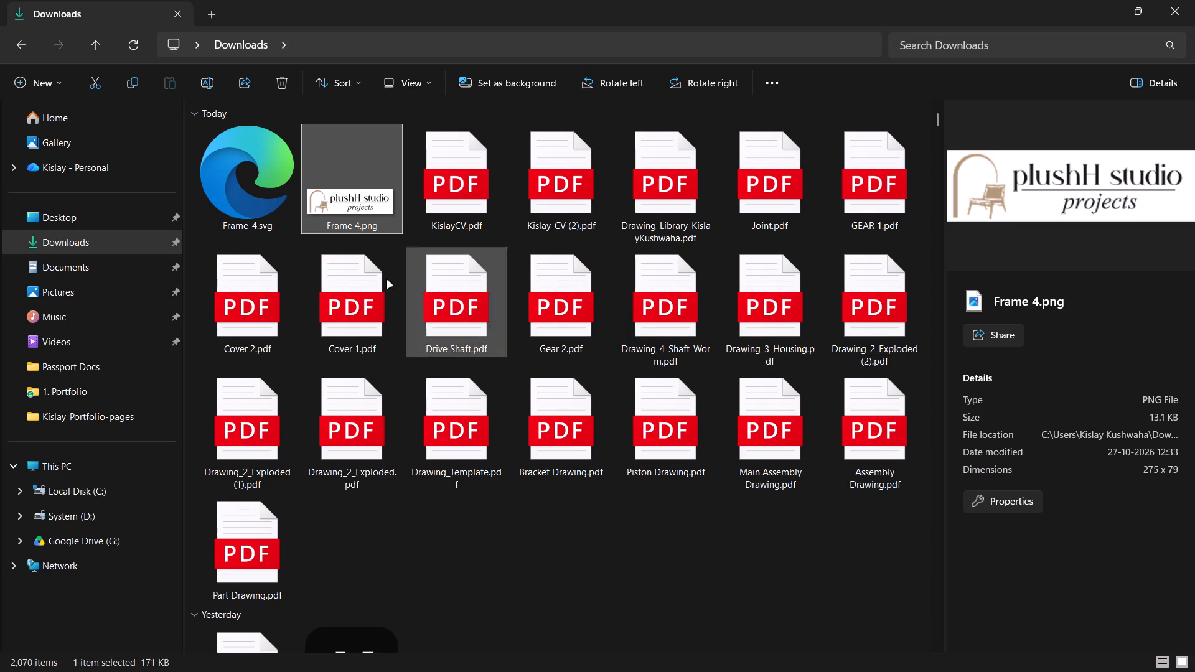
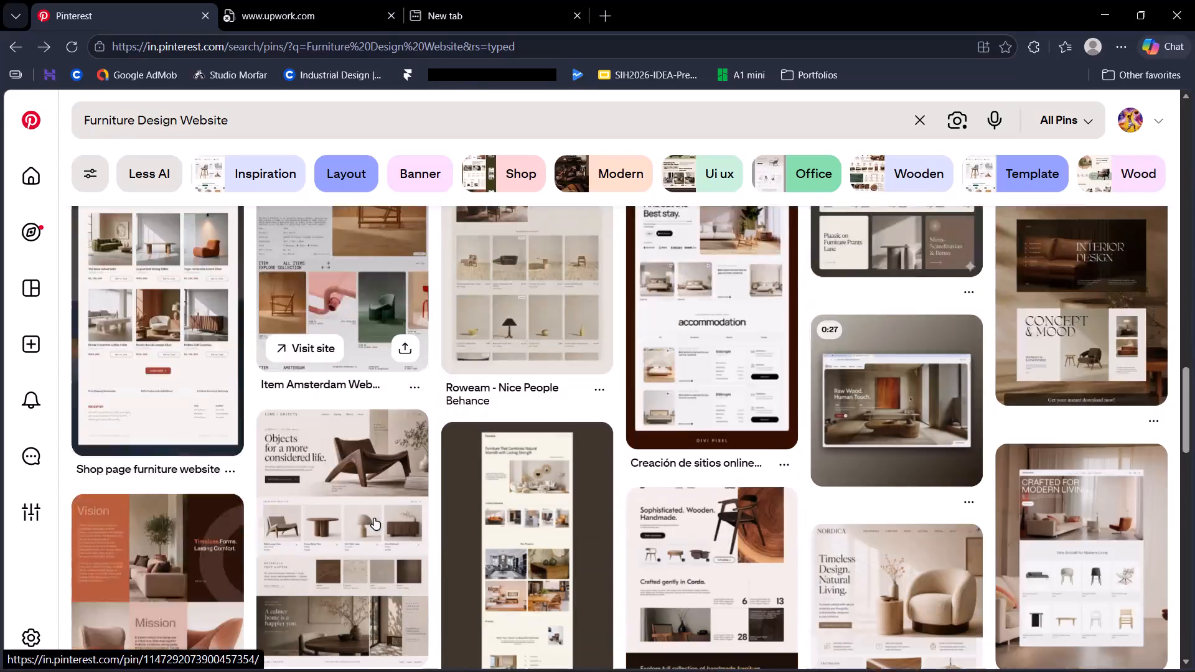
Open the Roweam - Nice People pin on Pinterest and bring its image into the Figma file, beside the Moodboard references.
click(556, 589)
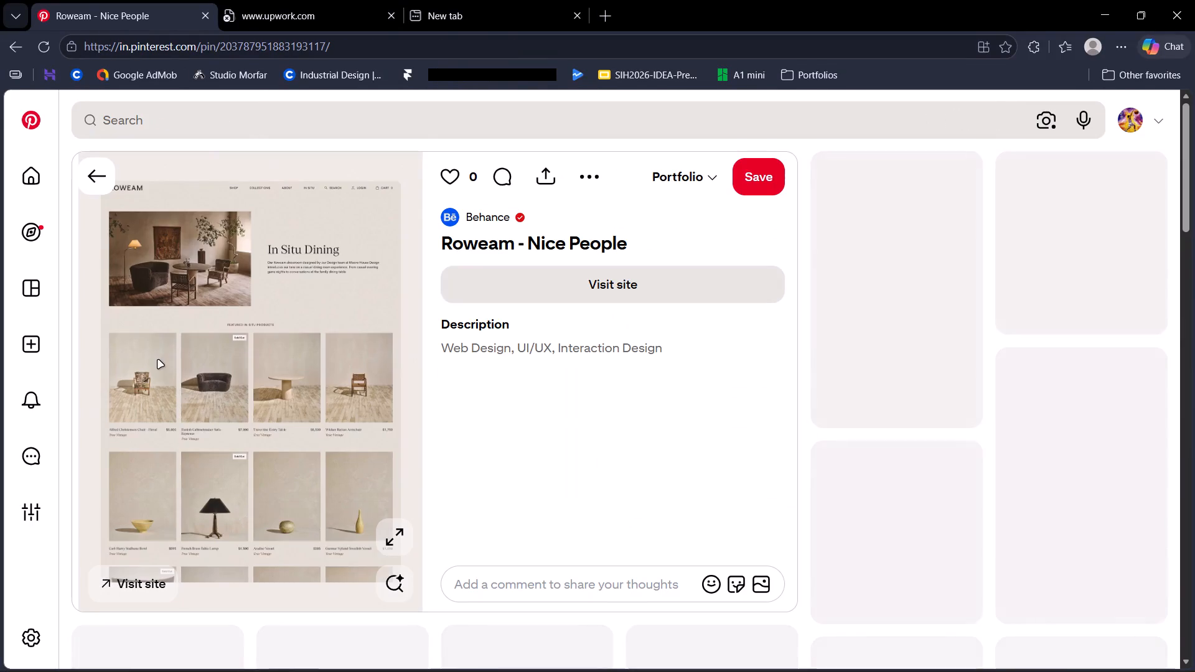
drag(271, 380, 455, 671)
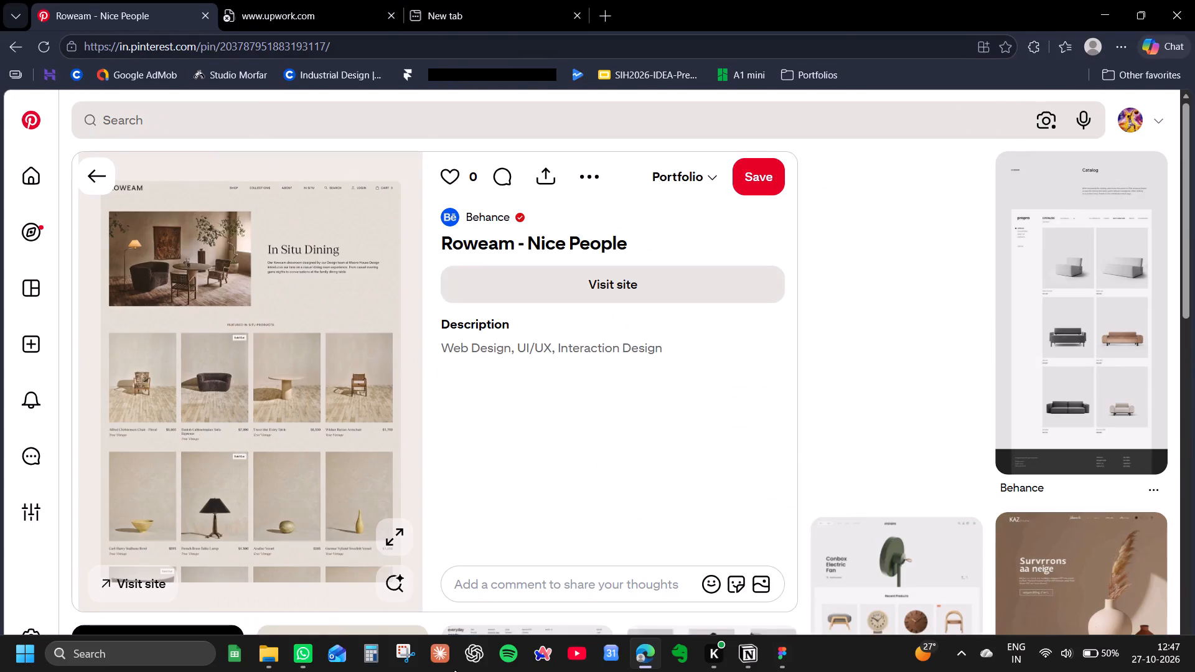
drag(455, 671, 773, 656)
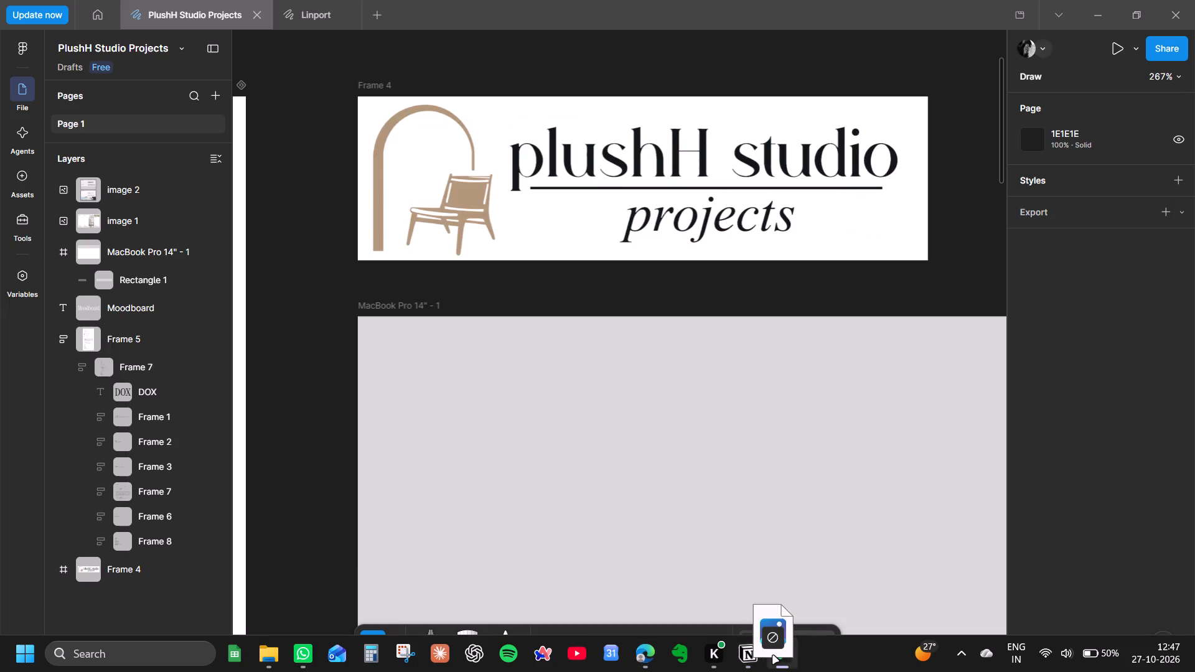
drag(773, 656, 630, 427)
scroll(662, 436, down, 4)
scroll(630, 427, left, 6)
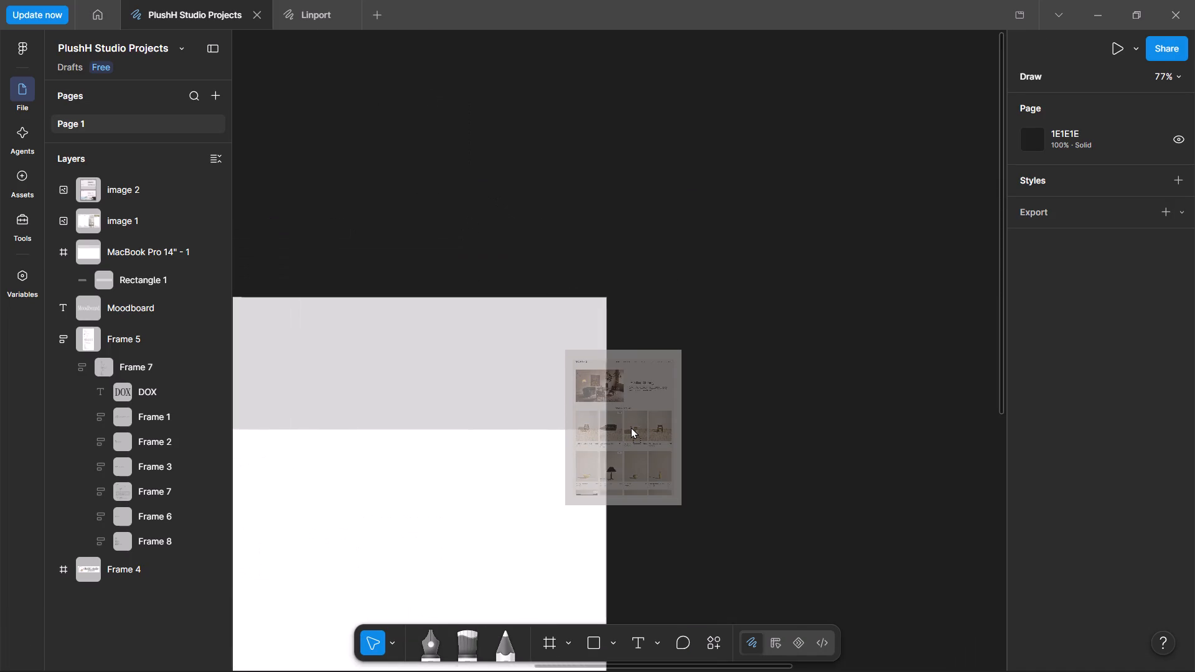
drag(630, 427, 431, 380)
scroll(630, 427, left, 2)
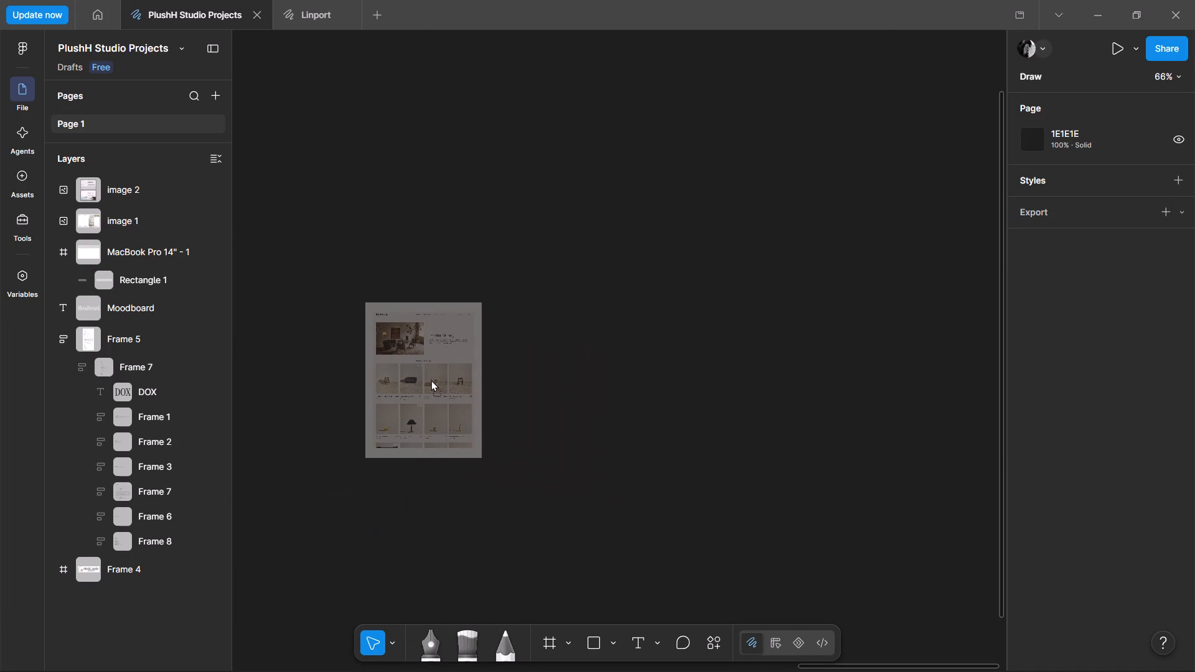
drag(431, 380, 651, 353)
scroll(431, 380, right, 7)
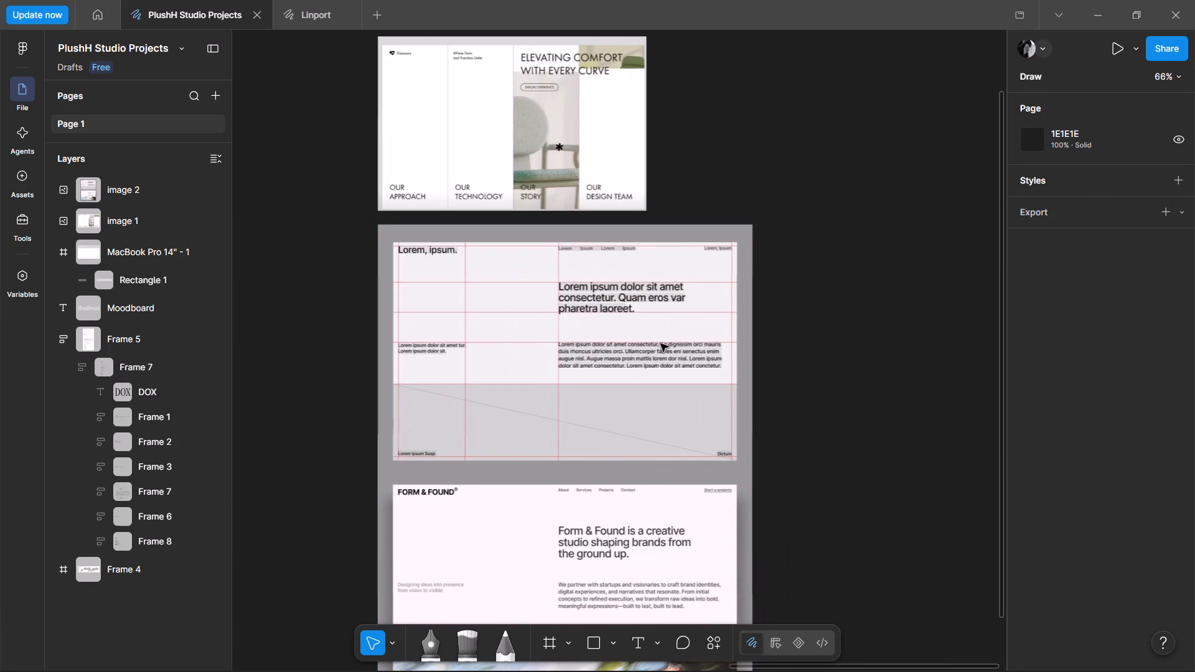
drag(616, 339, 690, 352)
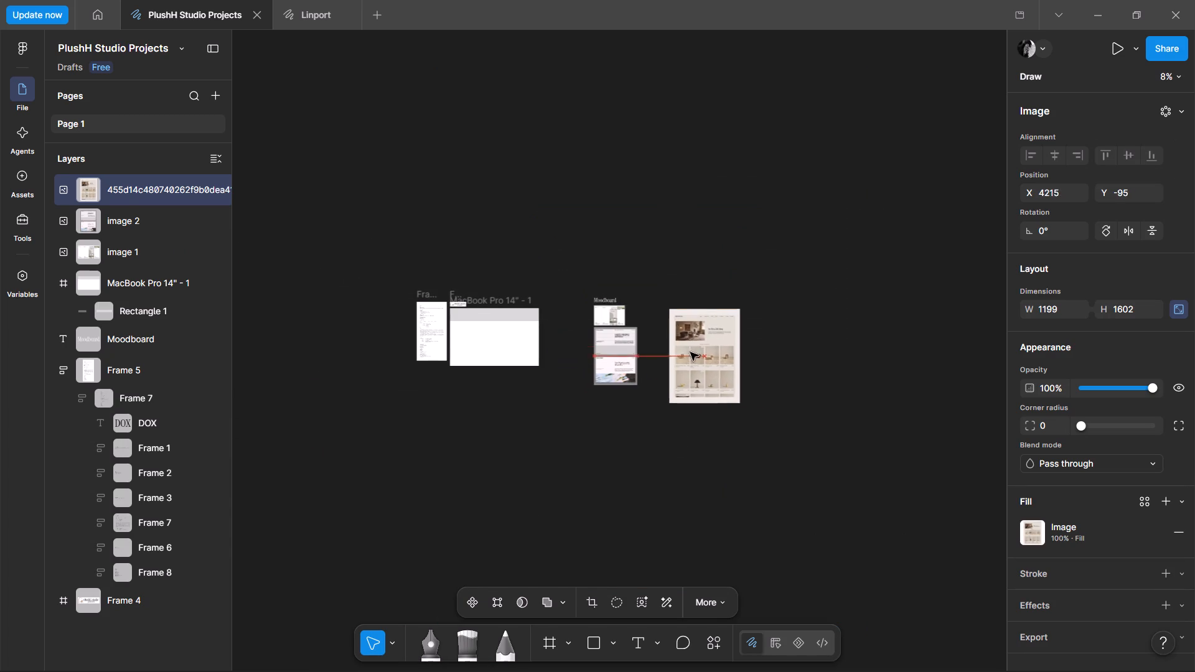
drag(690, 352, 673, 350)
Scale image 2 down proportionally to 527 × 706 so its width matches the reference above it.
ctrl+scroll(671, 350, up, 2)
click(605, 351)
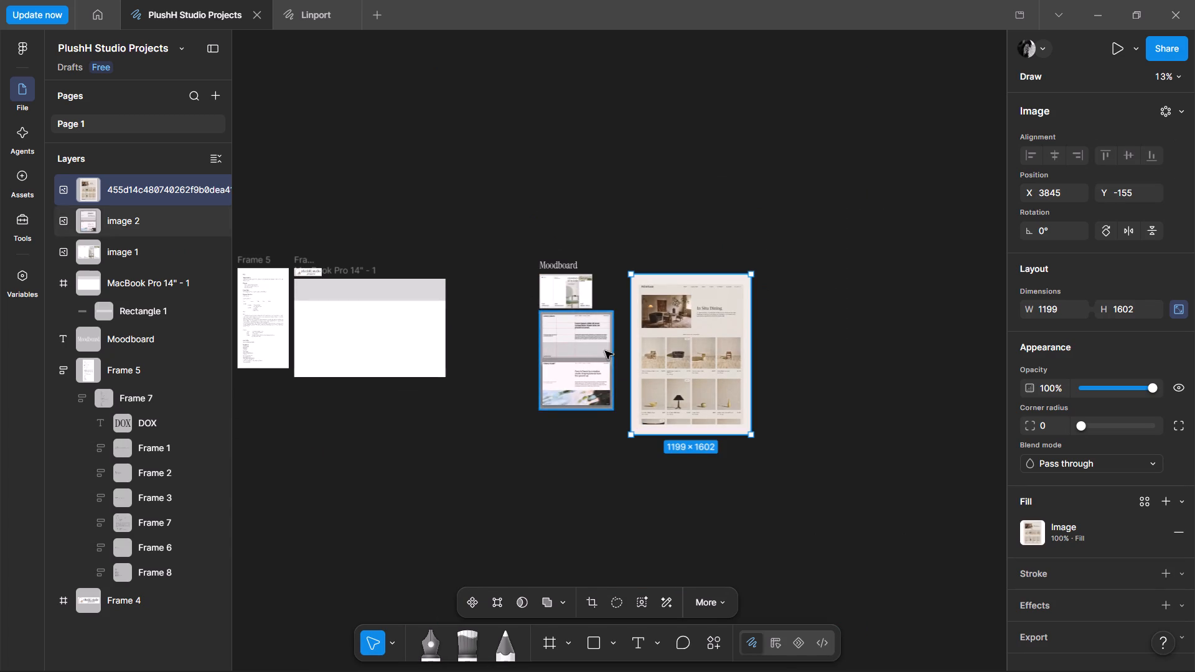
shift+drag(616, 413, 588, 378)
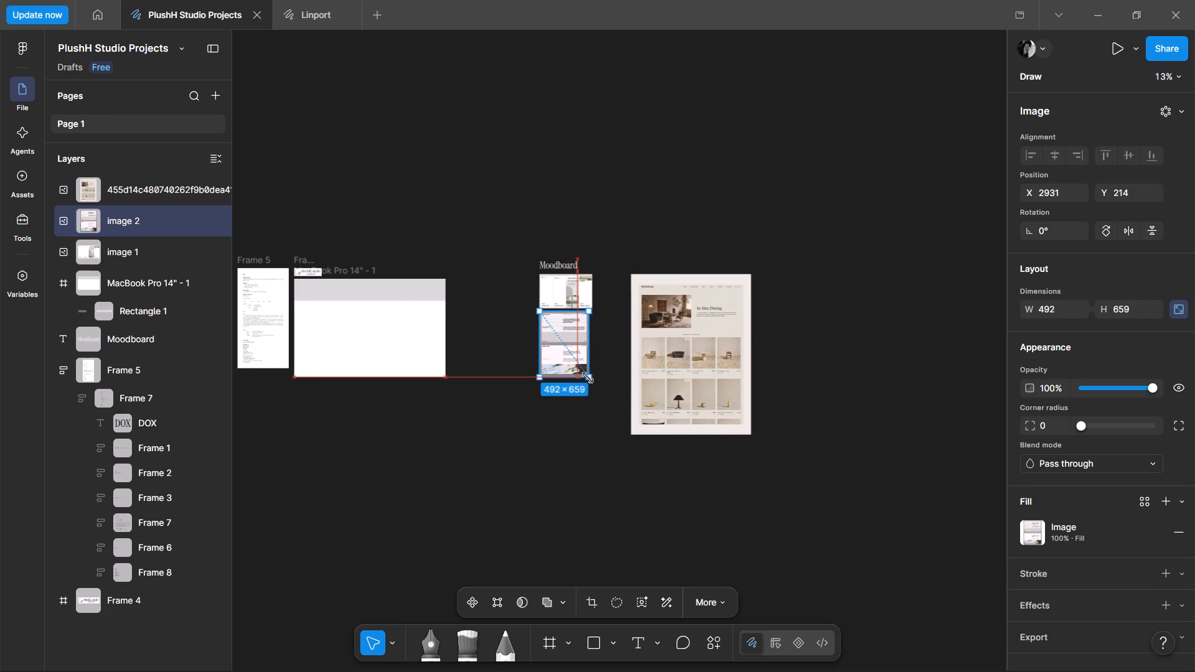
shift+drag(588, 378, 589, 378)
Move the Roweam image next to the moodboard column, top-aligned with image 1, at X 3489, Y -155.
ctrl+scroll(618, 347, up, 4)
drag(768, 289, 657, 289)
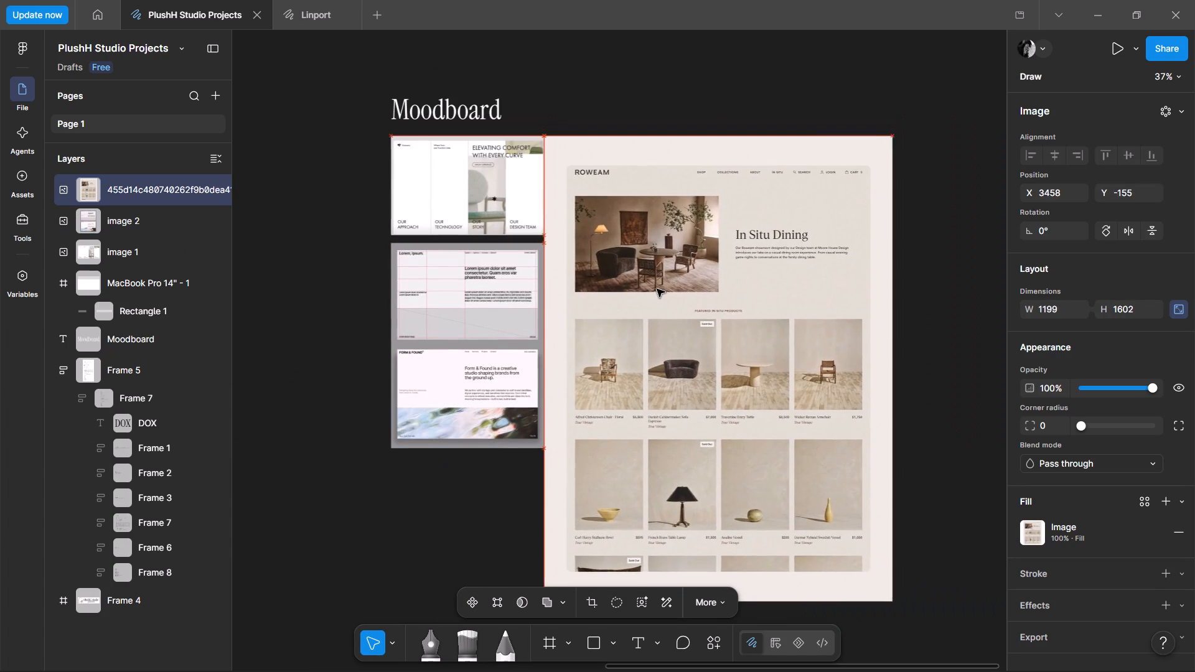
drag(657, 289, 665, 291)
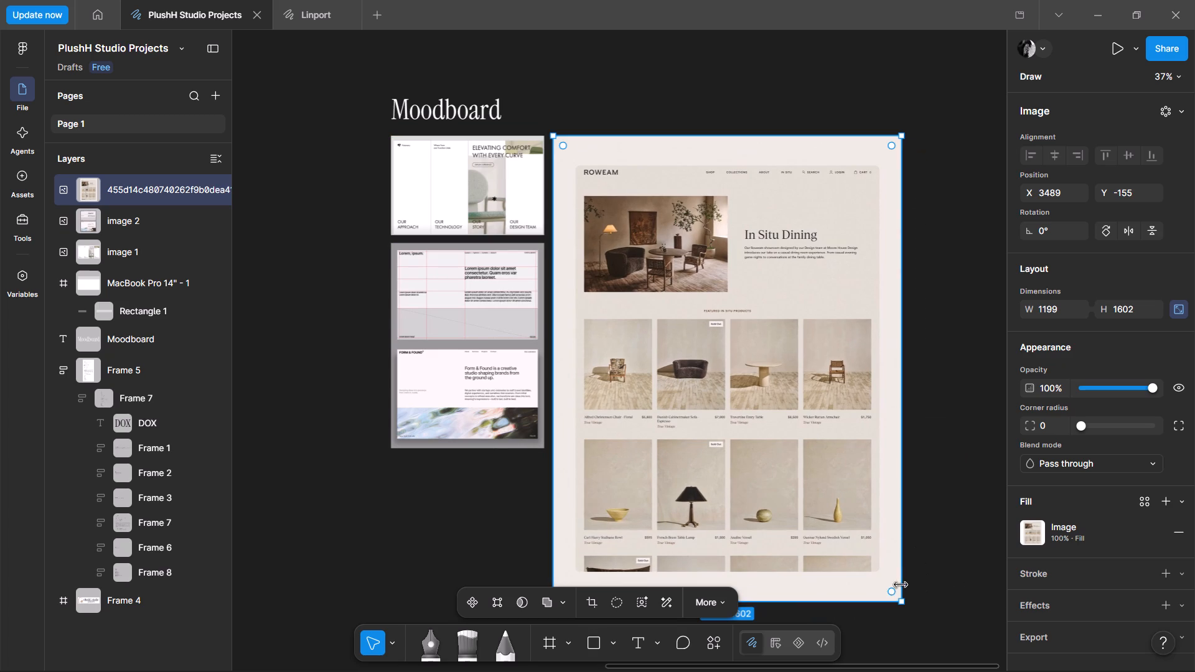
Scale the Roweam image down proportionally to 567 × 757, keeping its top-left corner in place.
shift+drag(901, 600, 677, 311)
click(772, 408)
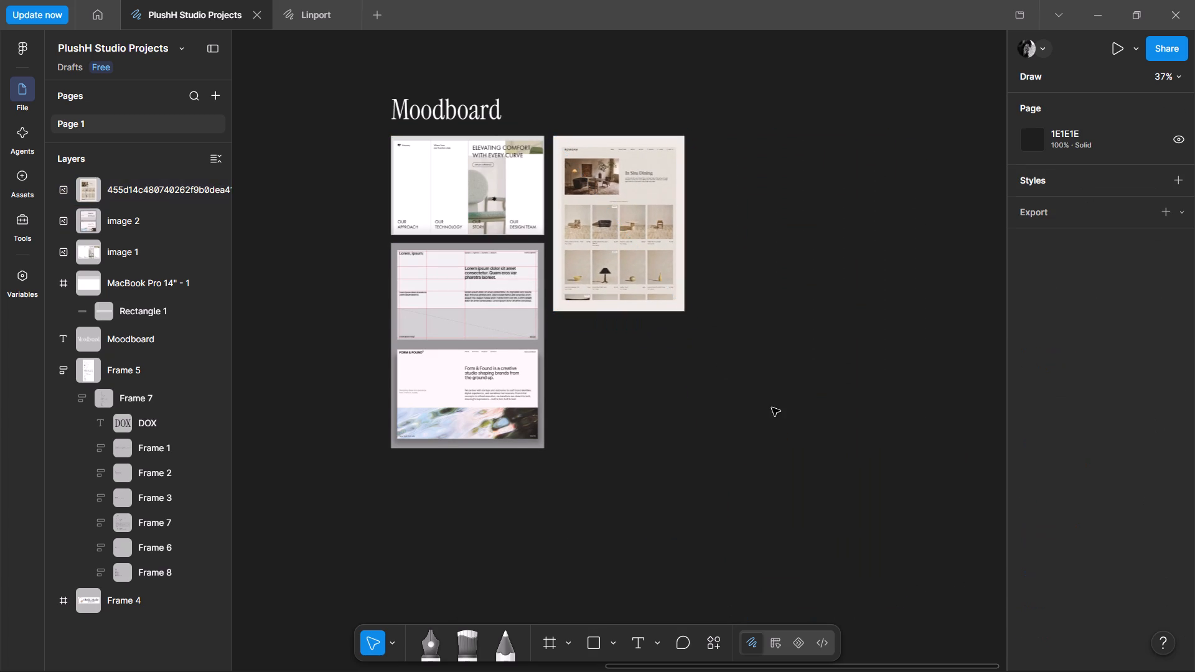
click(651, 286)
shift+drag(683, 311, 711, 355)
click(746, 381)
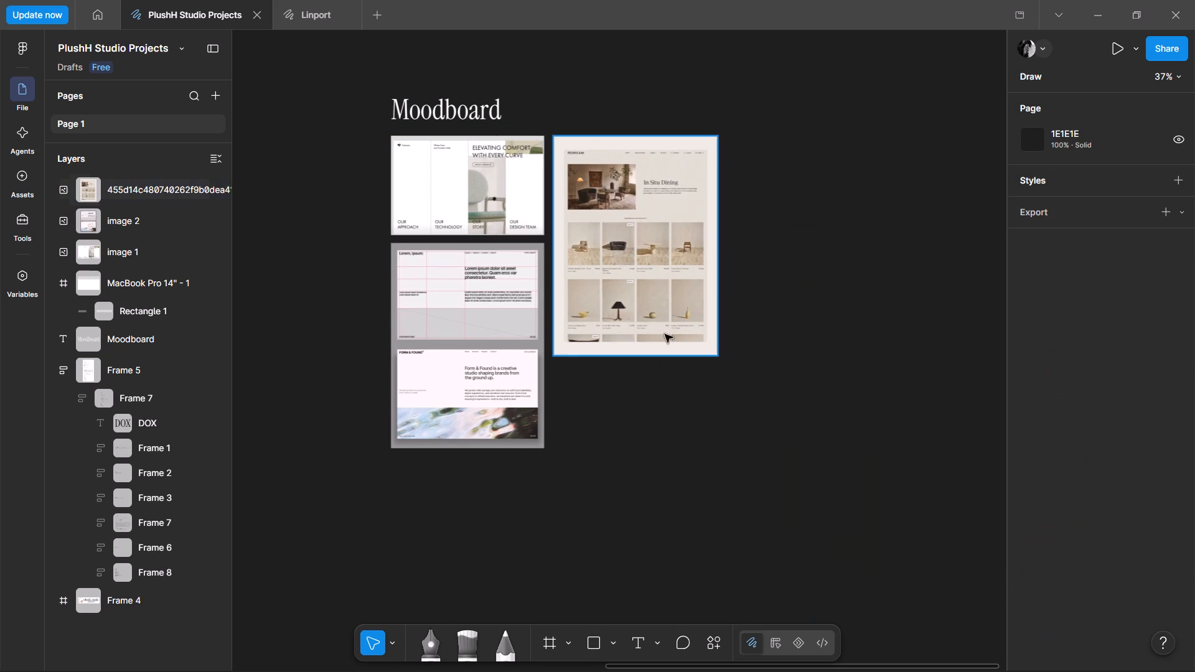
Nudge the Roweam image to X 3488 to tighten its gap to the moodboard column.
ctrl+scroll(626, 309, up, 4)
scroll(624, 307, up, 4)
click(624, 307)
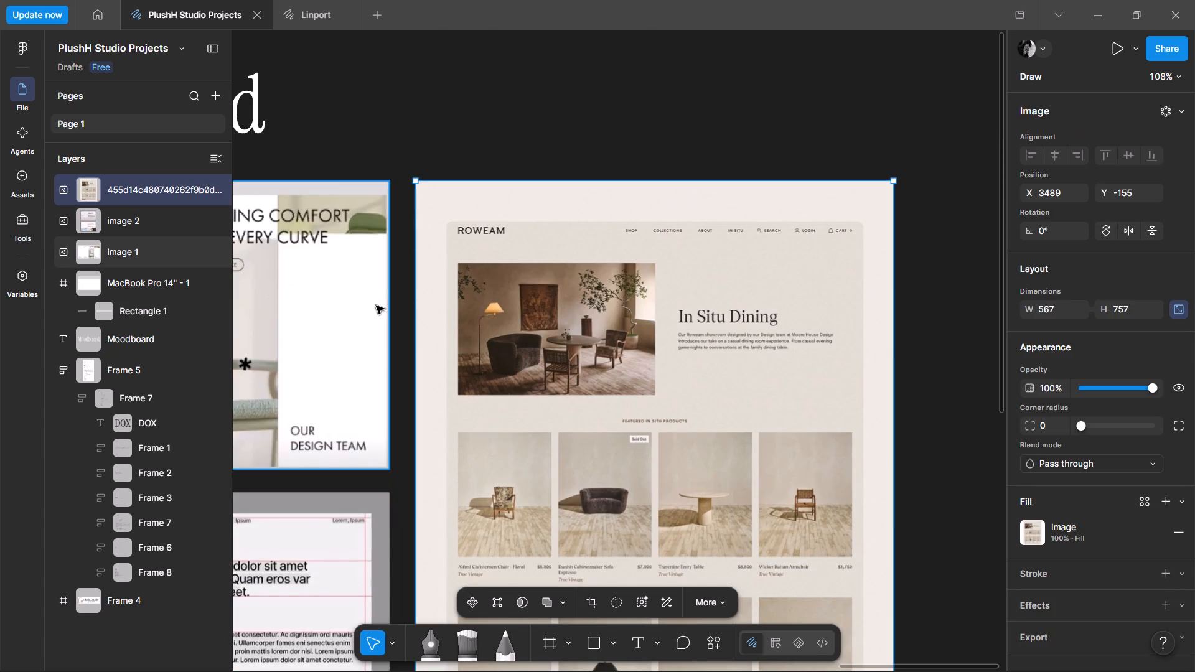
key(Left)
key(Up)
key(Down)
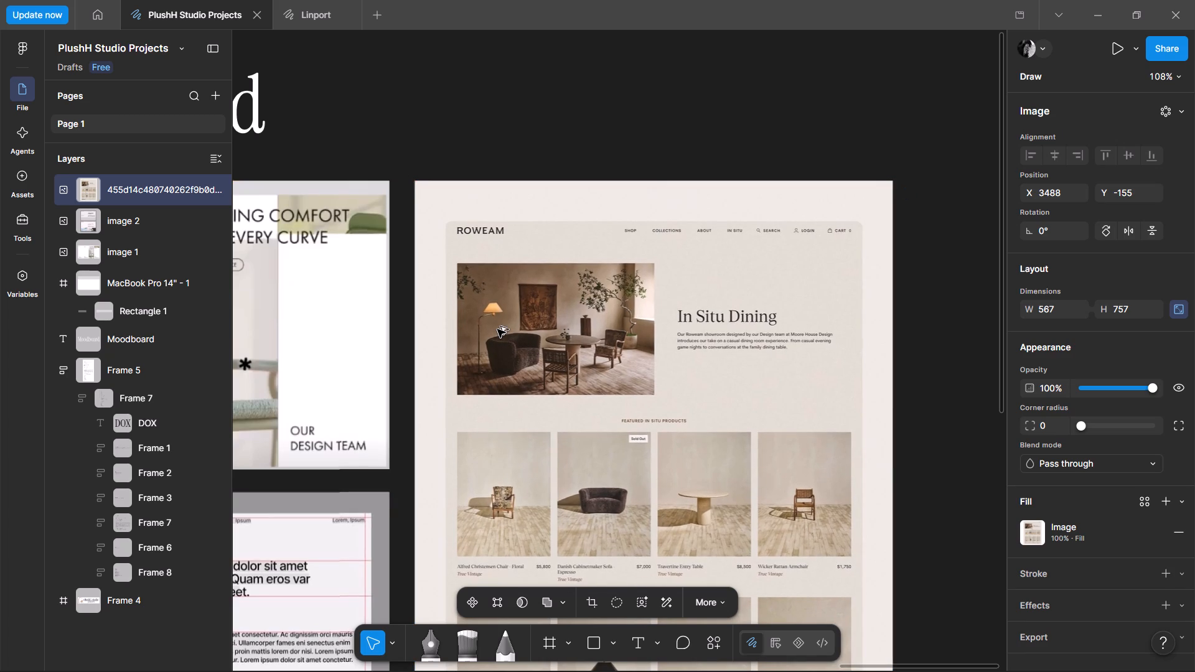
Nudge image 2 down to Y 217 to adjust its spacing below image 1.
scroll(282, 253, down, 2)
click(342, 440)
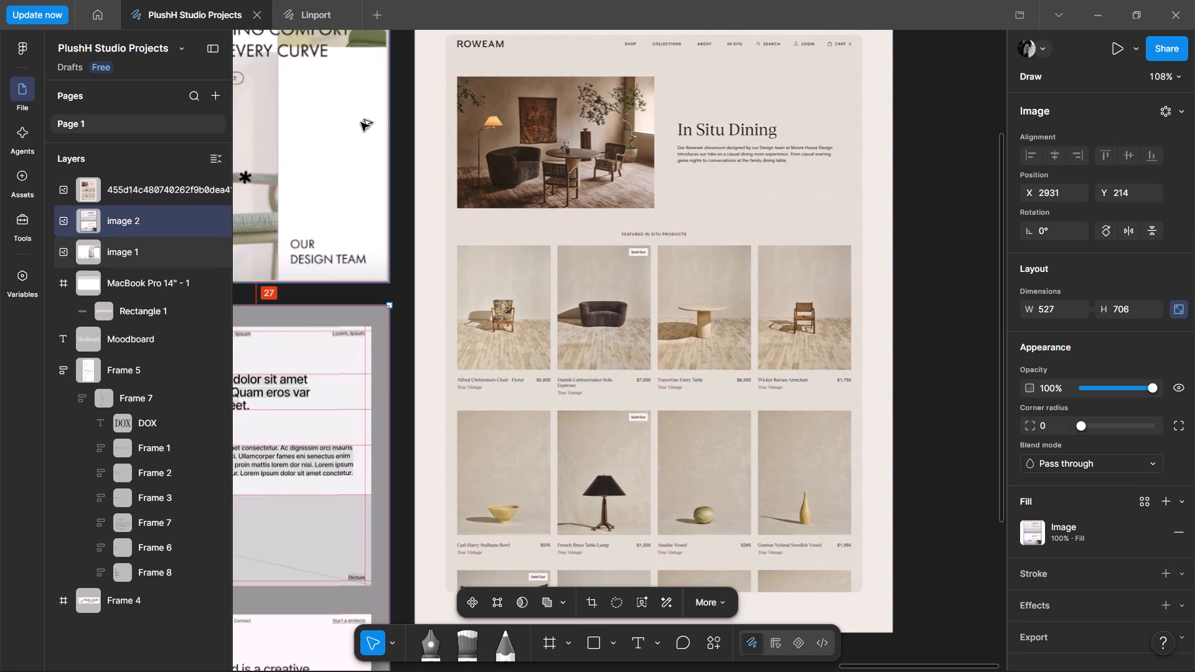
key(Down)
key(Down)
key(Down)
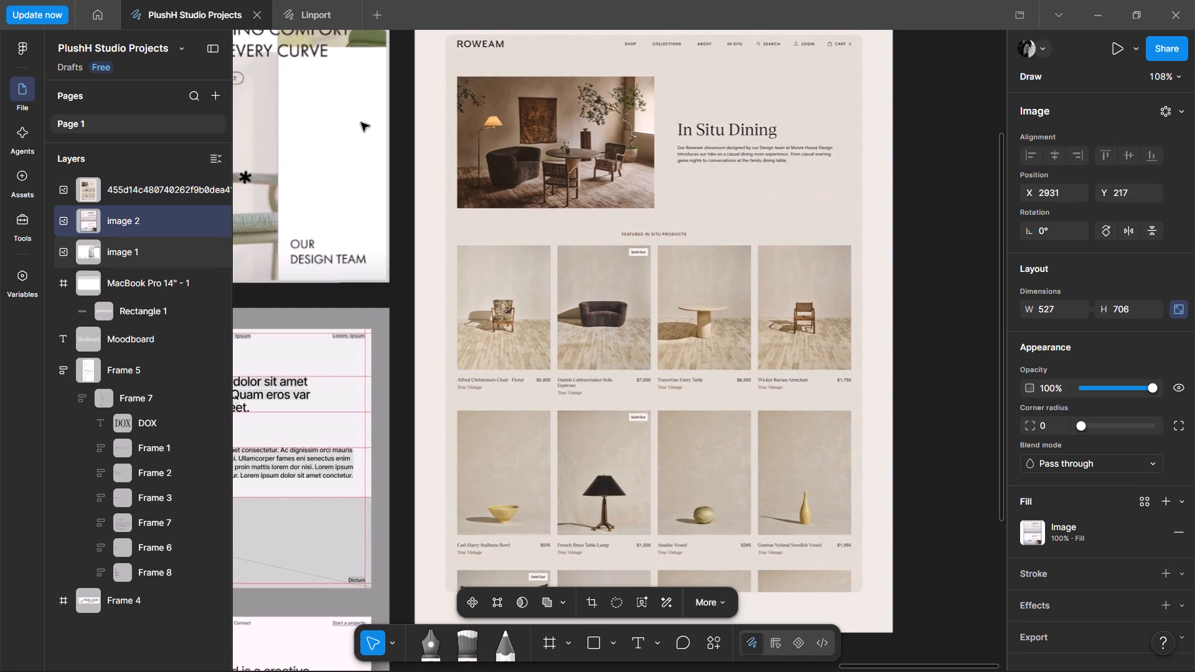
Examine the Roweam reference's product grid and captions up close, and compare it with the other moodboard images.
ctrl+scroll(362, 123, down, 3)
click(660, 247)
ctrl+scroll(523, 236, up, 5)
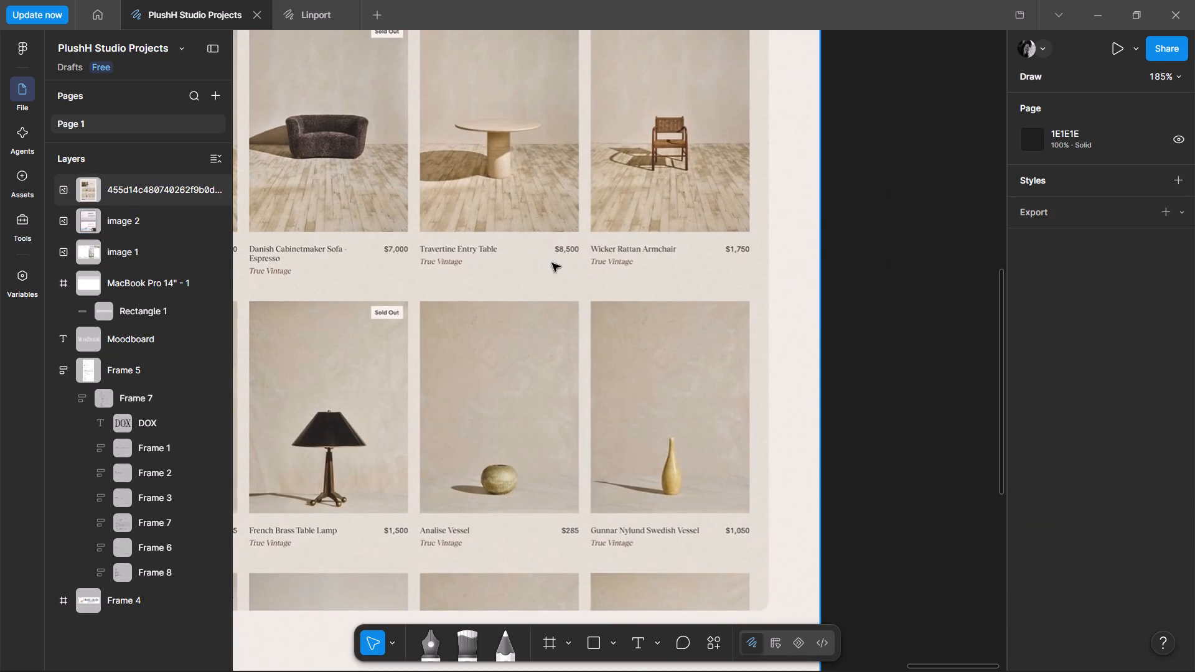
middle_drag(583, 241, 660, 343)
middle_drag(660, 343, 660, 351)
ctrl+scroll(814, 238, up, 6)
ctrl+scroll(814, 238, down, 5)
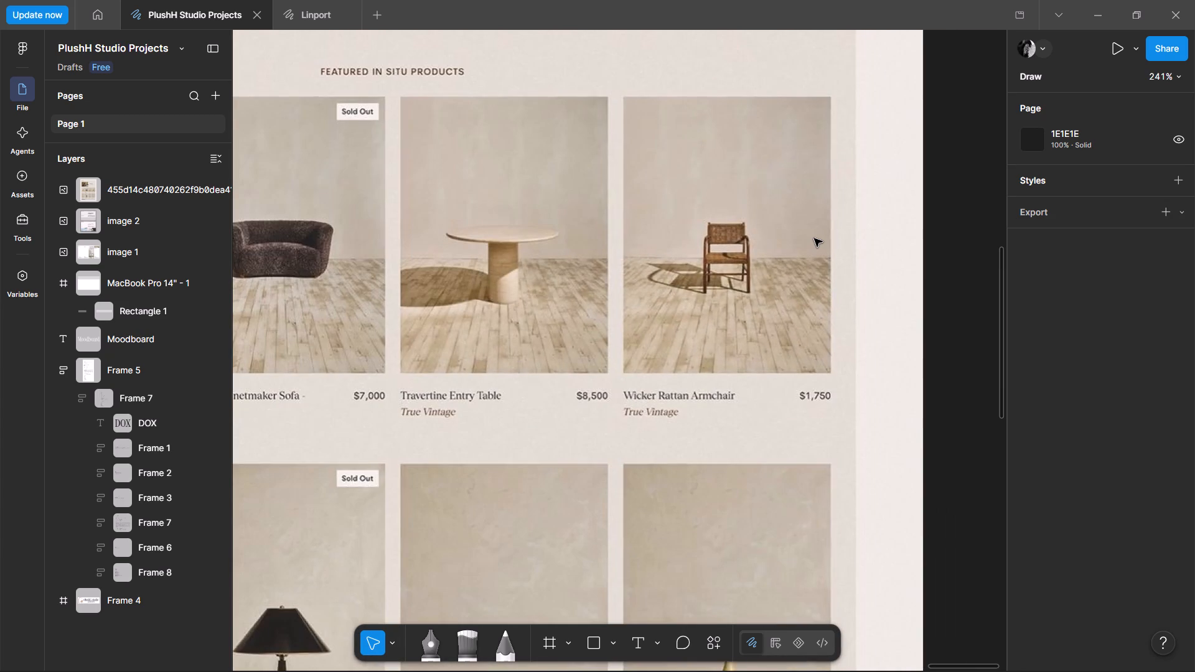
middle_drag(553, 182, 694, 123)
ctrl+scroll(694, 123, down, 4)
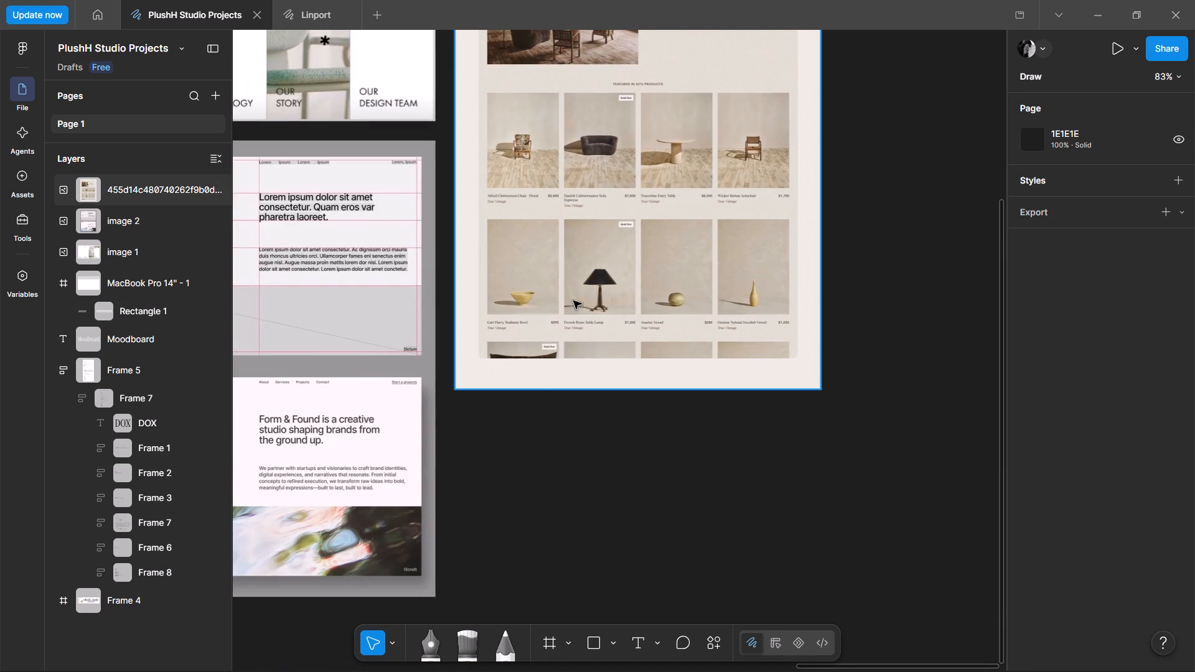
ctrl+scroll(573, 294, down, 2)
middle_drag(599, 348, 535, 579)
Switch to Notion and review the Portfolio project list on the Liniature page.
key(alt+Tab)
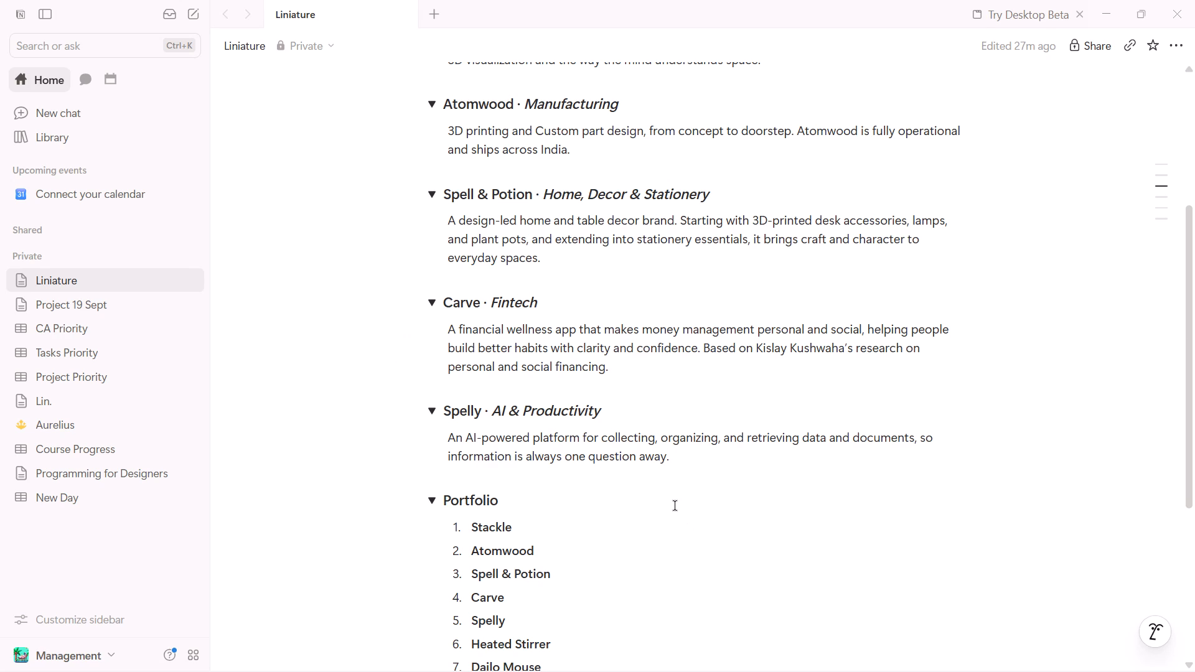
scroll(673, 504, down, 2)
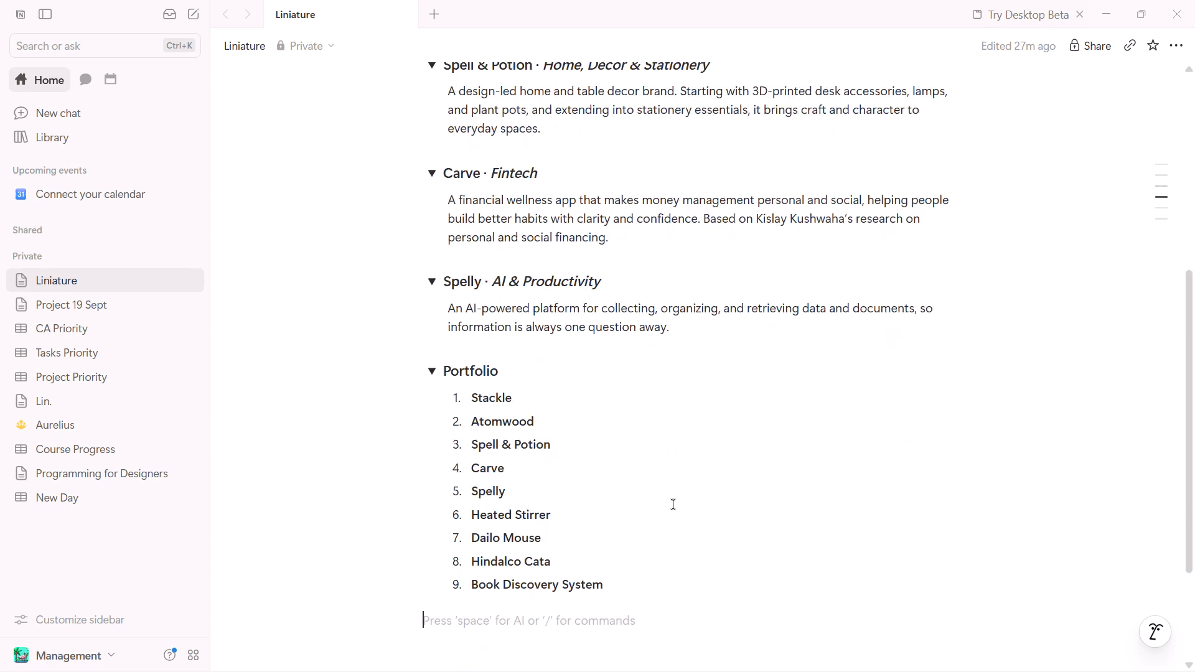
scroll(673, 504, down, 1)
drag(608, 413, 450, 238)
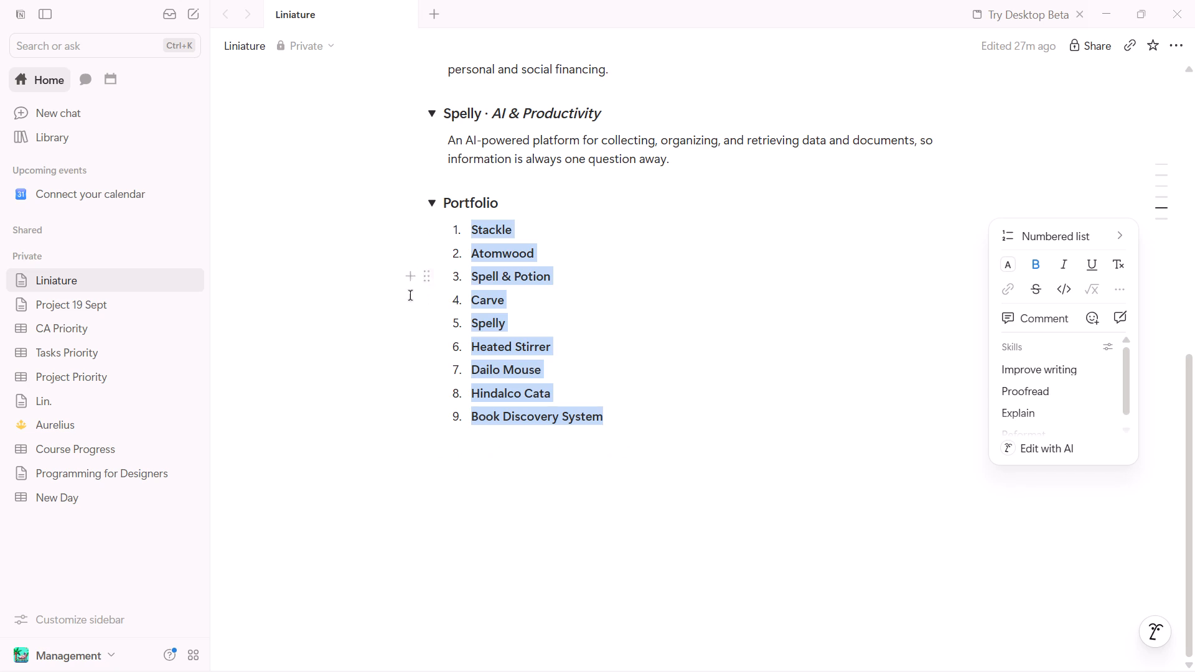
scroll(399, 301, down, 5)
click(549, 365)
click(490, 335)
scroll(541, 373, down, 2)
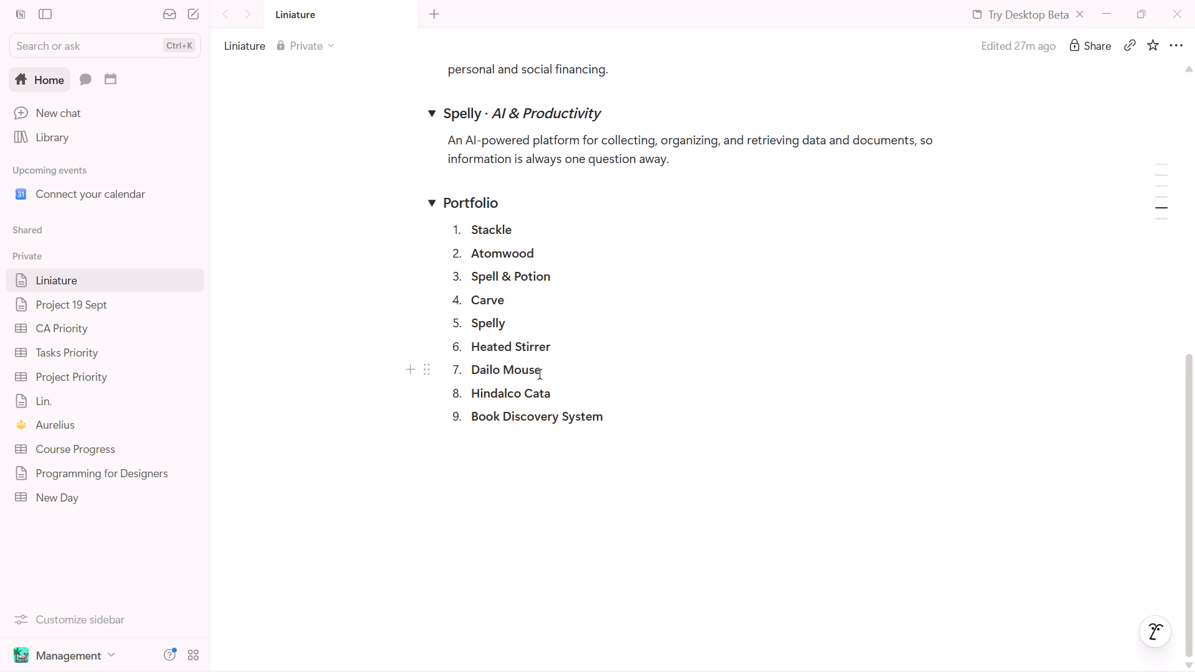
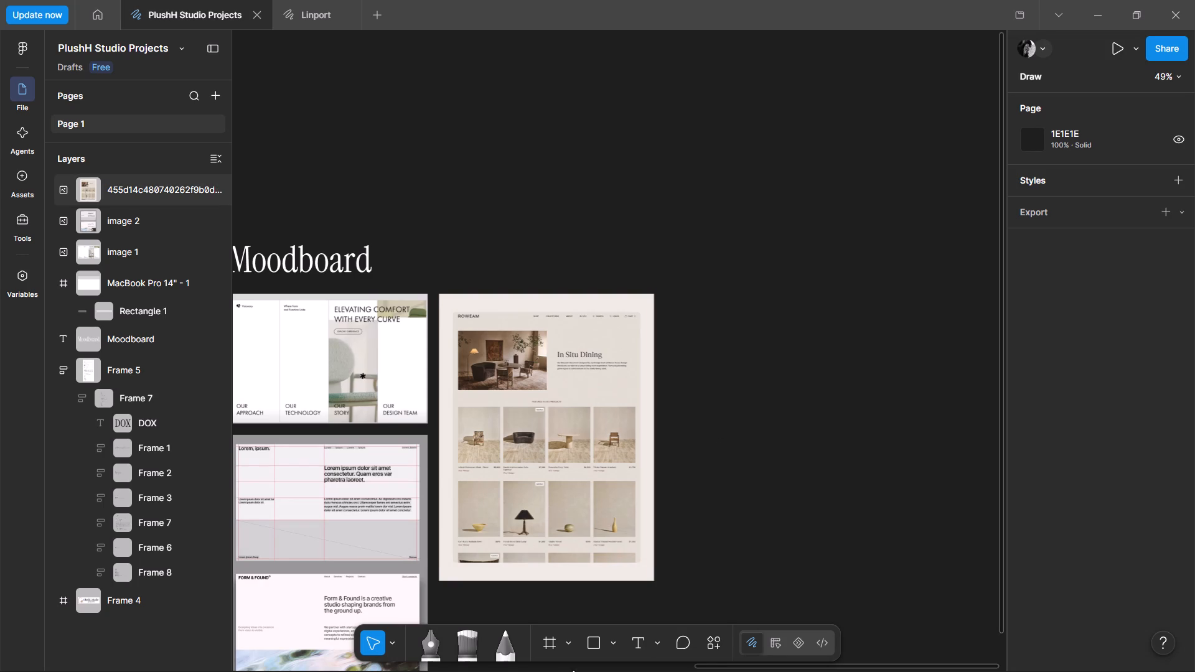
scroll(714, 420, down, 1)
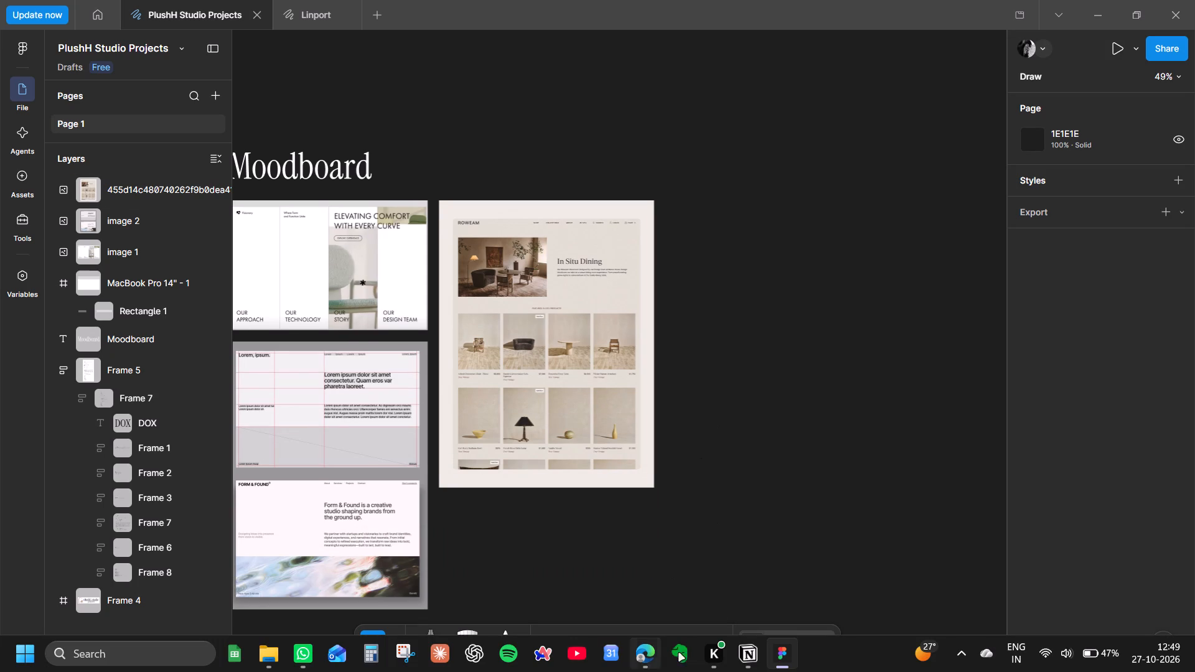
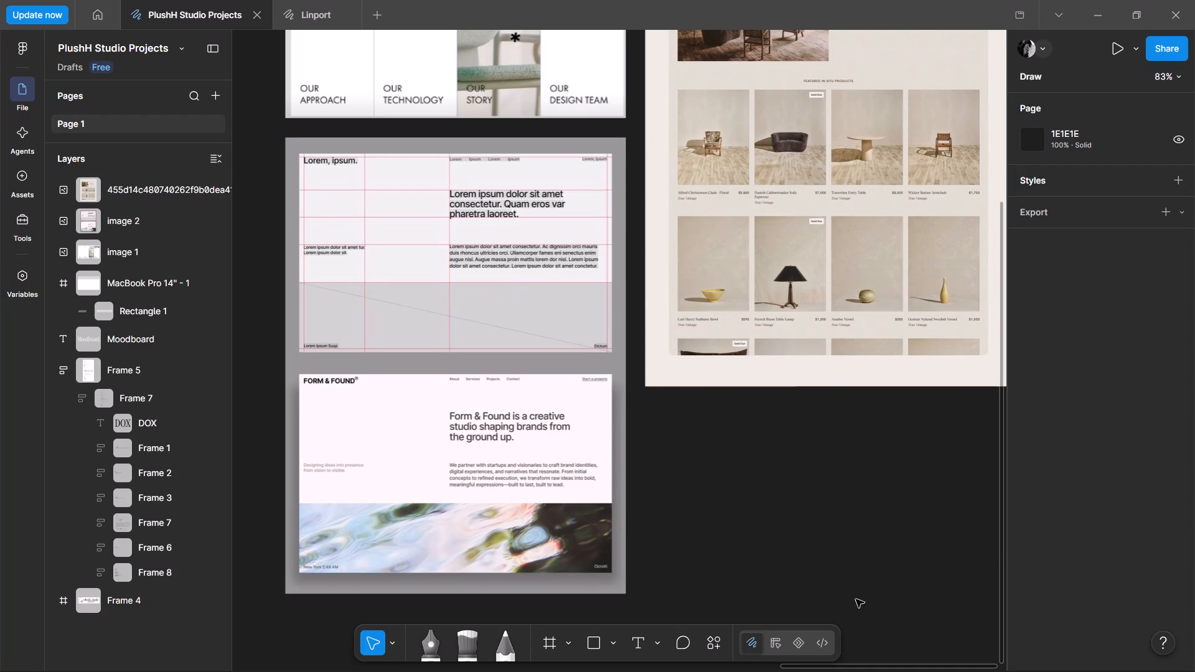
Review the DOX brief, examining its target audience, purpose, future vision and proposed website structure.
middle_drag(690, 518, 1194, 480)
scroll(784, 383, down, 6)
scroll(784, 383, up, 17)
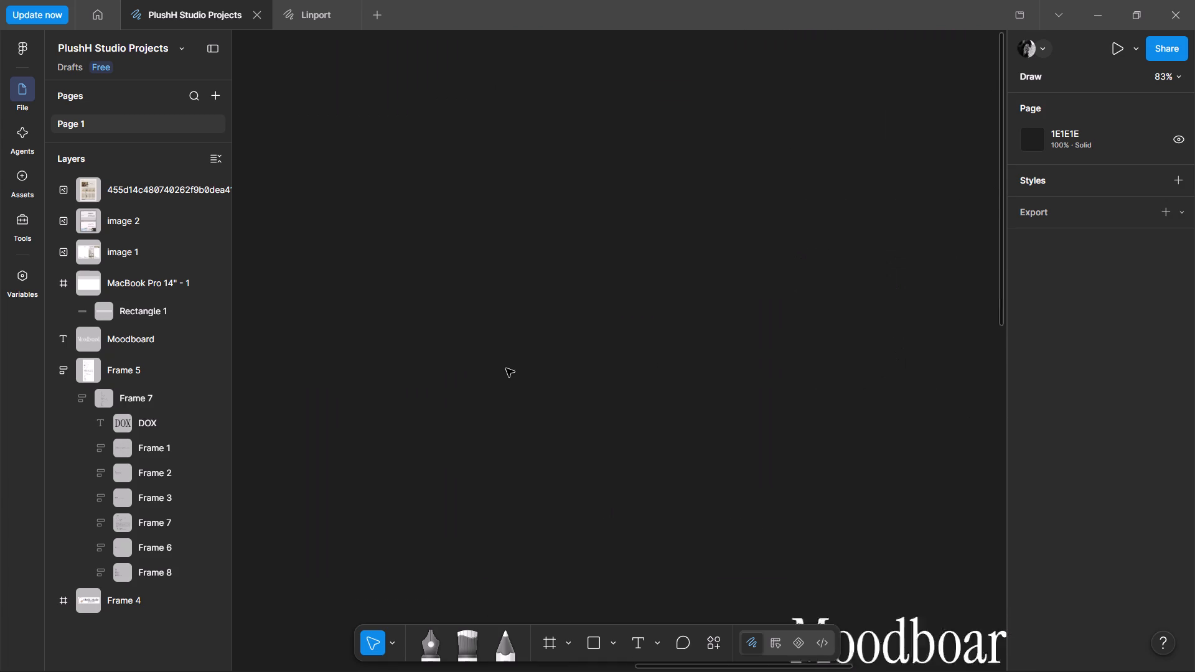
middle_drag(486, 370, 1194, 129)
scroll(1179, 132, up, 1)
scroll(535, 441, down, 9)
middle_drag(532, 436, 1194, 551)
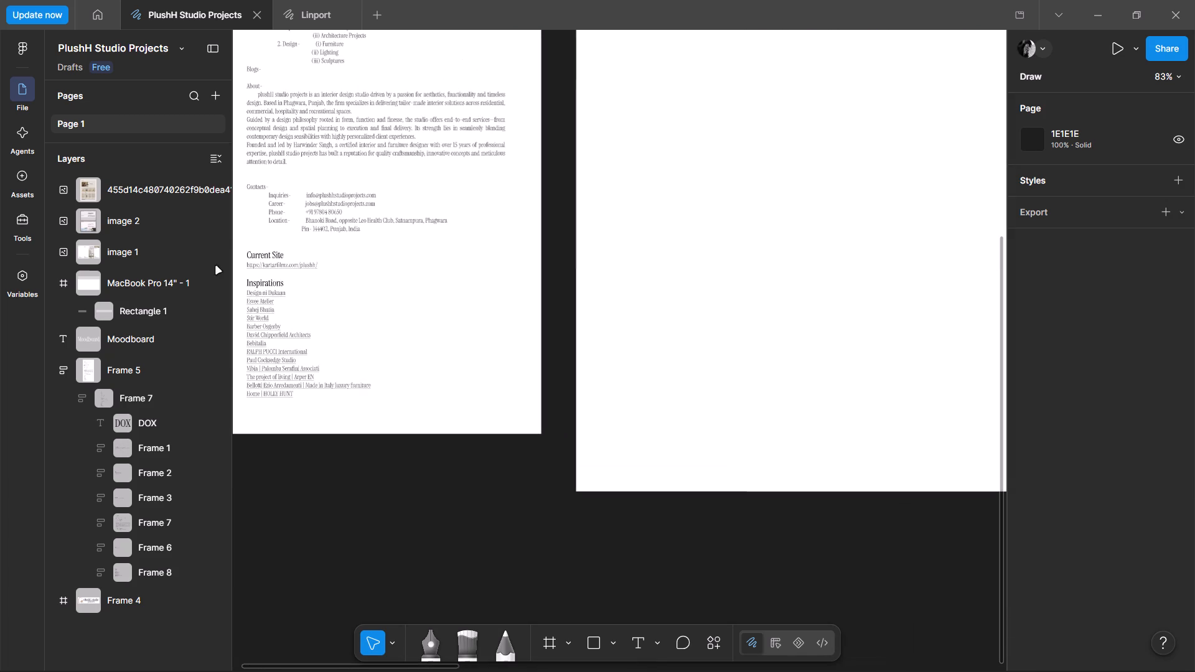
scroll(203, 259, down, 1)
middle_drag(203, 259, 706, 439)
middle_drag(498, 357, 899, 514)
scroll(553, 366, up, 1)
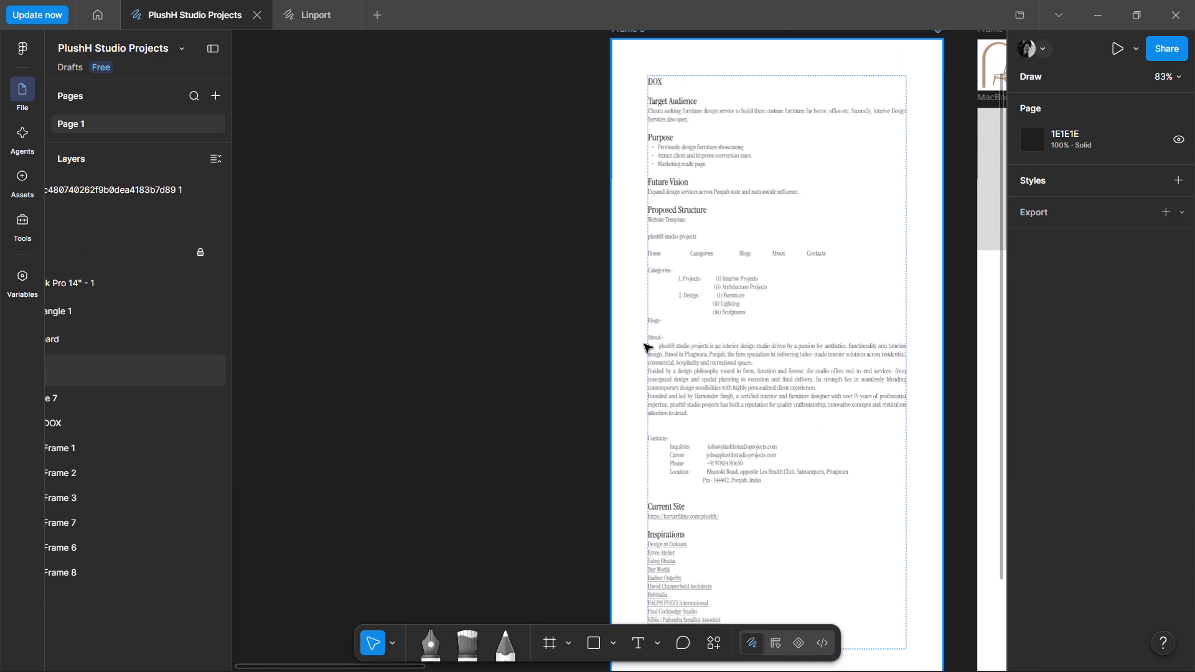
ctrl+scroll(644, 344, up, 3)
ctrl+middle_drag(830, 299, 459, 451)
ctrl+scroll(830, 299, up, 1)
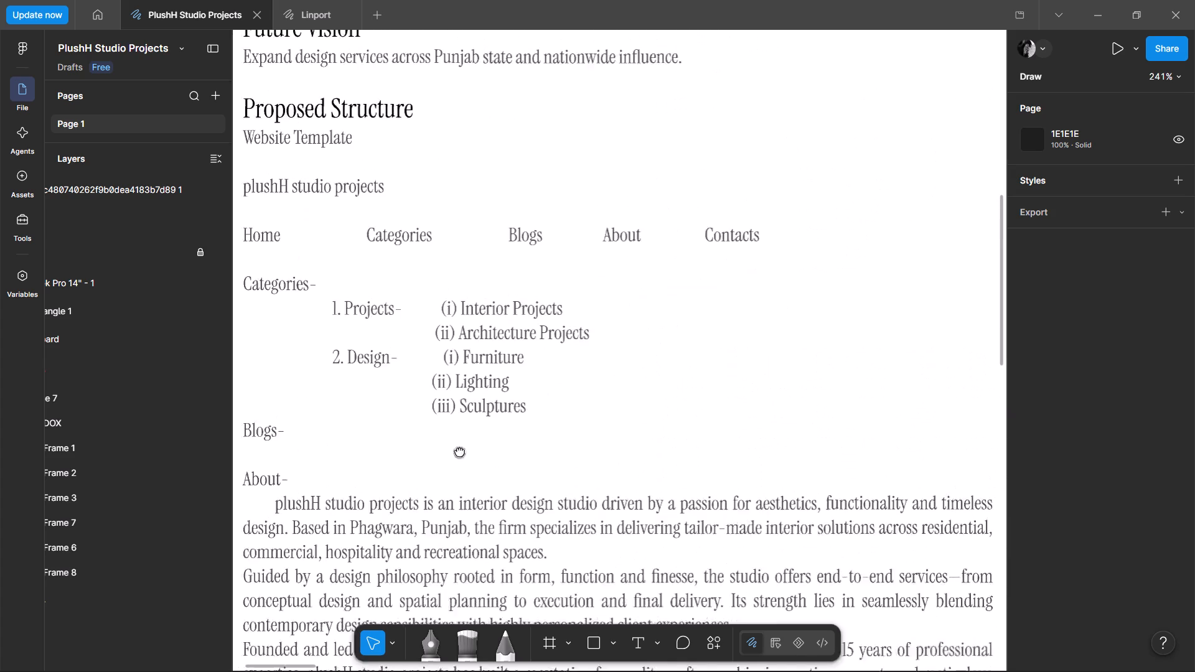
ctrl+middle_drag(459, 451, 476, 566)
ctrl+scroll(657, 441, up, 2)
ctrl+scroll(657, 441, down, 3)
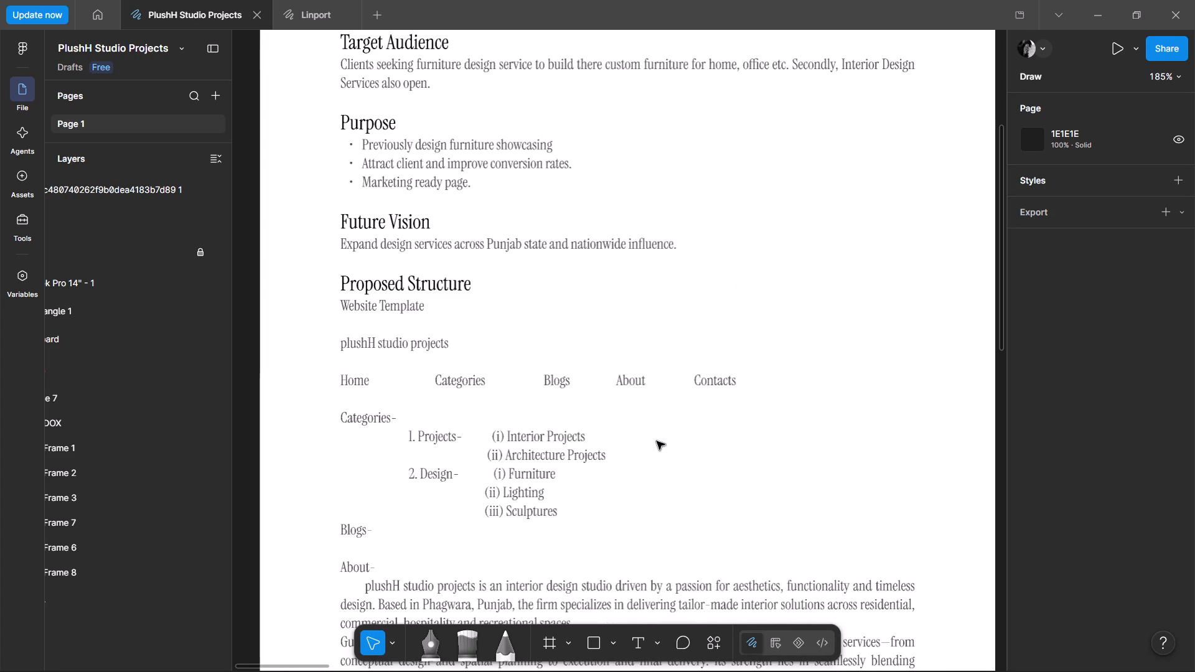
middle_drag(718, 393, 680, 579)
scroll(518, 357, up, 2)
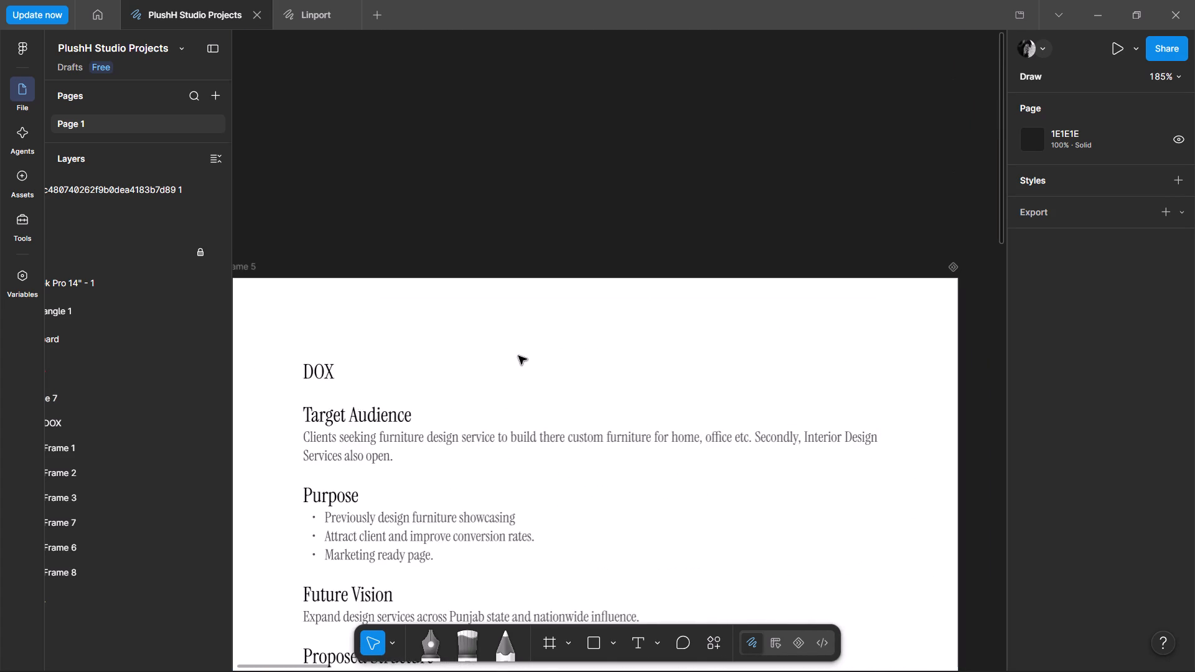
scroll(518, 356, down, 3)
ctrl+scroll(518, 356, up, 3)
ctrl+scroll(518, 356, down, 2)
middle_drag(518, 356, 358, 423)
ctrl+scroll(436, 409, down, 2)
ctrl+scroll(436, 409, up, 1)
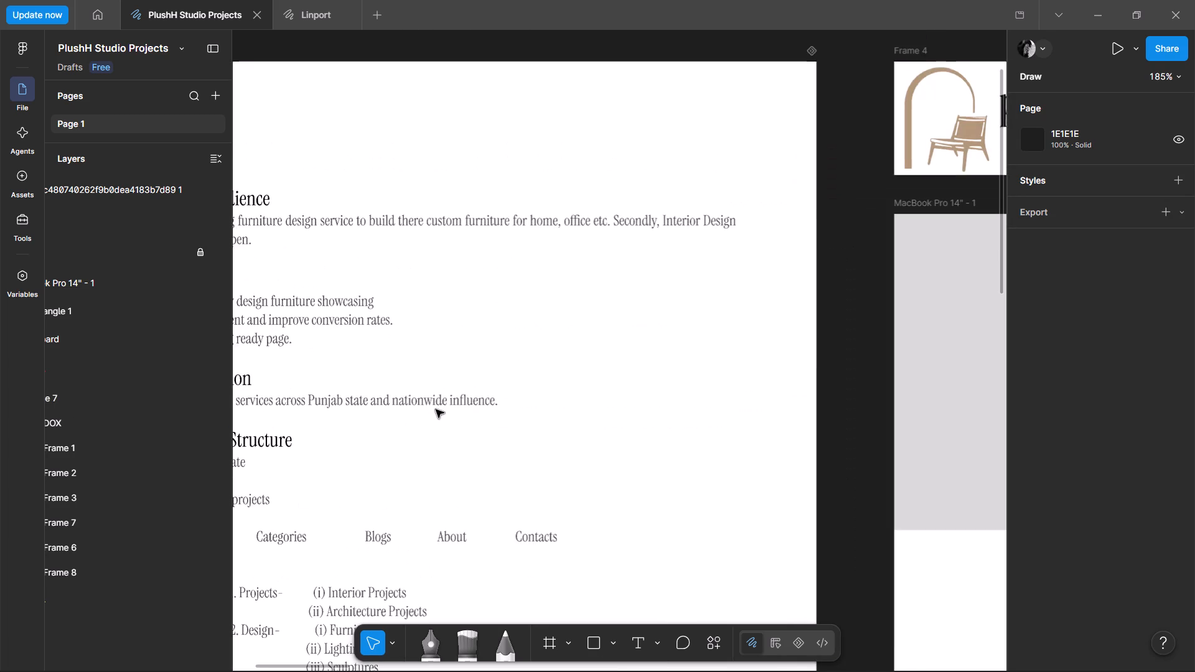
ctrl+middle_drag(436, 409, 640, 377)
ctrl+scroll(640, 376, up, 1)
ctrl+scroll(640, 376, down, 1)
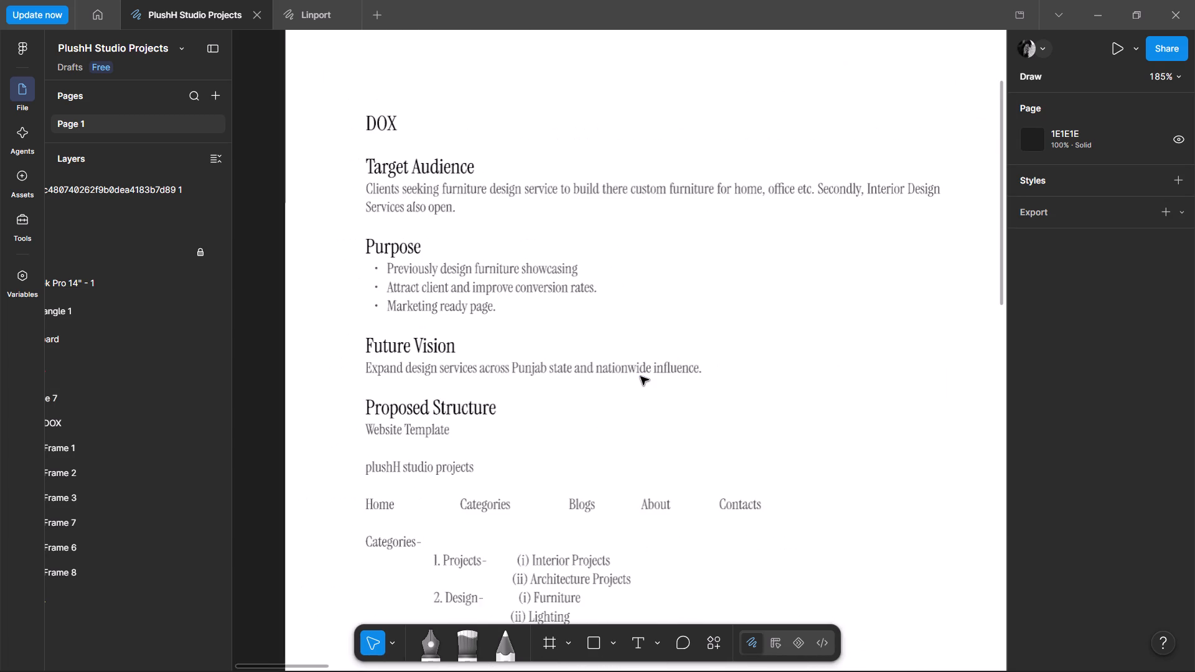
ctrl+middle_drag(640, 376, 569, 378)
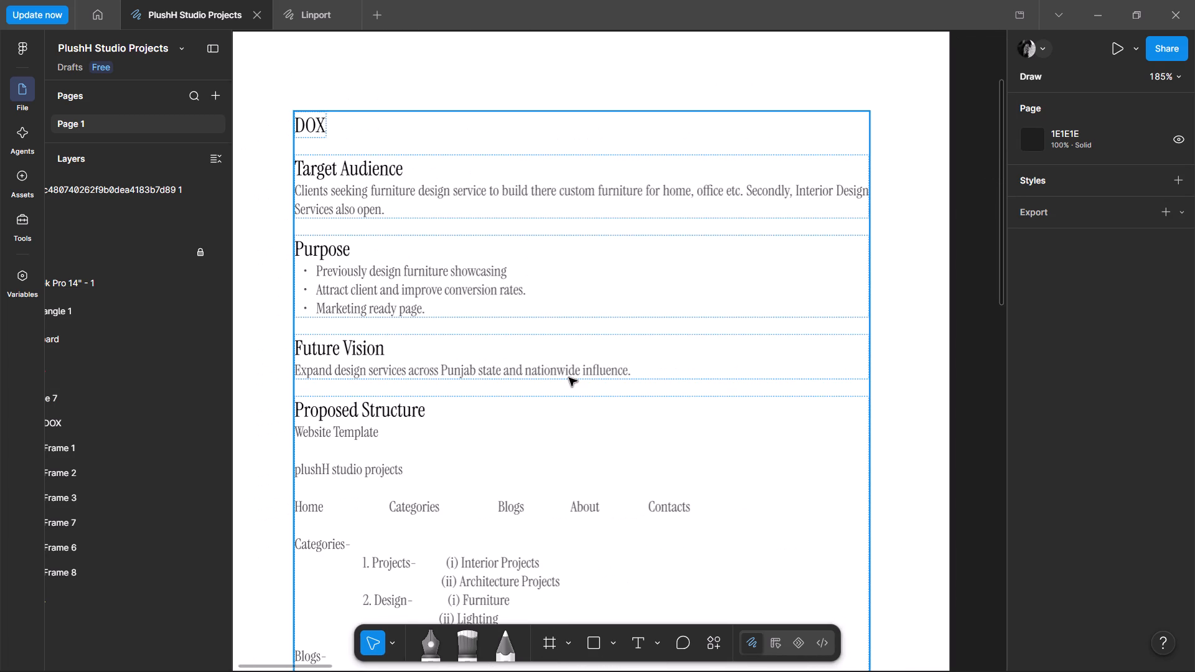